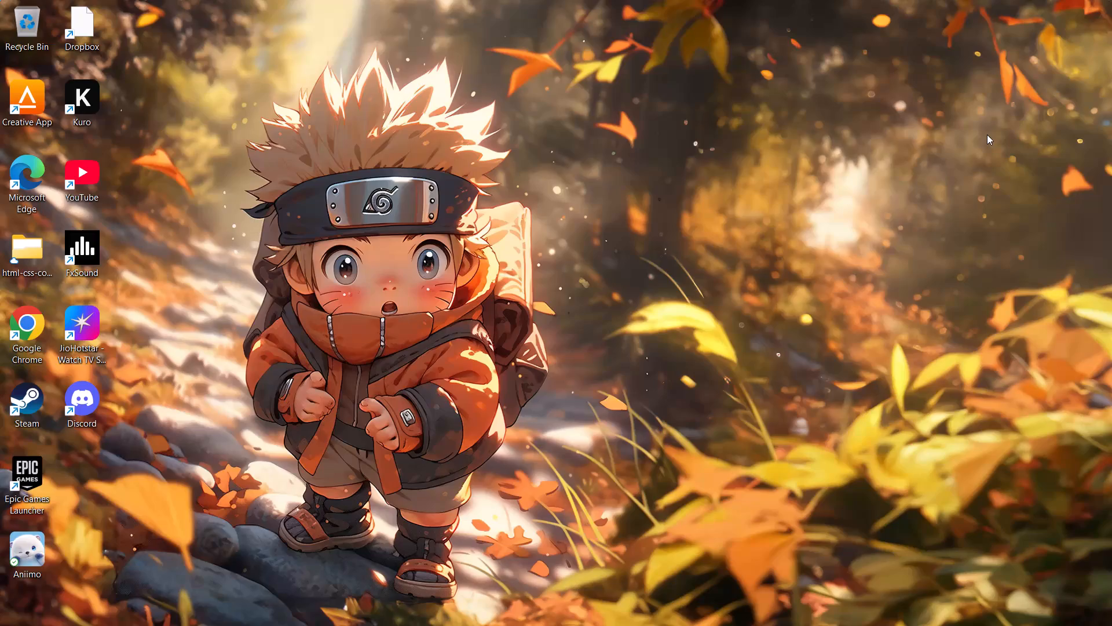
Open the Microsoft Store.
text(micro)
key(Return)
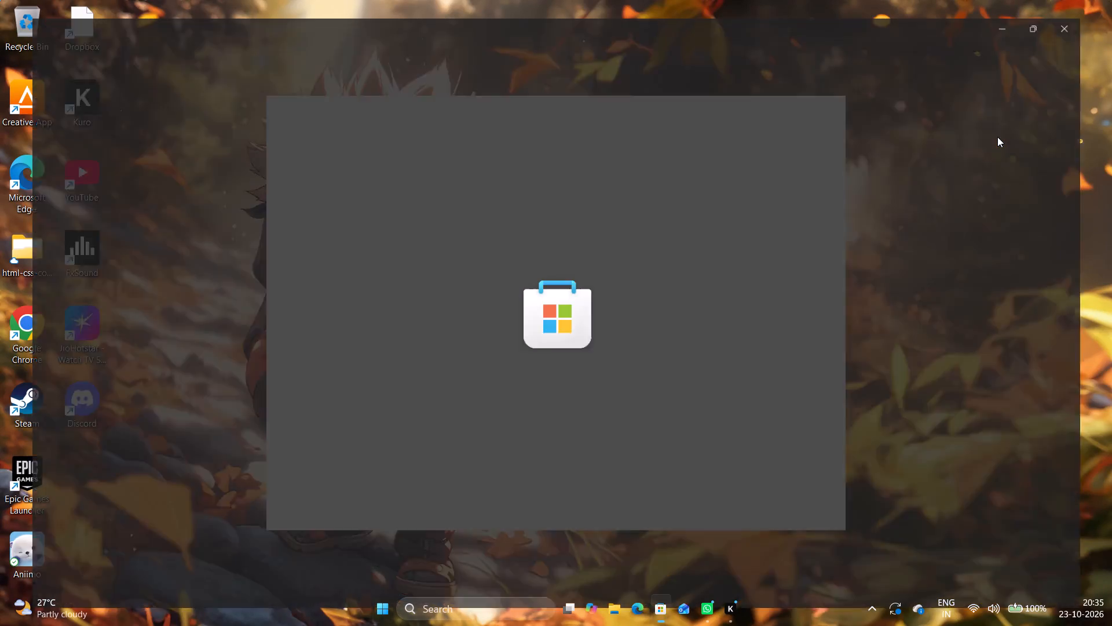
Search the store for "adobe" and open the Adobe Express app page from the suggestions.
text(ado)
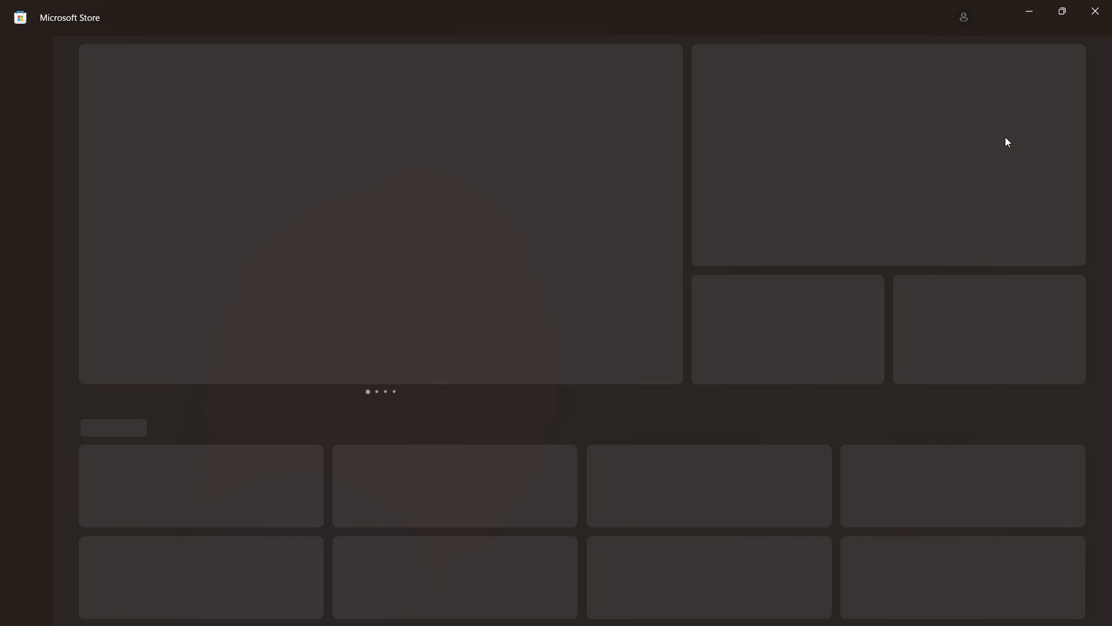
click(547, 13)
click(540, 25)
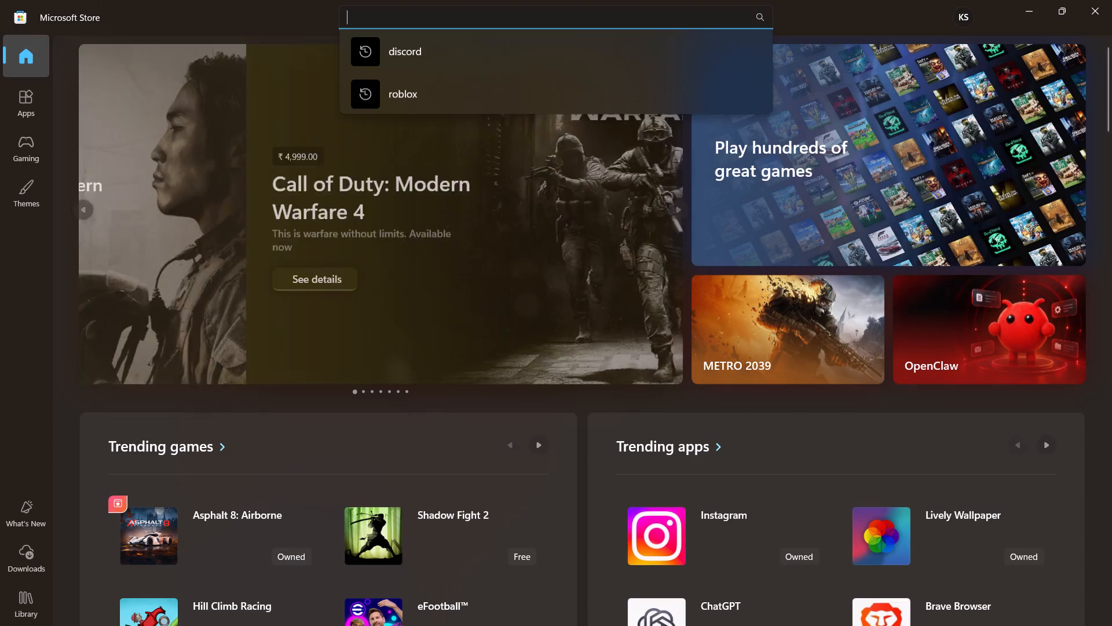
text(adobe)
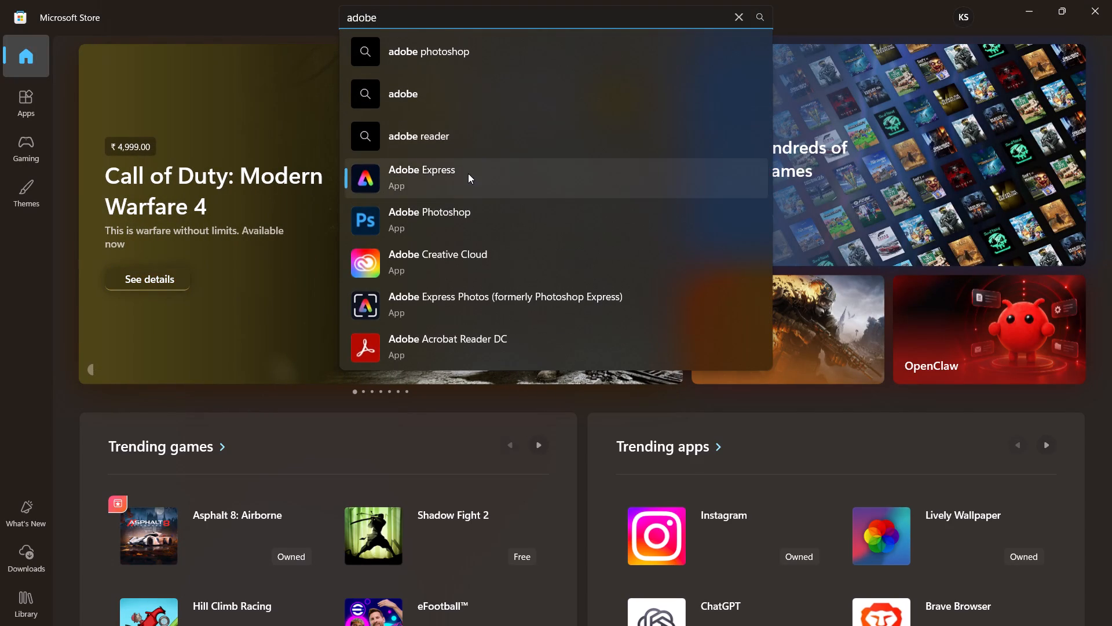
click(468, 173)
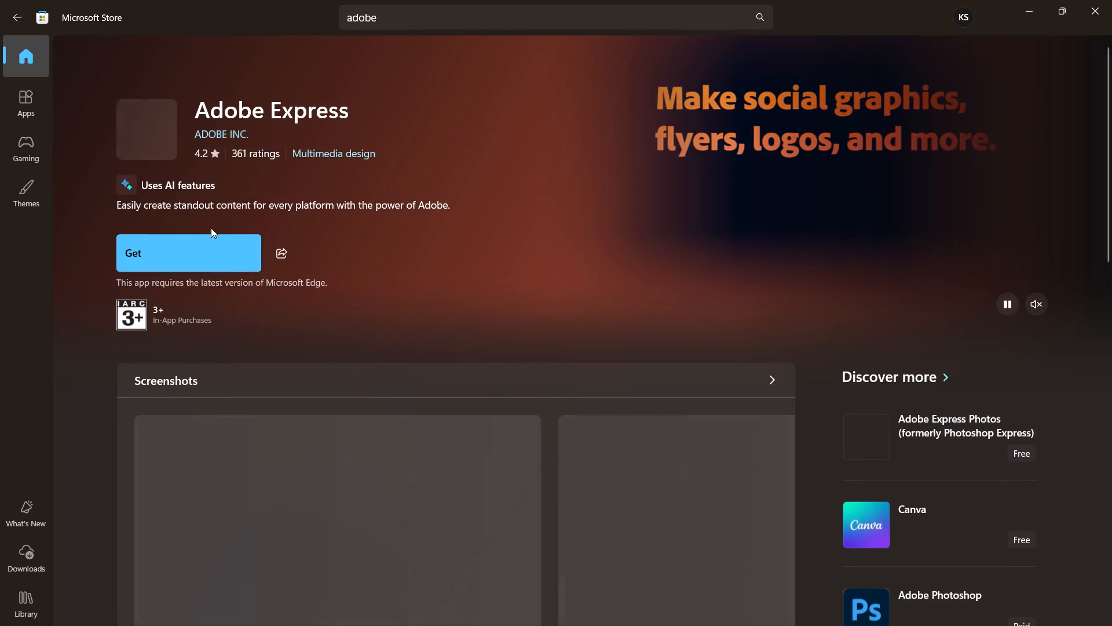
Get and install Adobe Express from its store page.
click(195, 242)
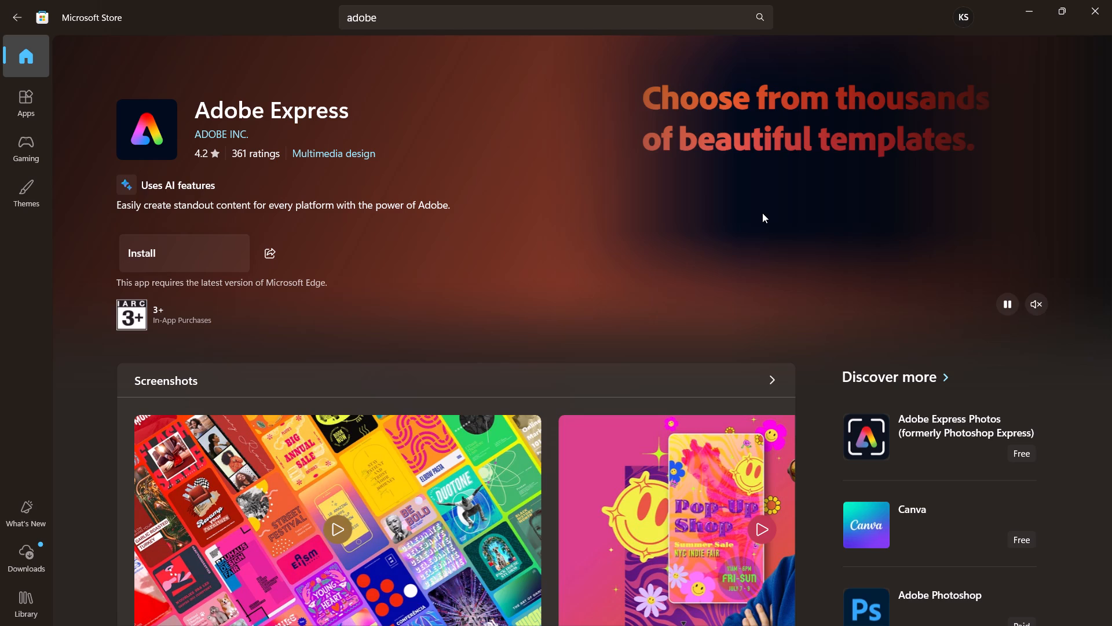
click(196, 259)
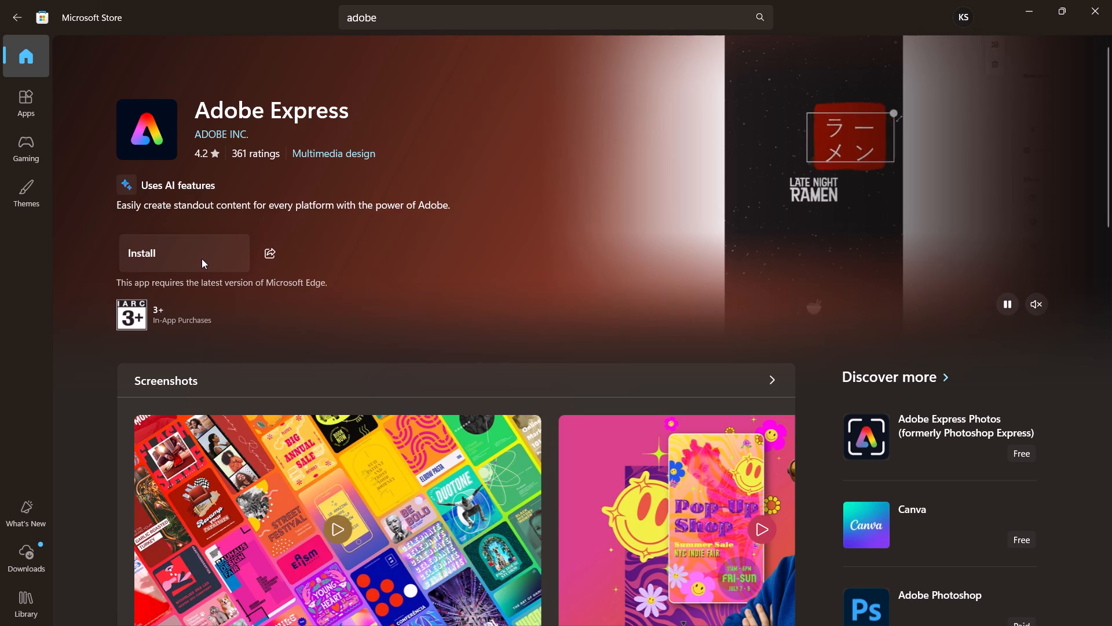
click(202, 259)
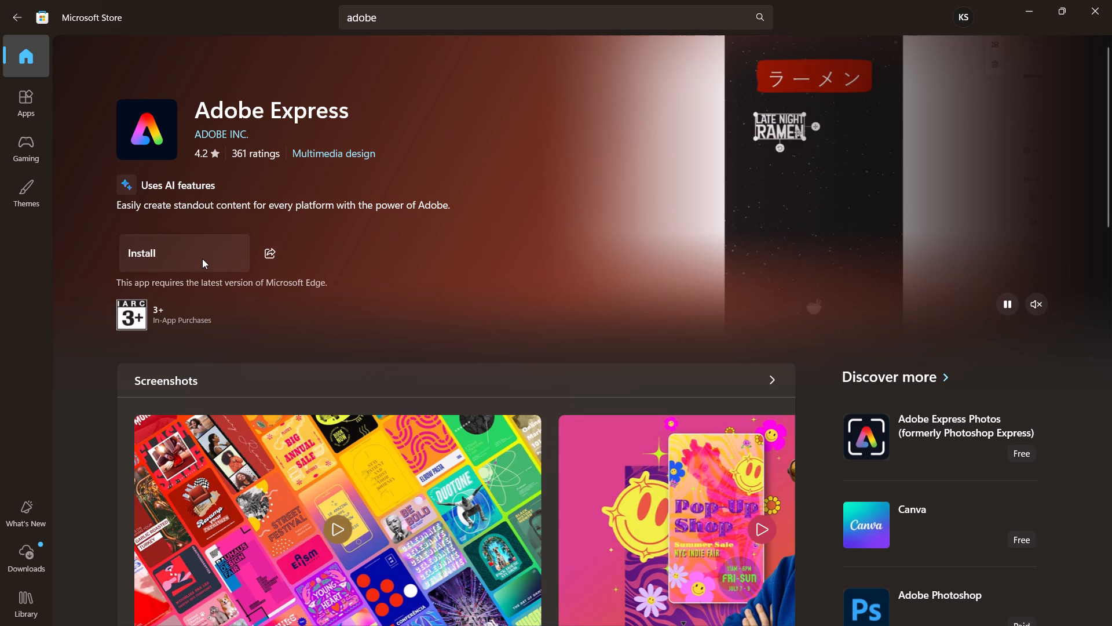
click(202, 259)
triple_click(202, 259)
double_click(202, 259)
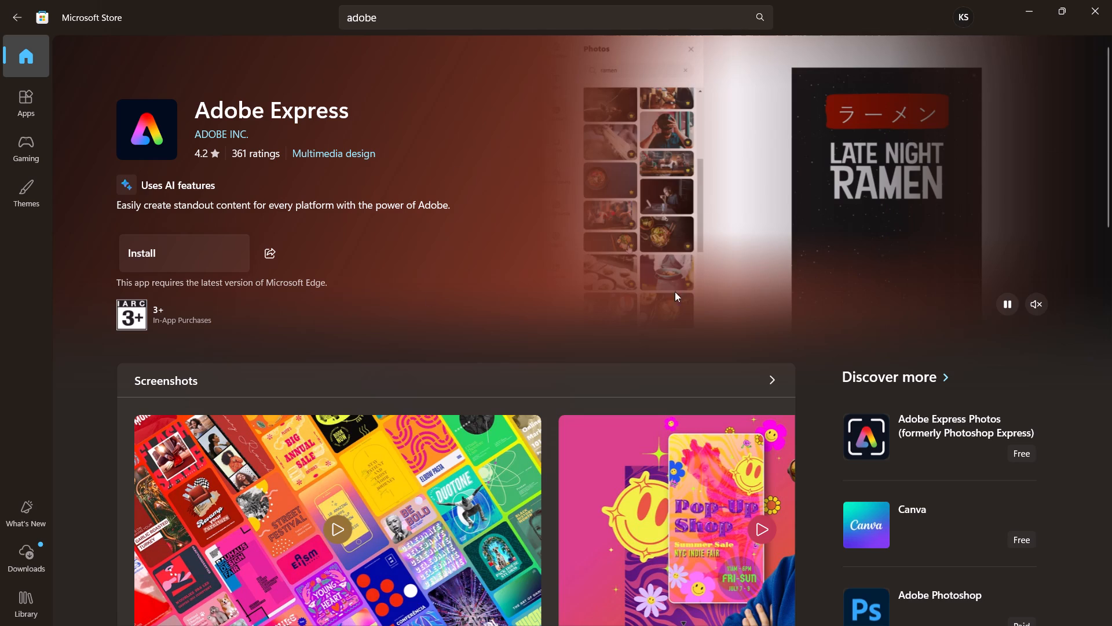
click(197, 267)
double_click(204, 257)
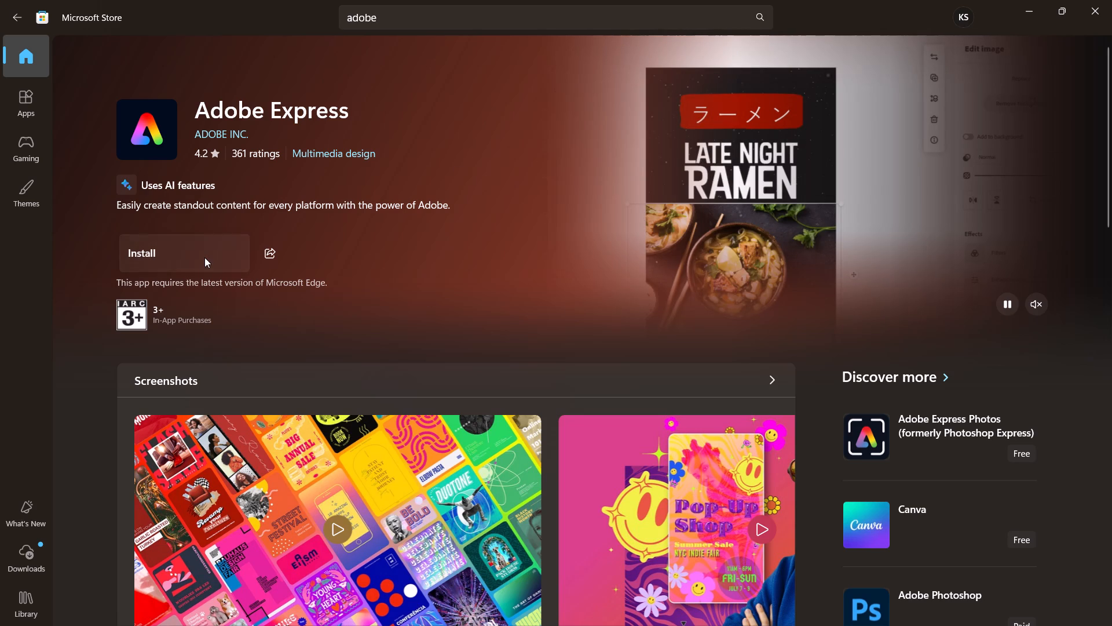
triple_click(204, 257)
triple_click(204, 257)
click(204, 257)
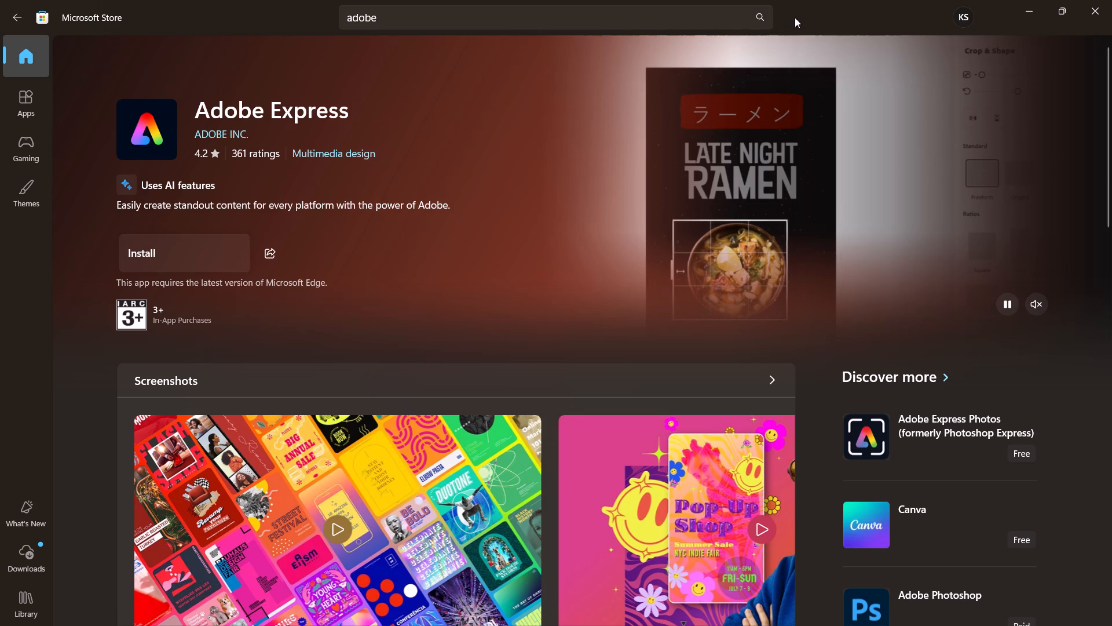
Reopen the Adobe Express store page from the "adobe" search suggestions and launch the app.
click(710, 8)
click(457, 186)
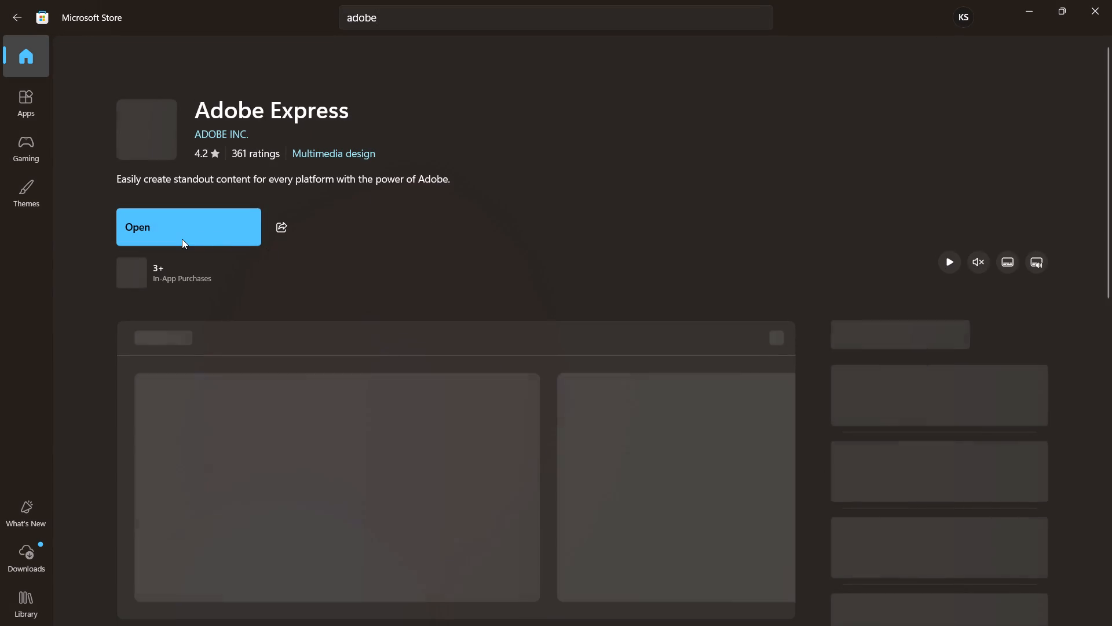
click(196, 274)
click(196, 264)
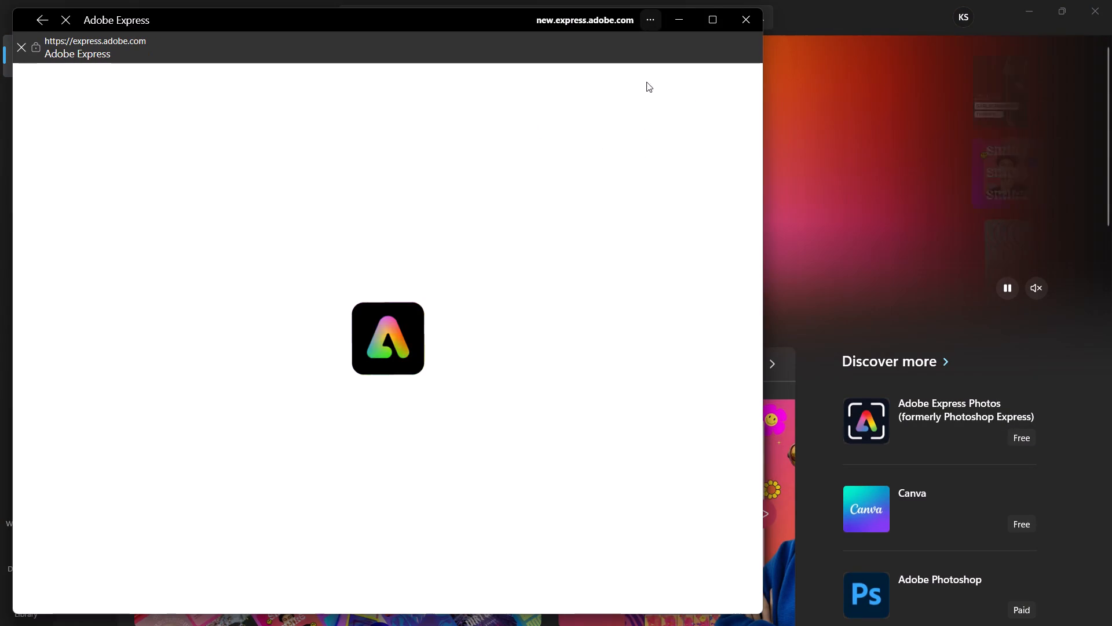
Close the Adobe Express window.
click(751, 28)
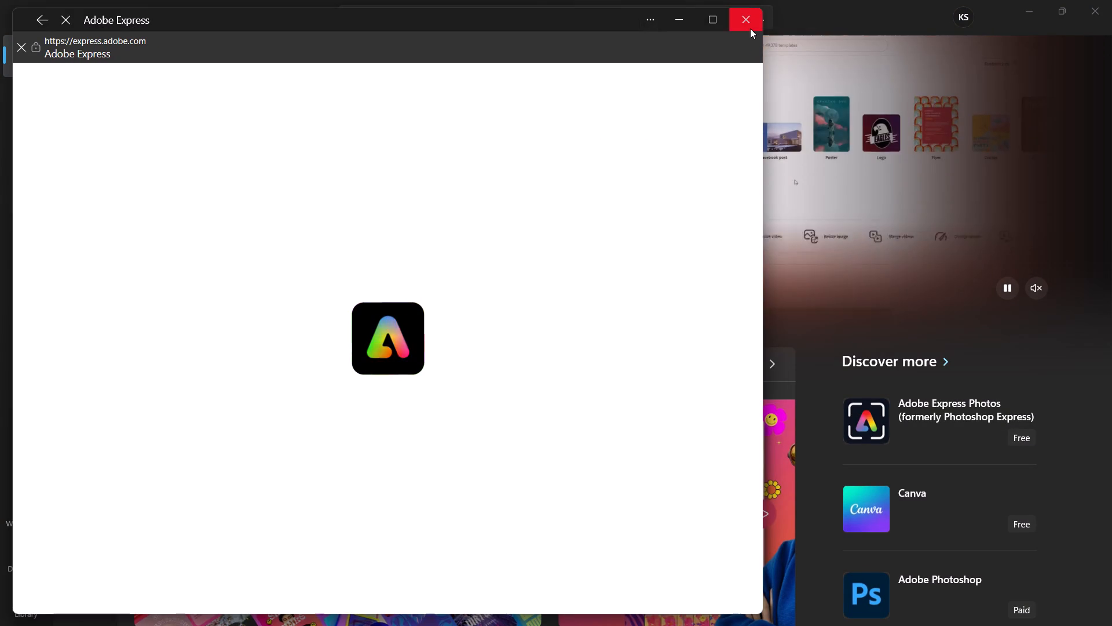
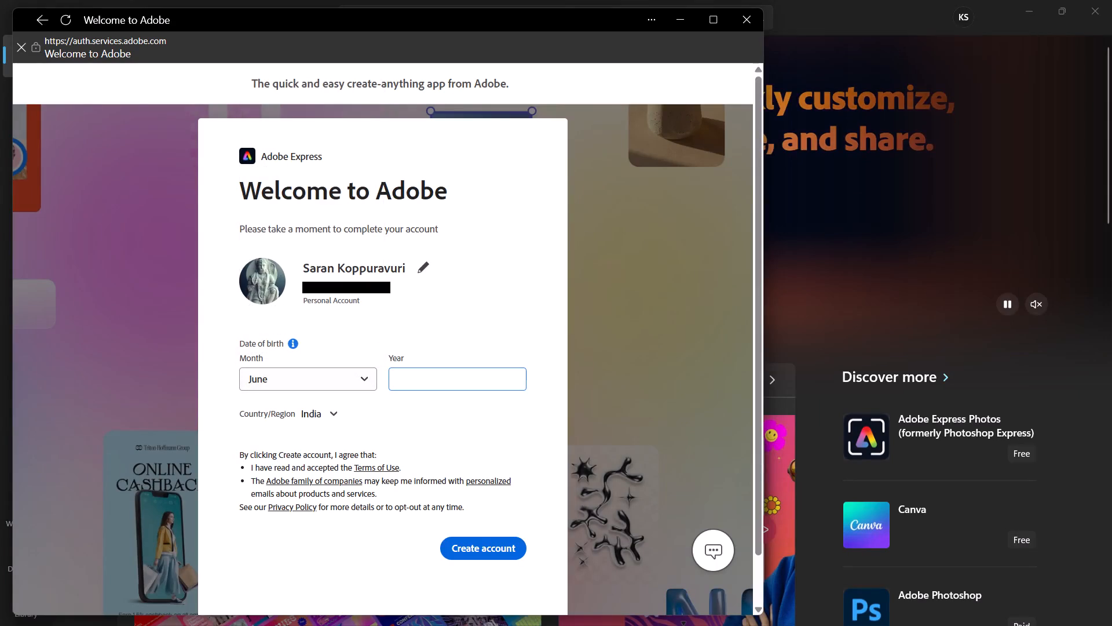
Enter the account holder's birth year in the Adobe account completion form.
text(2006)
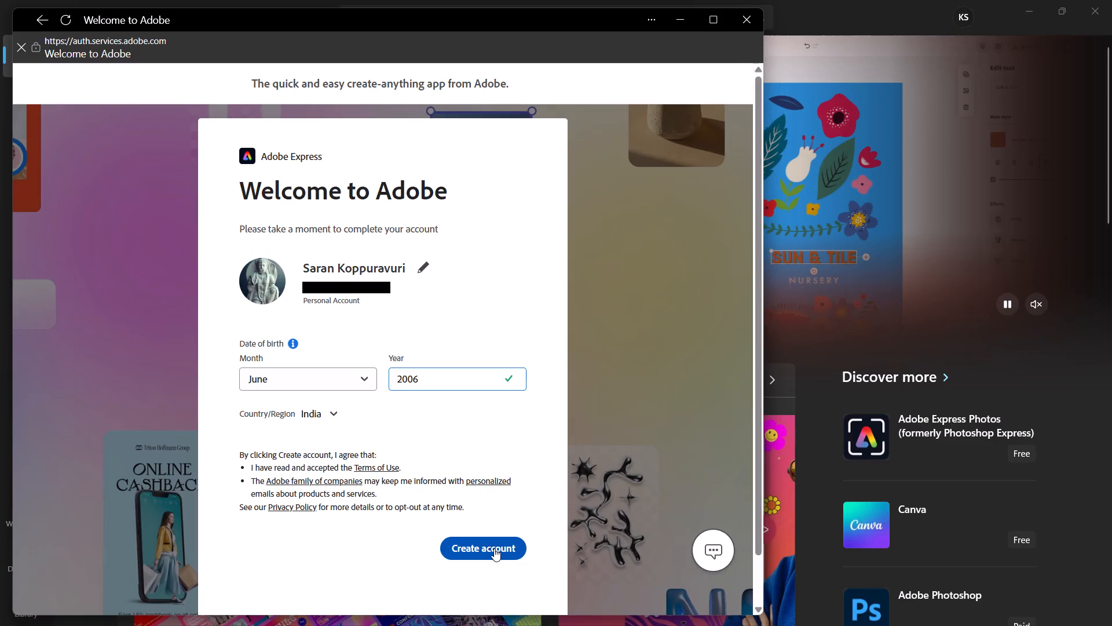
Create the Adobe account from the completed welcome form.
click(494, 548)
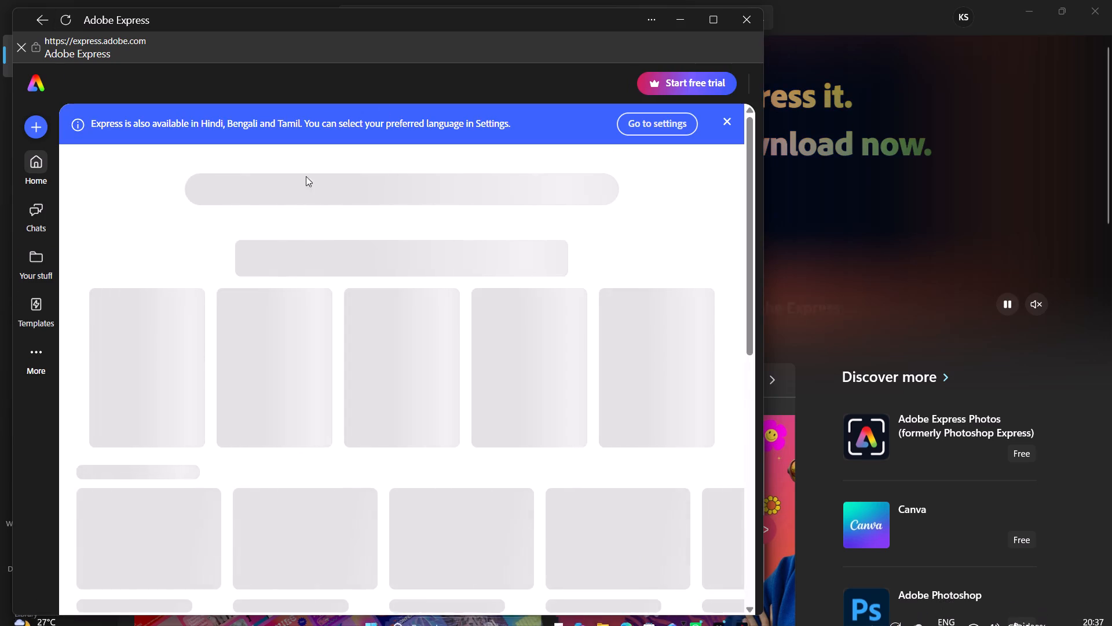
Complete the onboarding survey in the maximized window with Video Editing, Photo Editing and Generative AI as interests and student as the role.
click(714, 19)
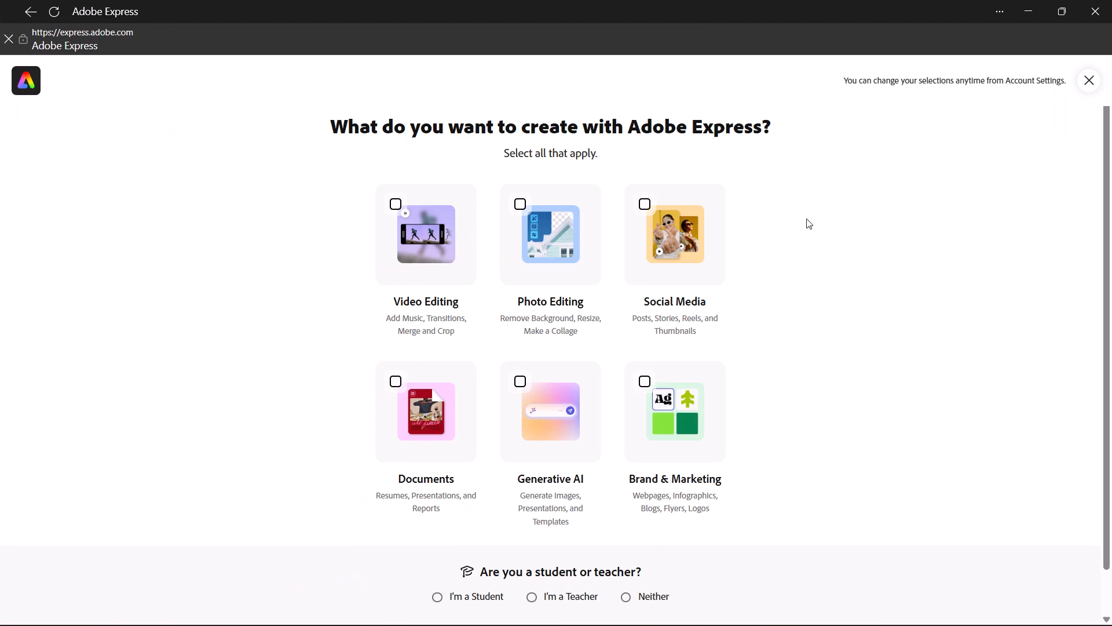
click(396, 206)
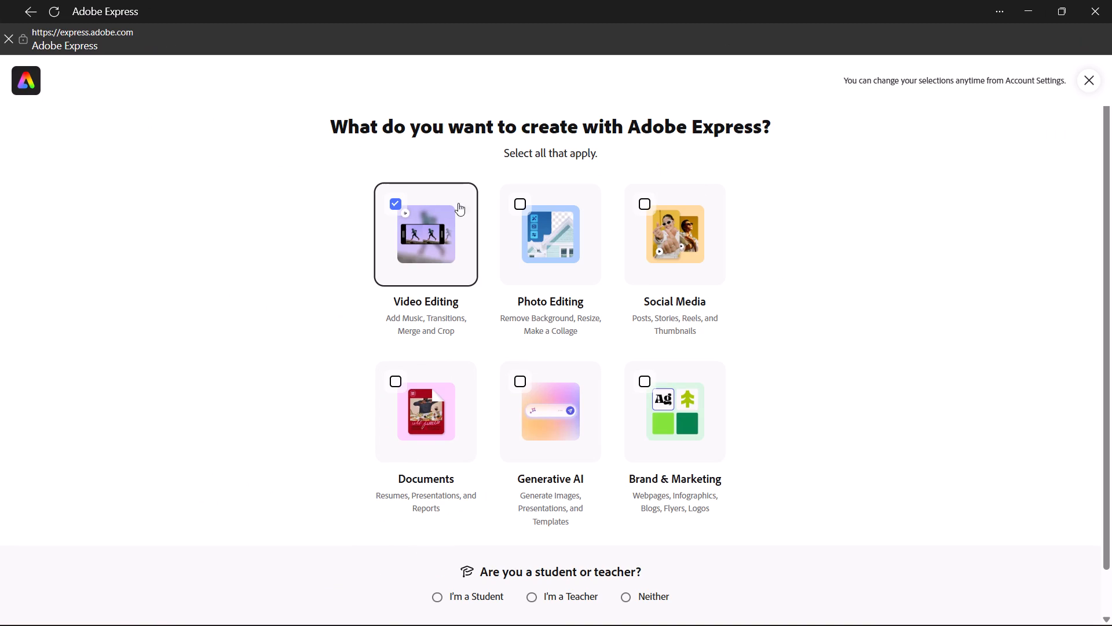
click(520, 201)
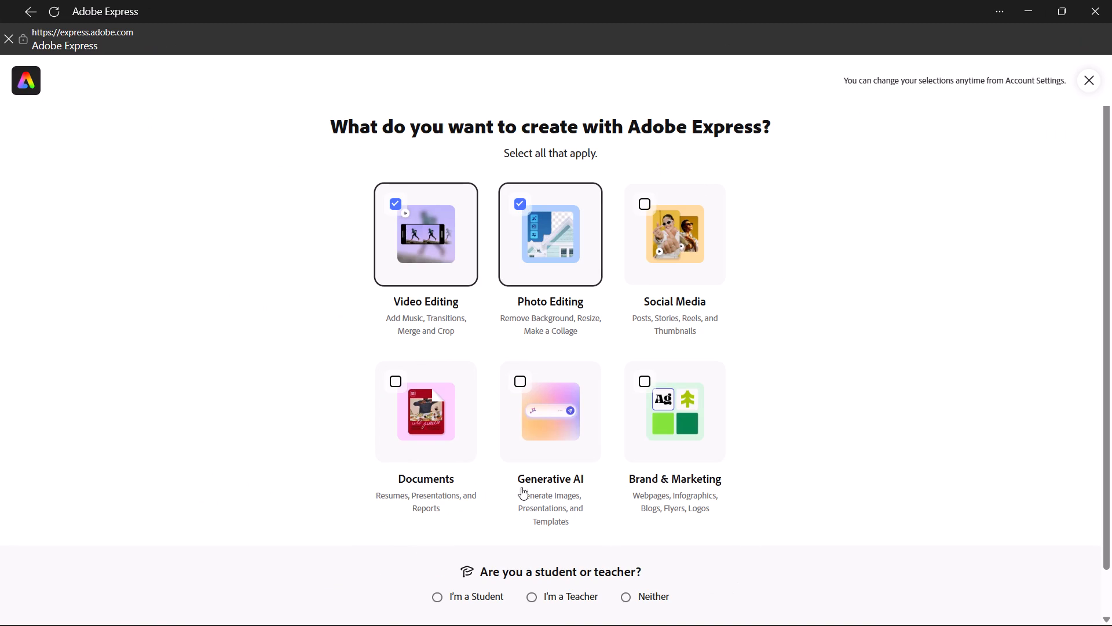
click(517, 381)
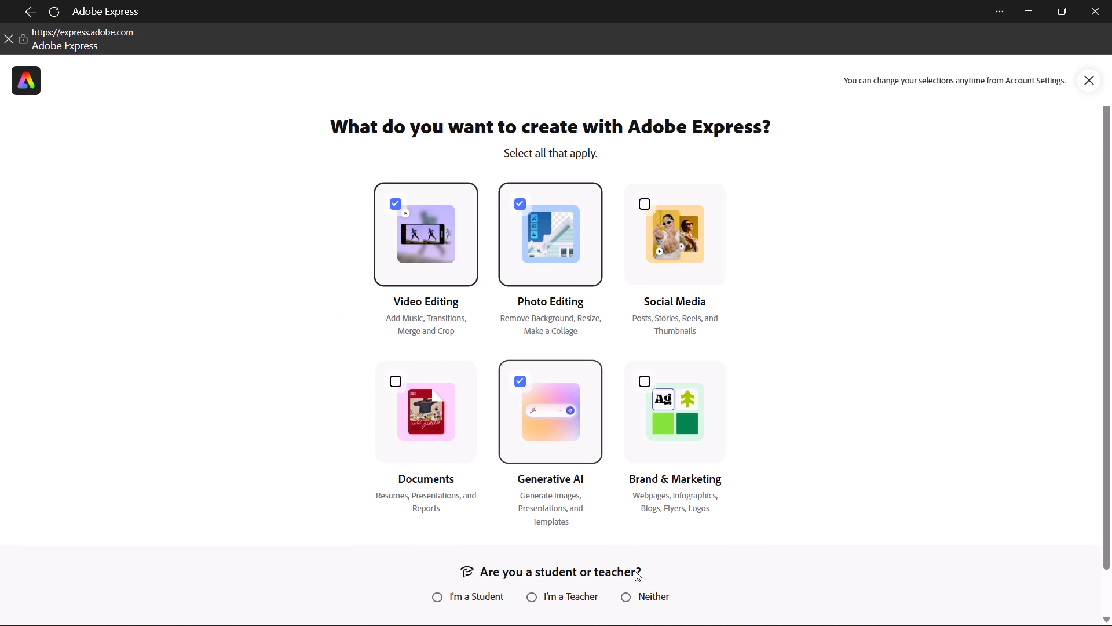
scroll(617, 507, down, 3)
click(439, 555)
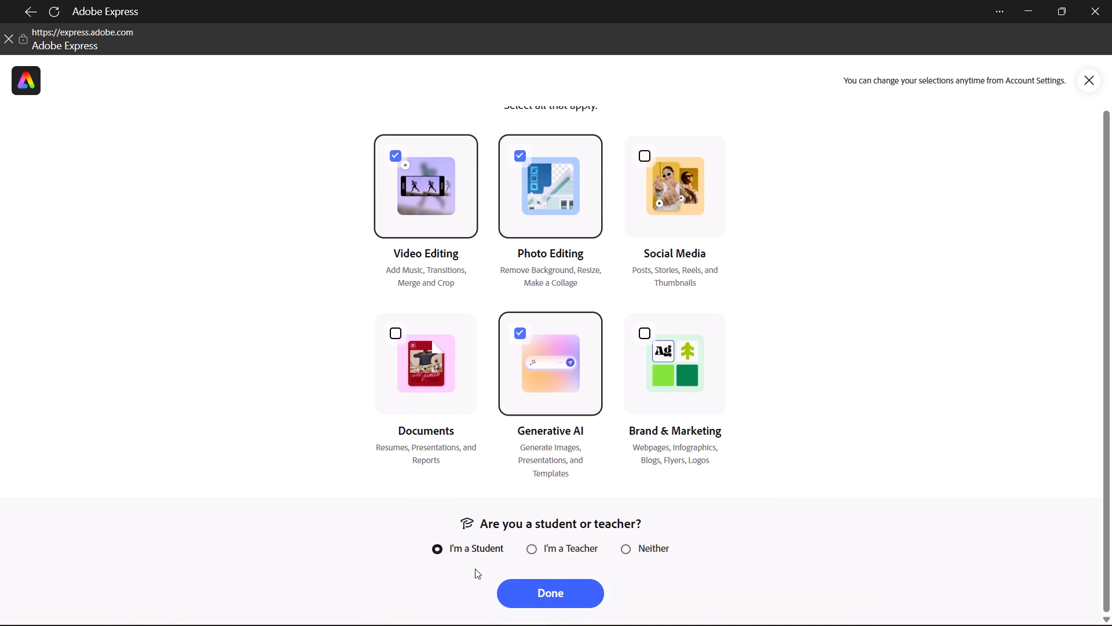
click(550, 581)
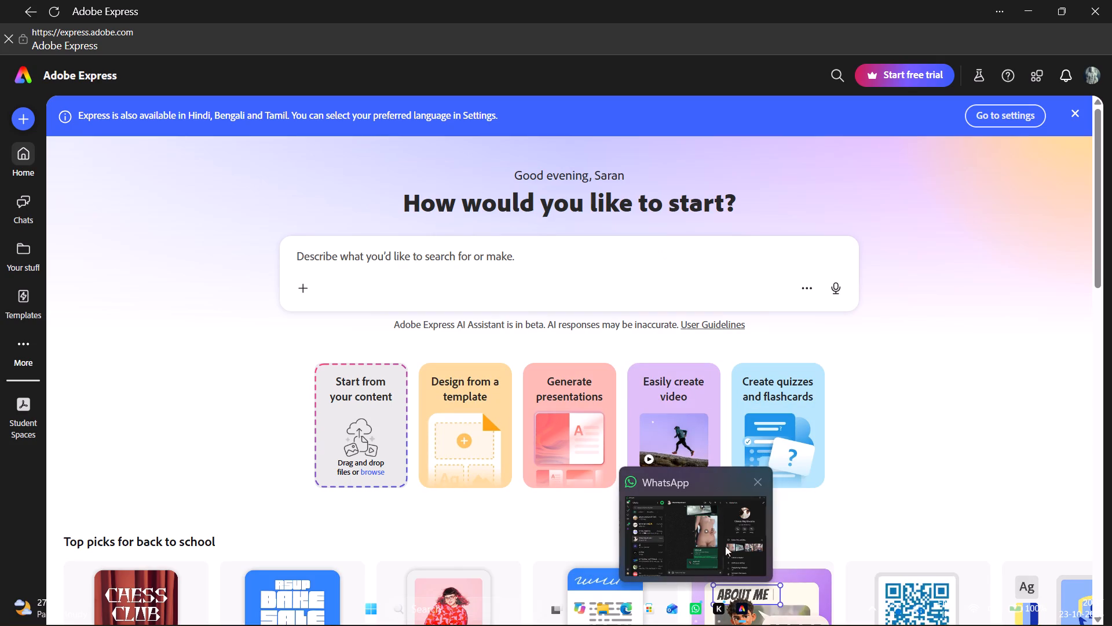
Close the WhatsApp window running in the background.
click(758, 479)
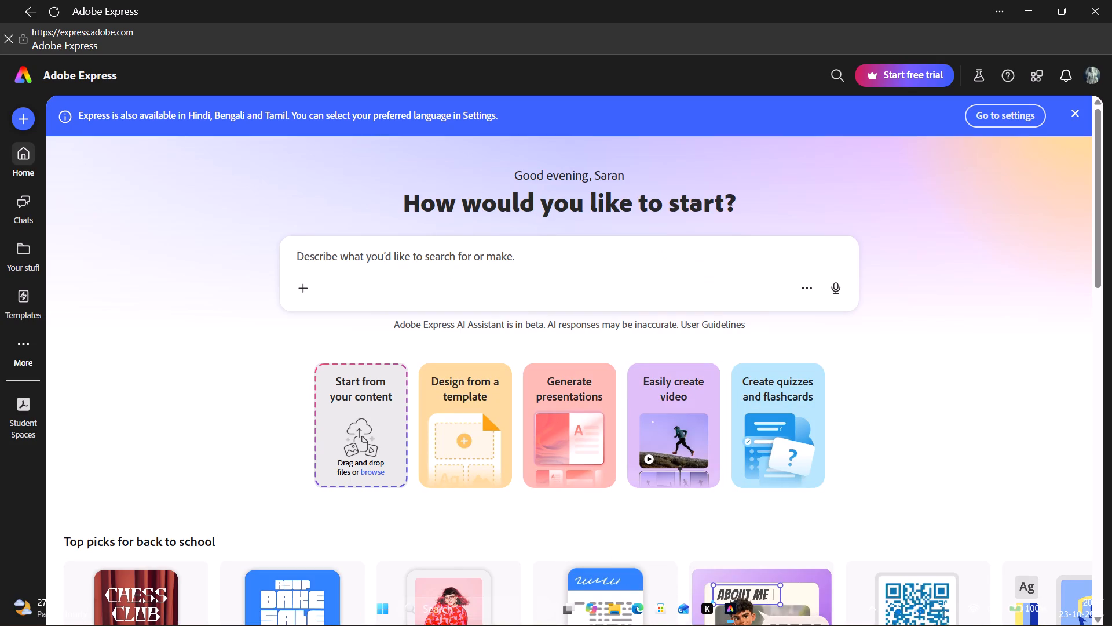
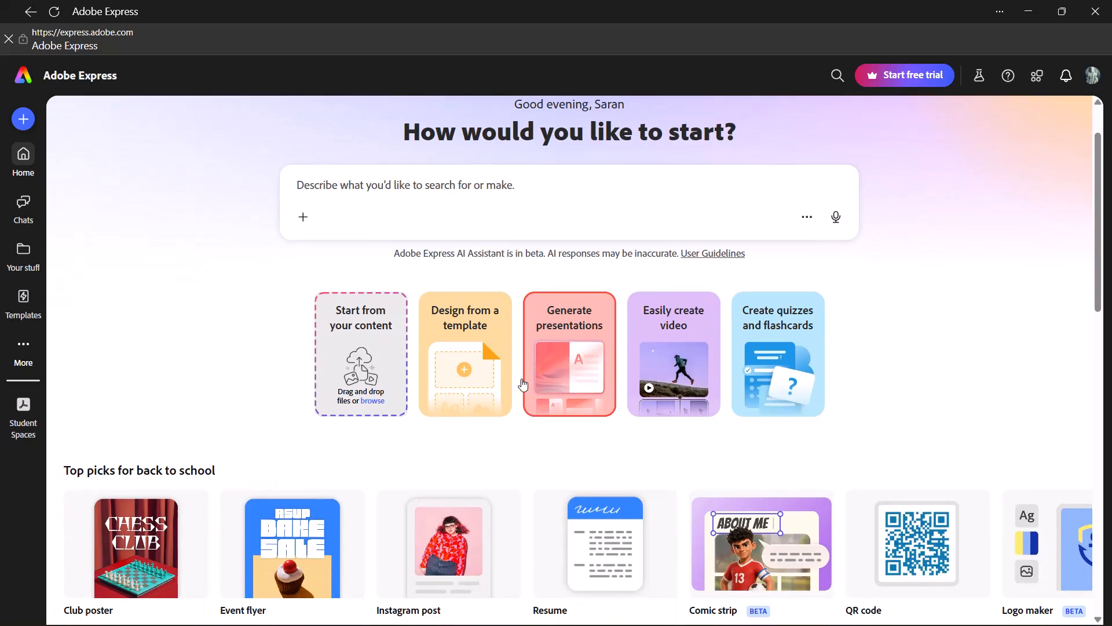
Open the "Grow Your Following" template from the Social templates on the home page.
scroll(607, 369, down, 2)
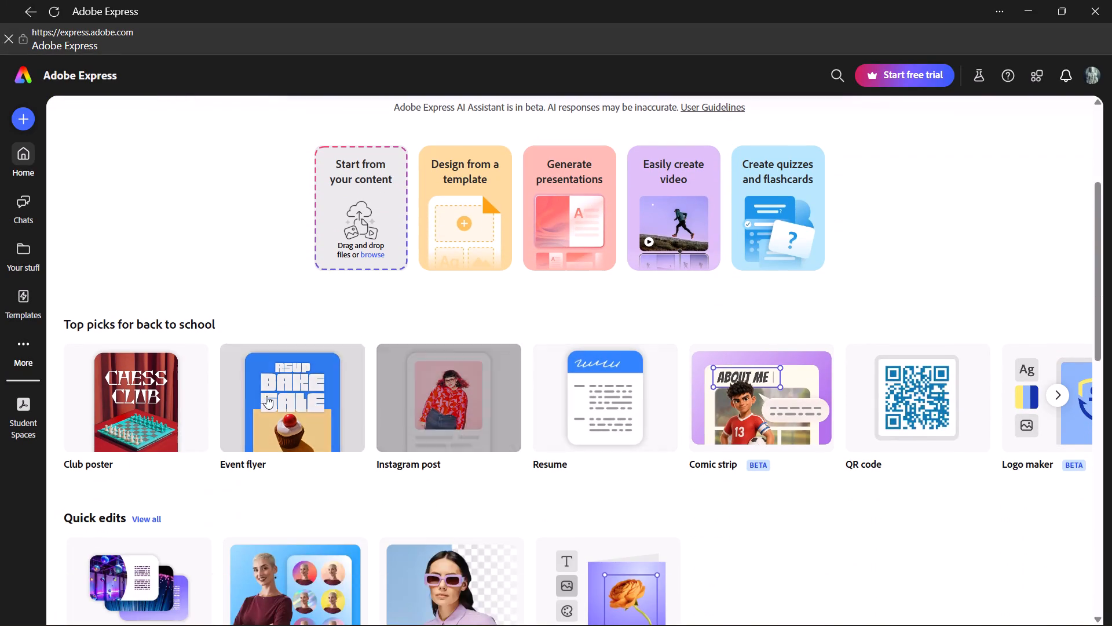
scroll(590, 405, down, 3)
scroll(266, 395, down, 3)
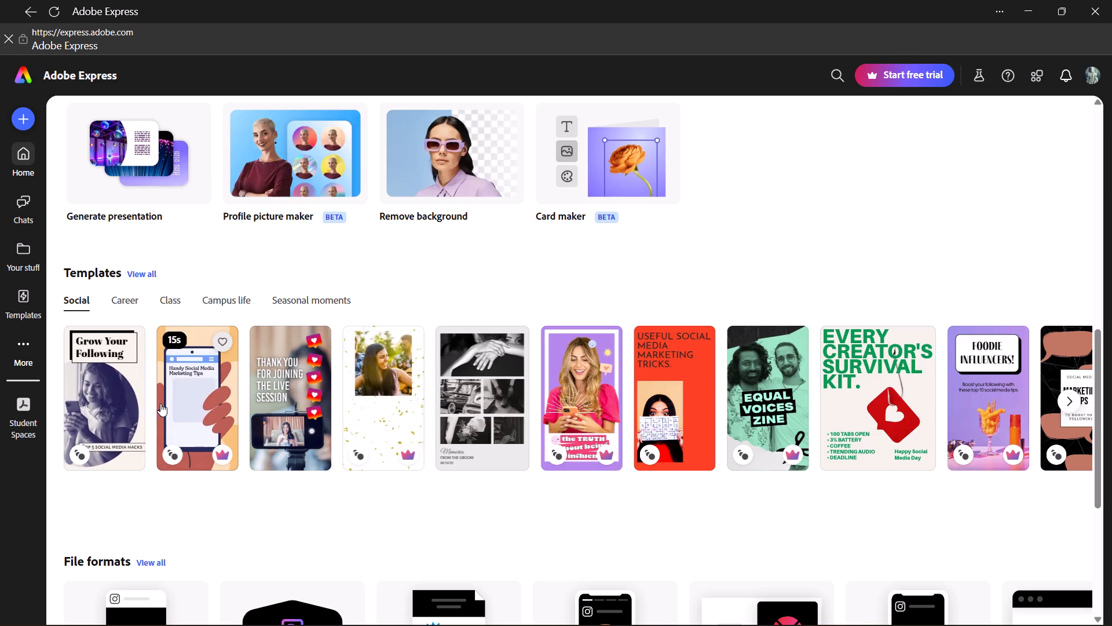
click(89, 407)
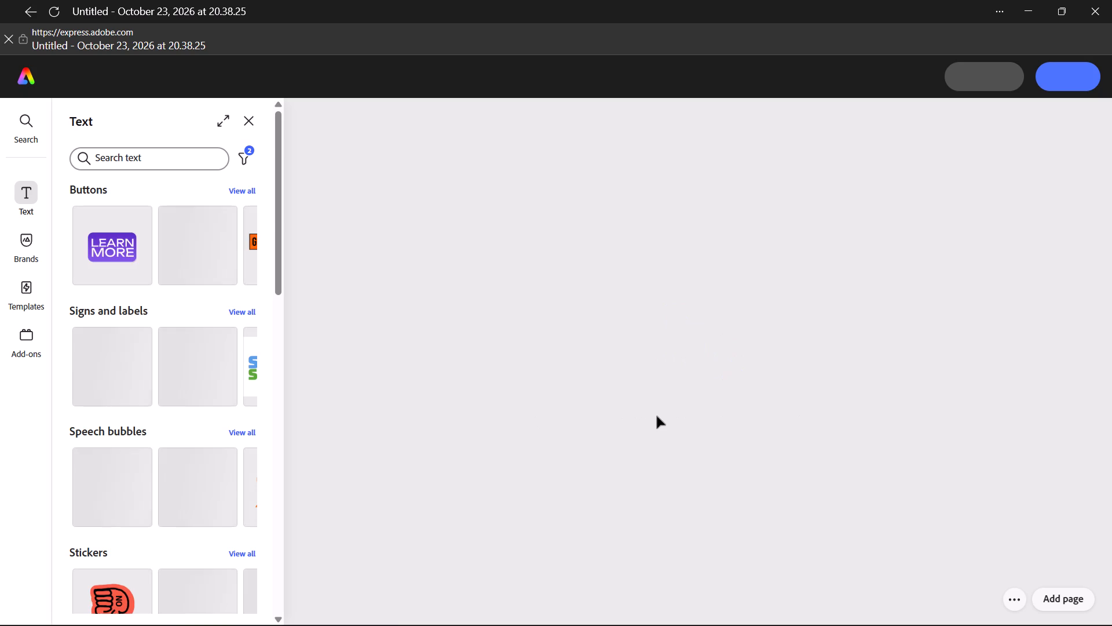
Dismiss the editing quick tip and the Try Remove Object suggestion on the woman's photo, leaving nothing selected.
drag(689, 406, 682, 361)
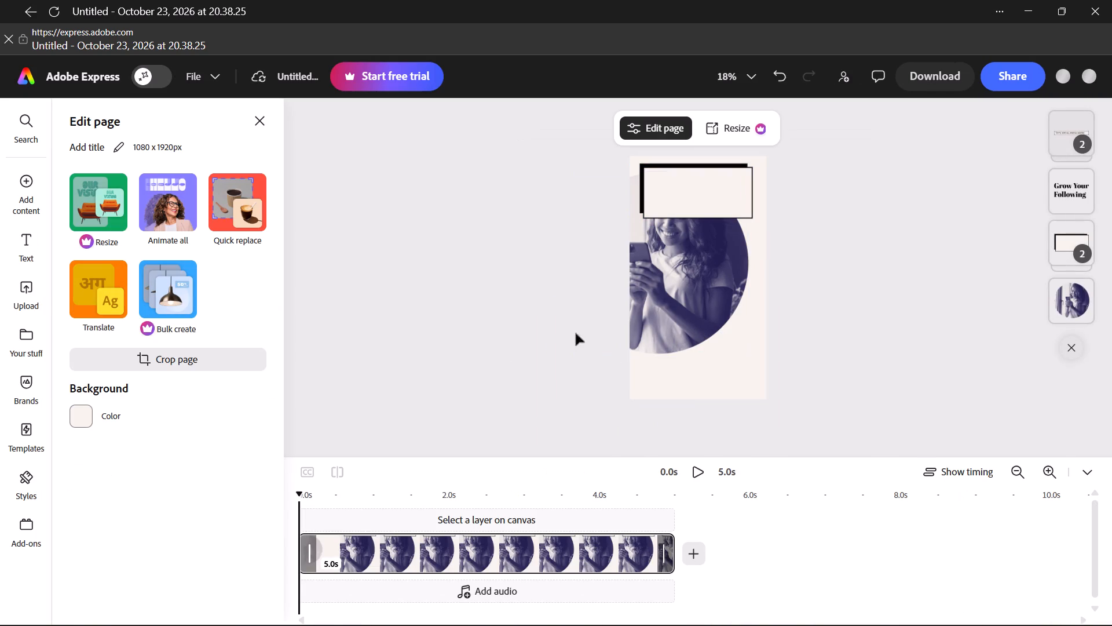
drag(722, 314, 599, 329)
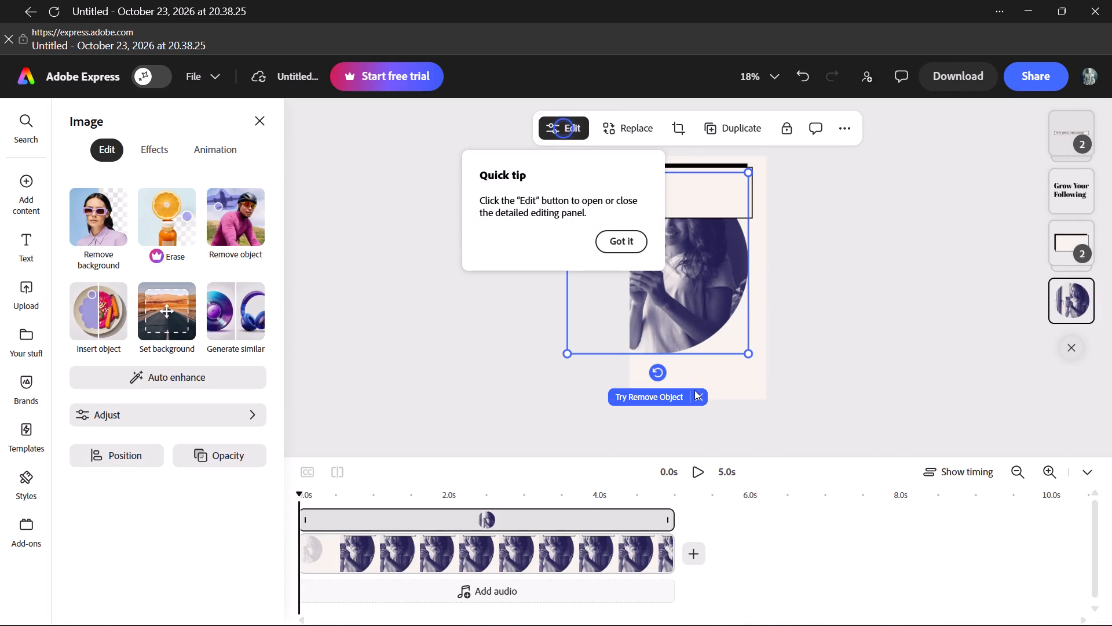
click(694, 394)
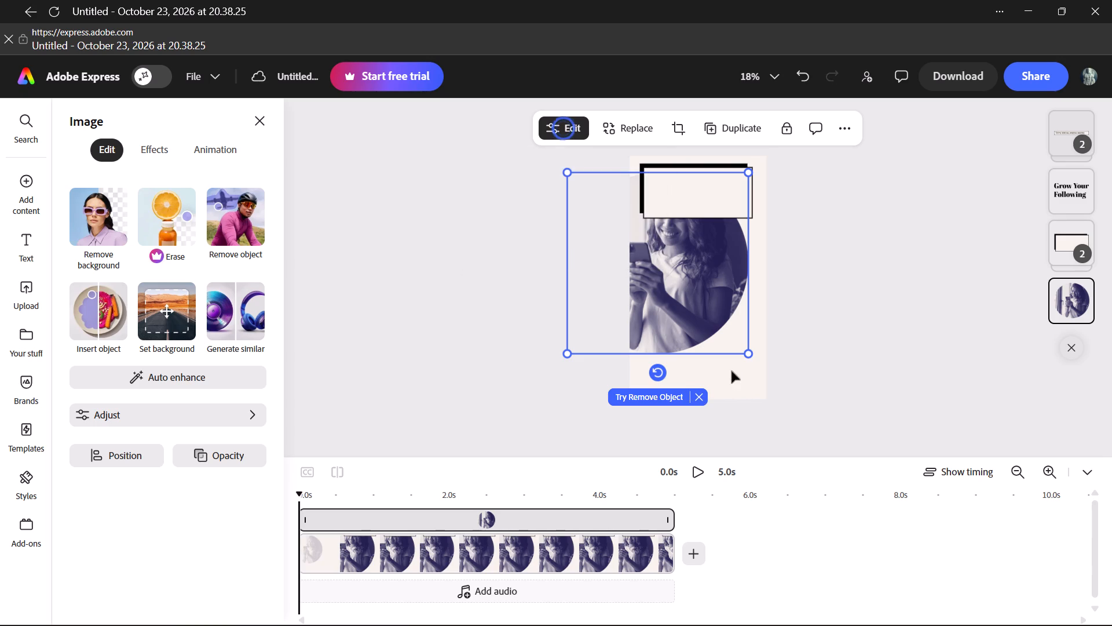
click(698, 396)
click(699, 396)
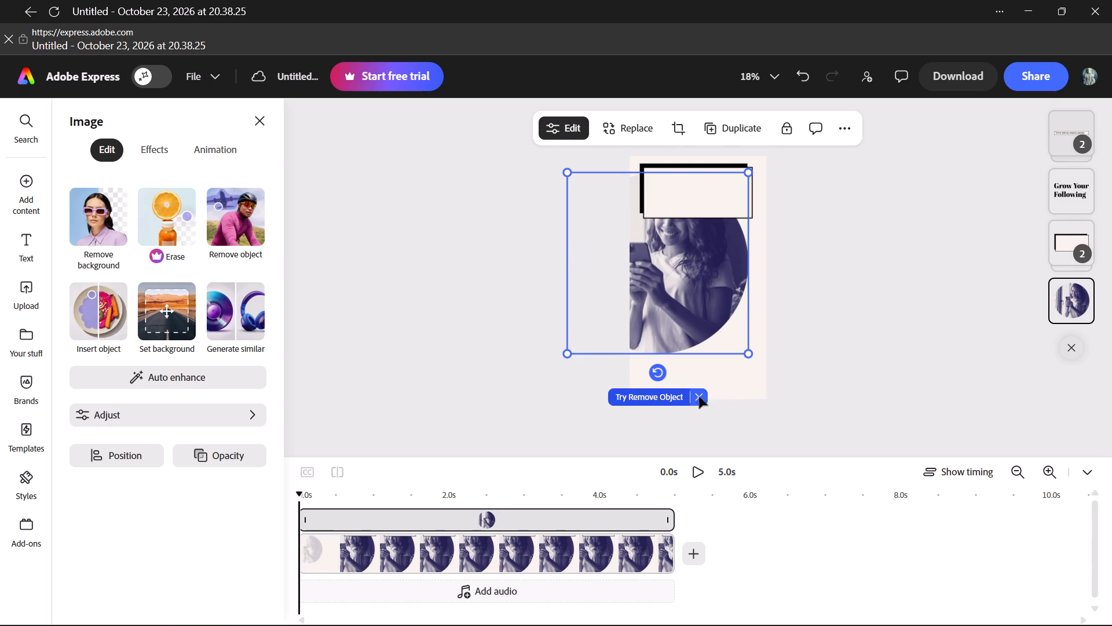
click(753, 365)
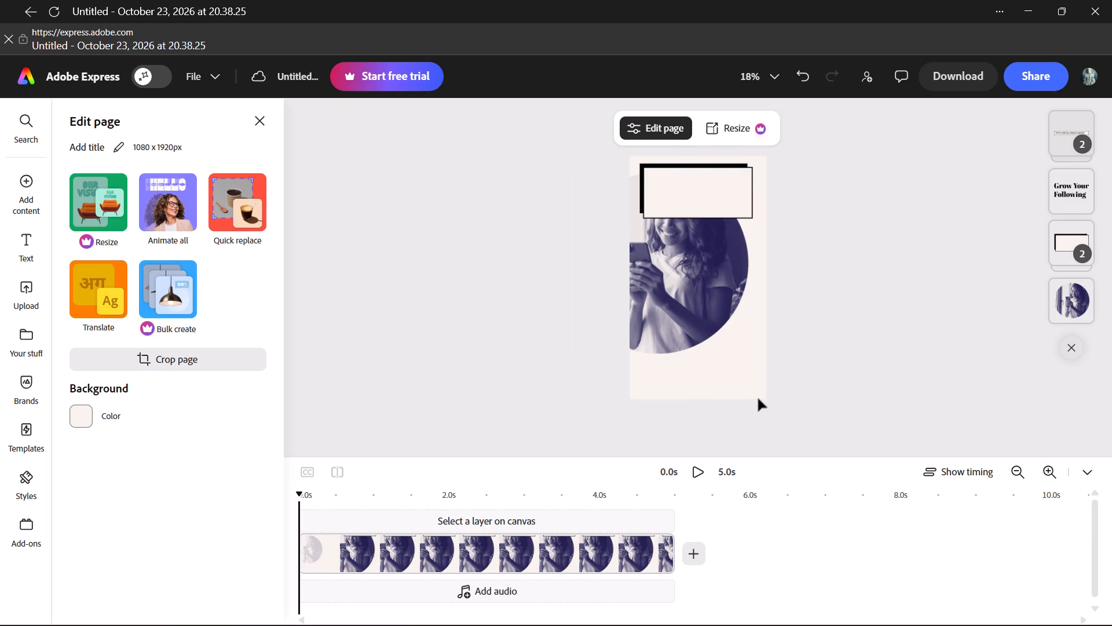
drag(758, 399, 777, 423)
drag(763, 399, 771, 424)
Shorten the page clip on the timeline to about 3.1 seconds.
drag(673, 548, 601, 545)
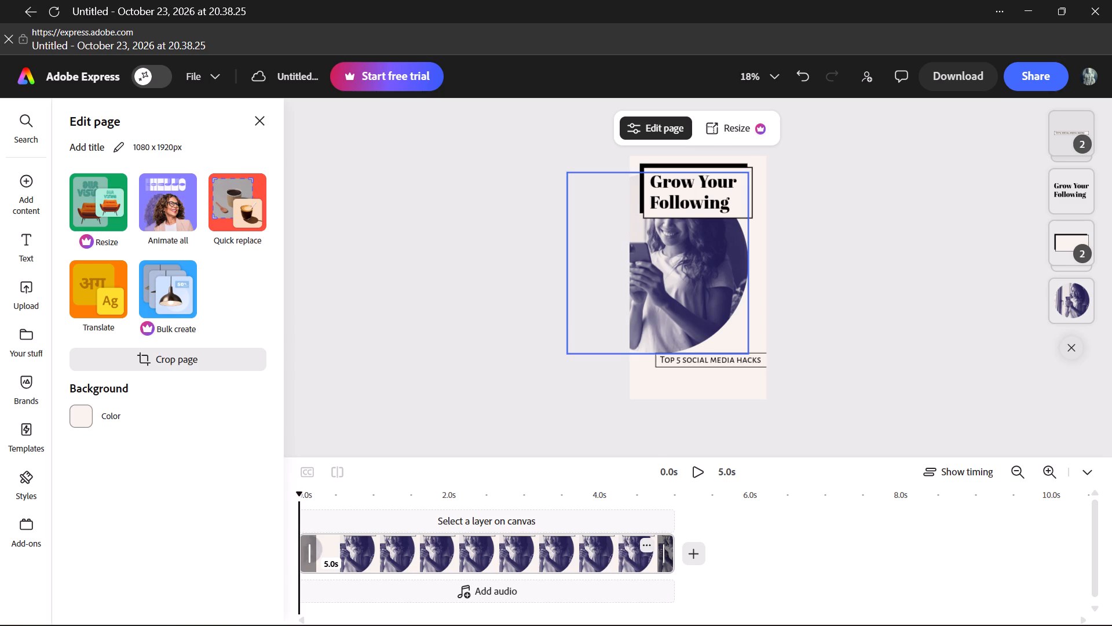
click(665, 552)
drag(662, 551, 544, 556)
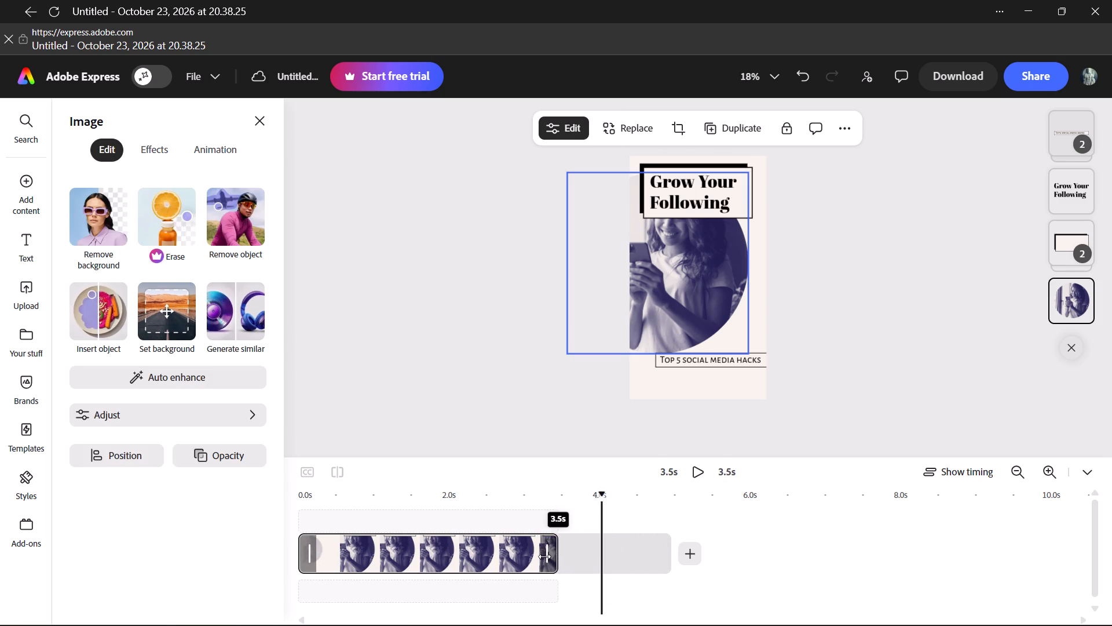
drag(544, 556, 521, 559)
Remove the background from the photo of the woman with the phone.
click(675, 186)
click(654, 250)
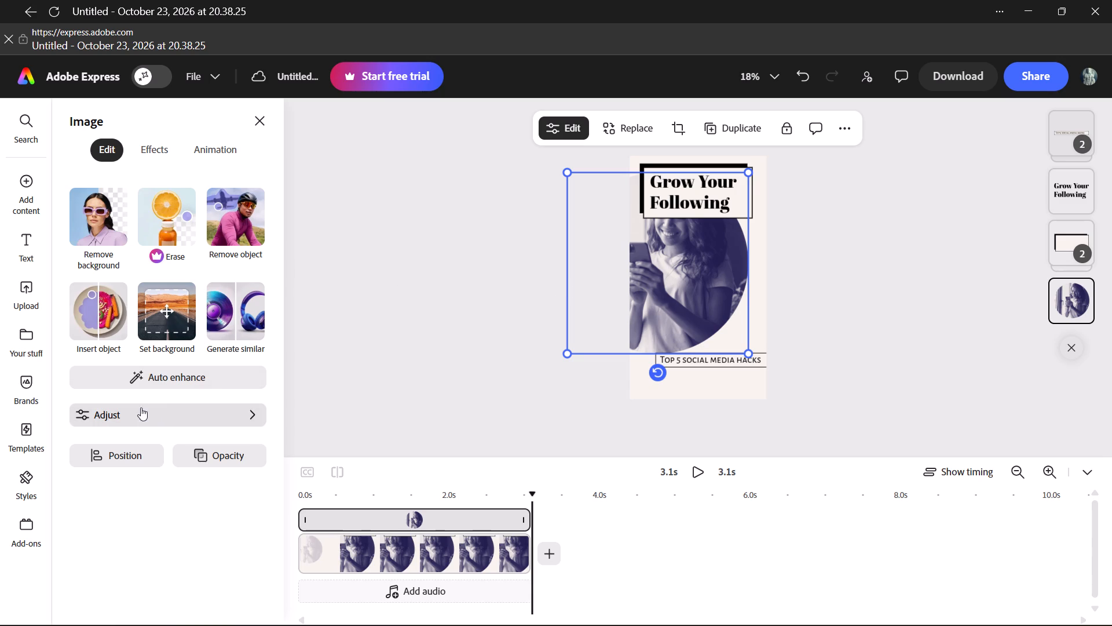
click(112, 229)
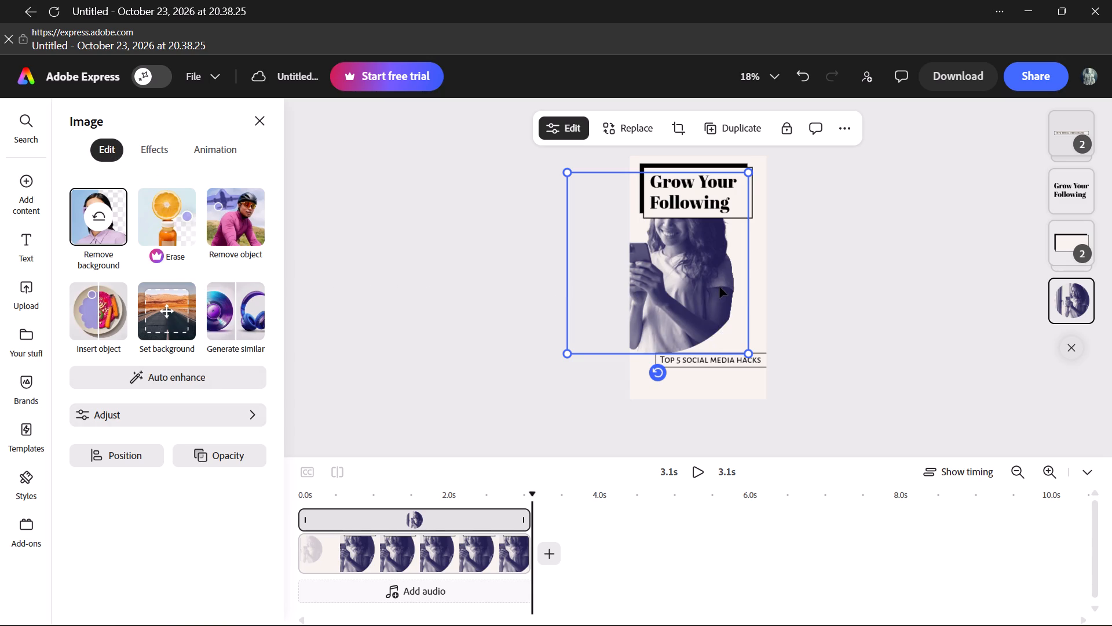
click(237, 228)
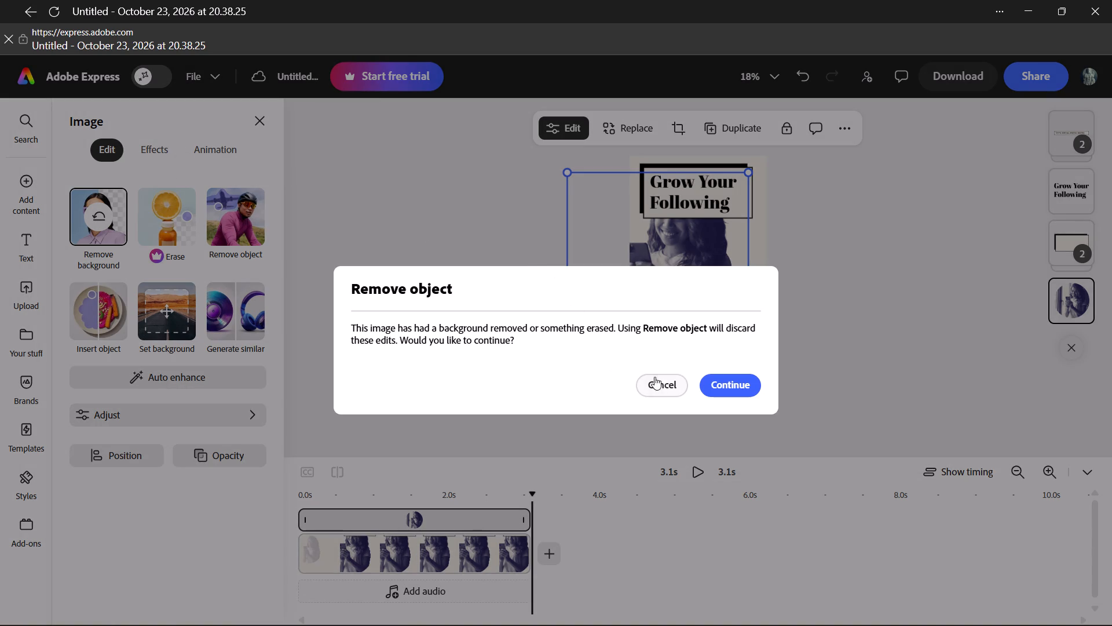
click(665, 377)
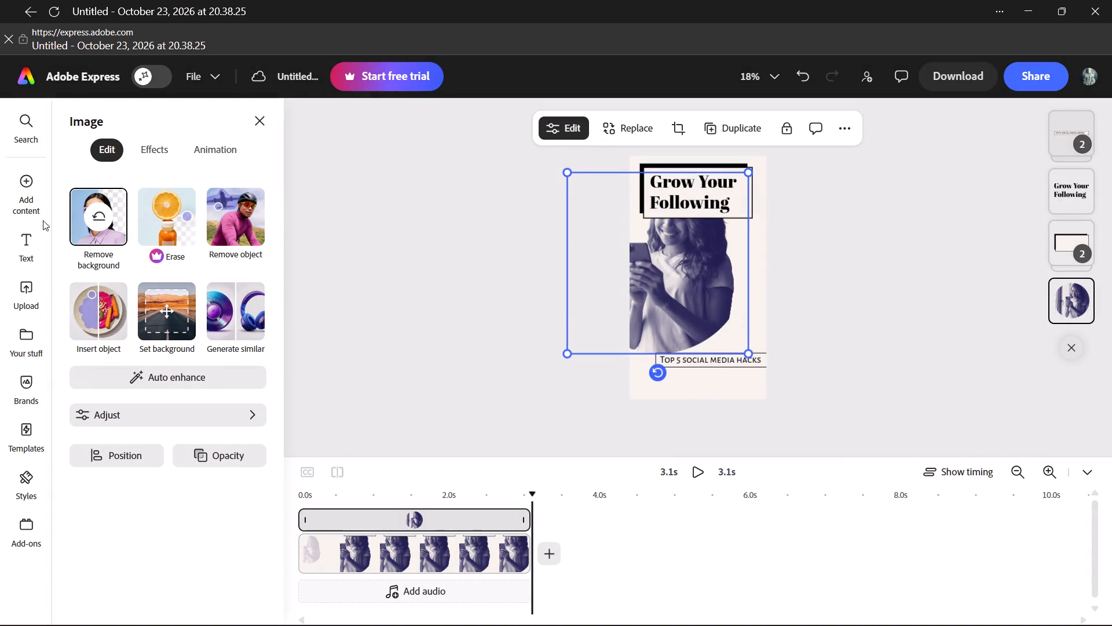
Add the Generative AI gallery image of food on a red plate to the page.
click(30, 204)
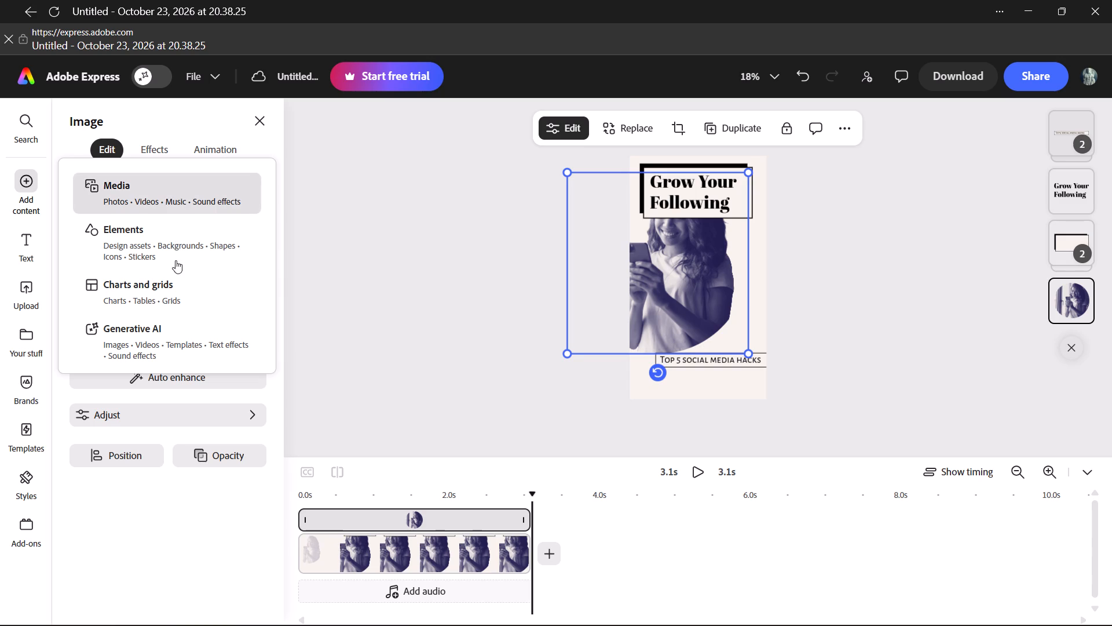
click(181, 335)
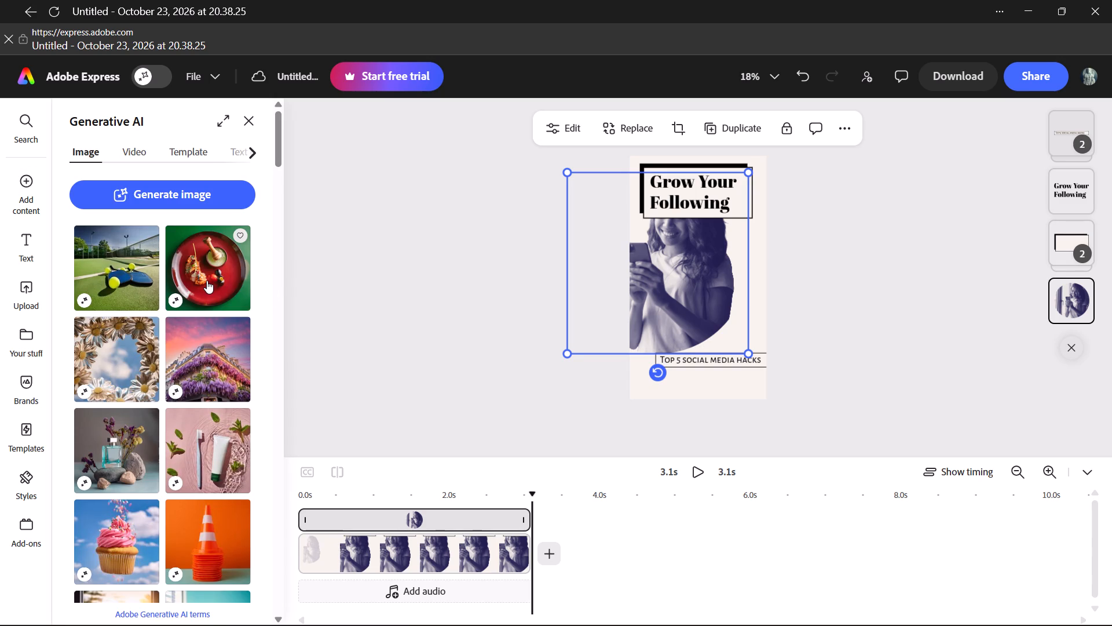
click(205, 281)
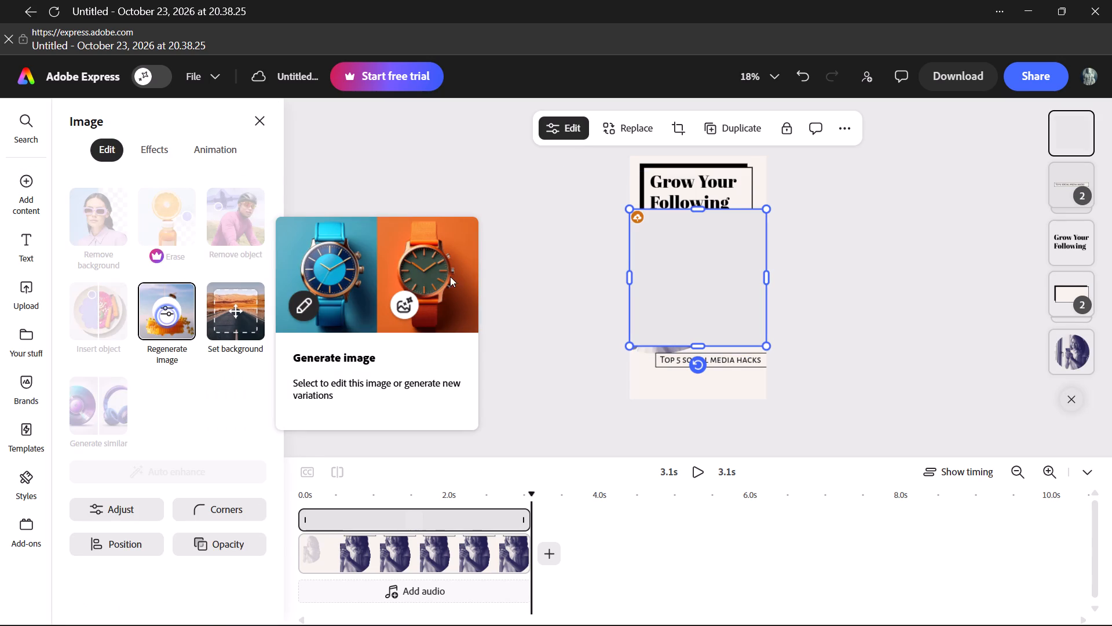
Move the "Grow Your Following" title slightly down and to the right on the page.
click(723, 185)
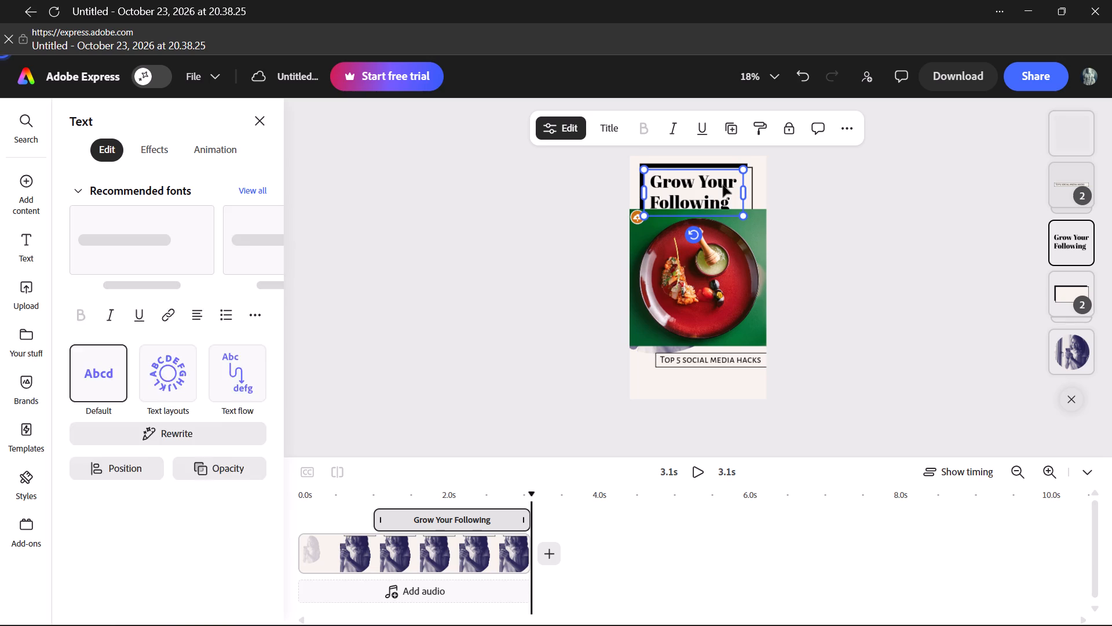
drag(725, 189, 733, 206)
Replace the "Grow Your Following" title text with "FOOD" in capitals.
click(727, 201)
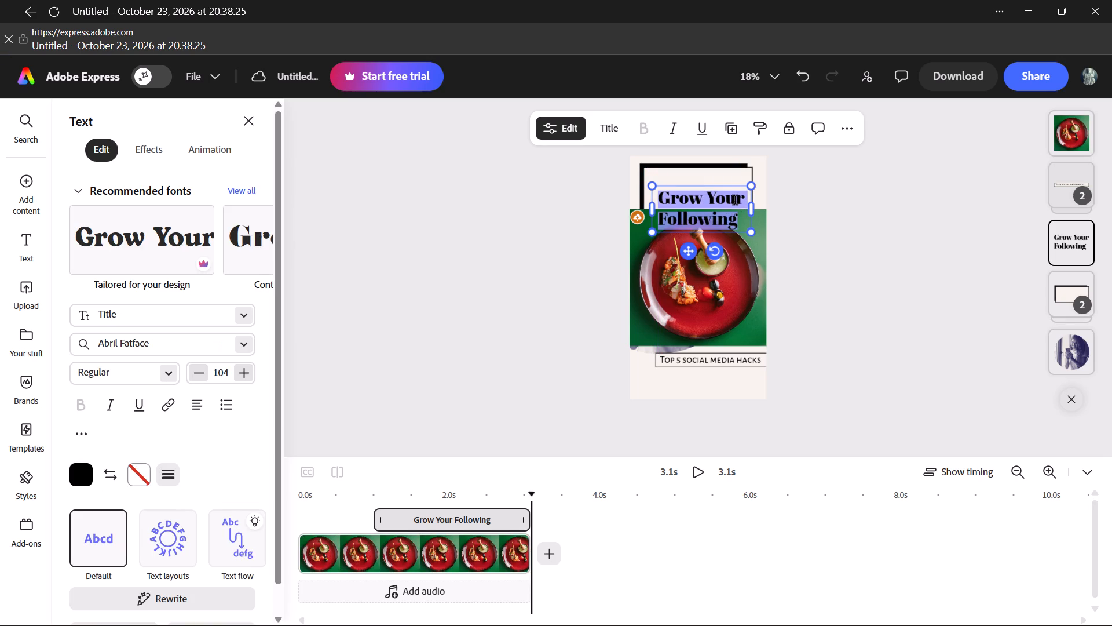
key(BackSpace)
text(food)
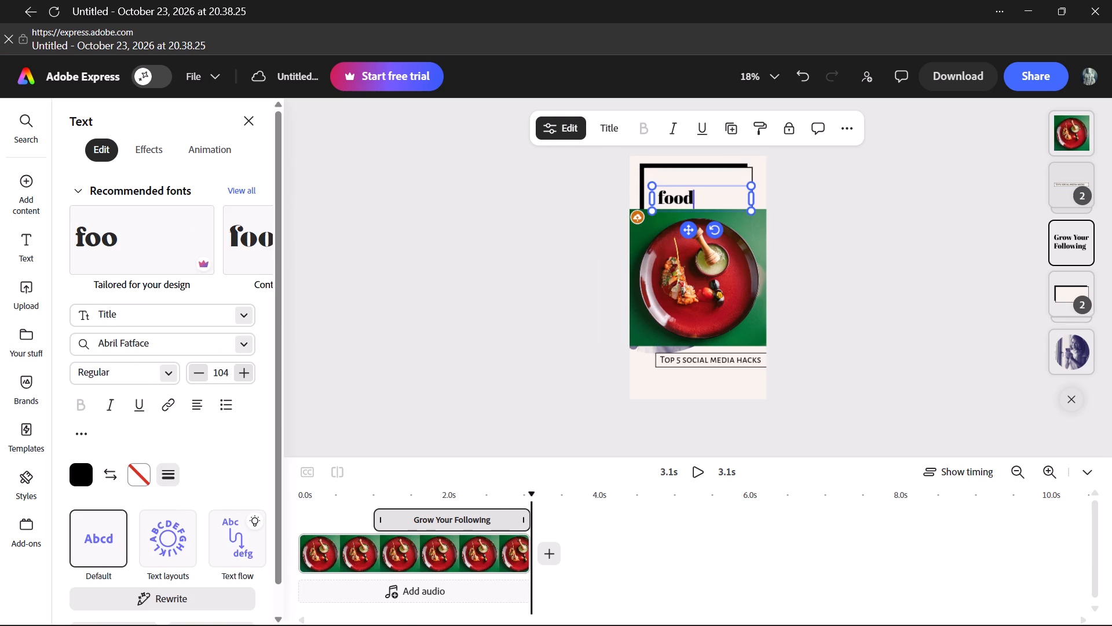
key(space)
key(BackSpace)
key(BackSpace)
key(BackSpace)
key(BackSpace)
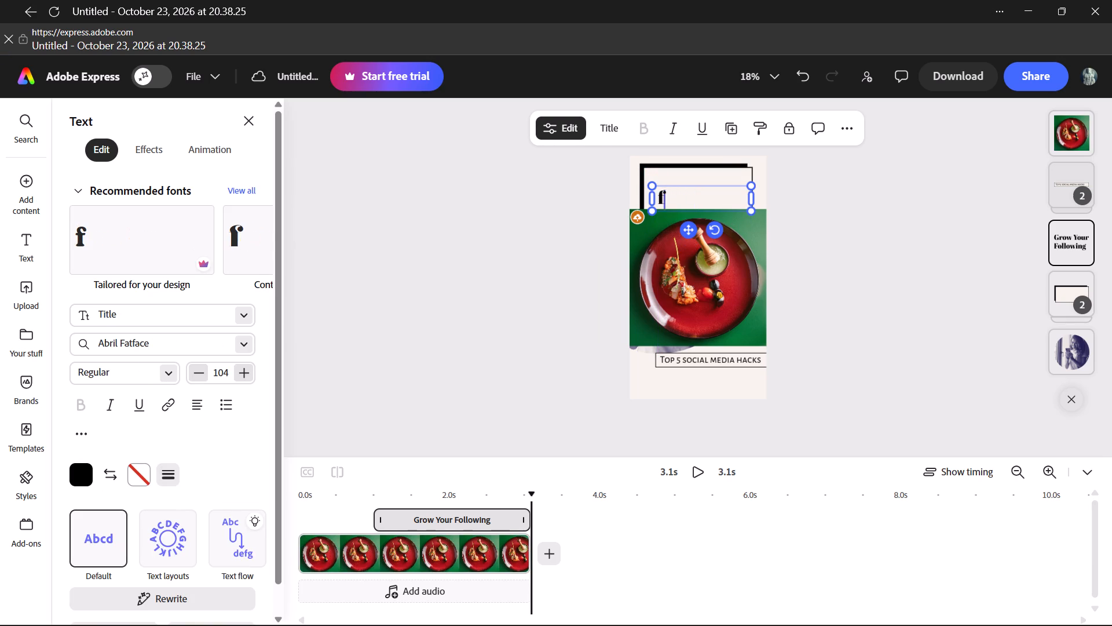
key(BackSpace)
text(FOO)
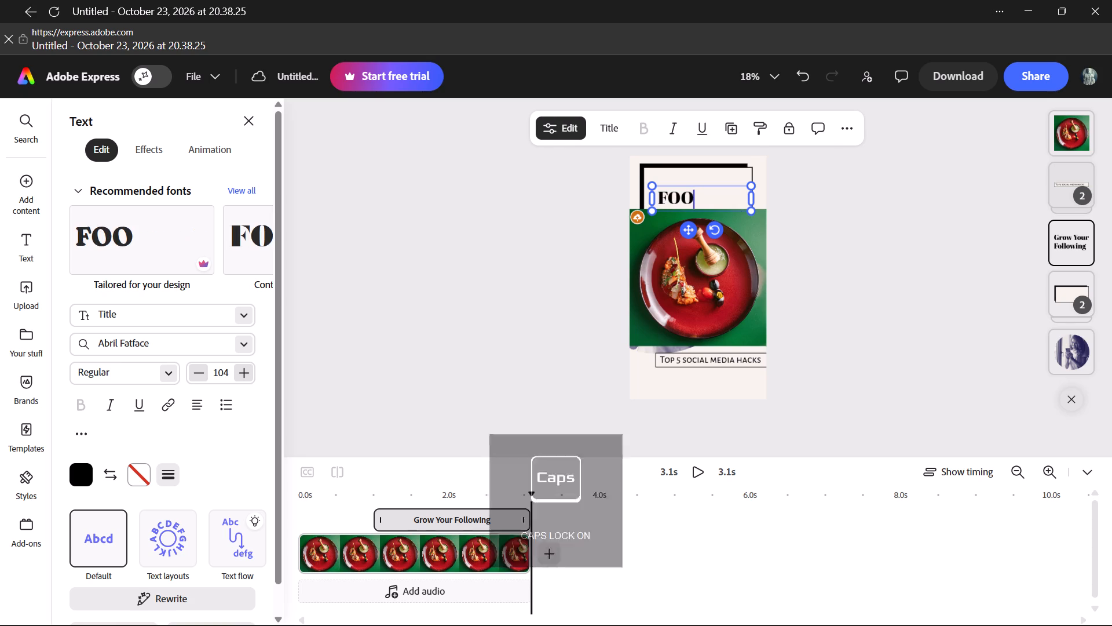
key(d)
key(Down)
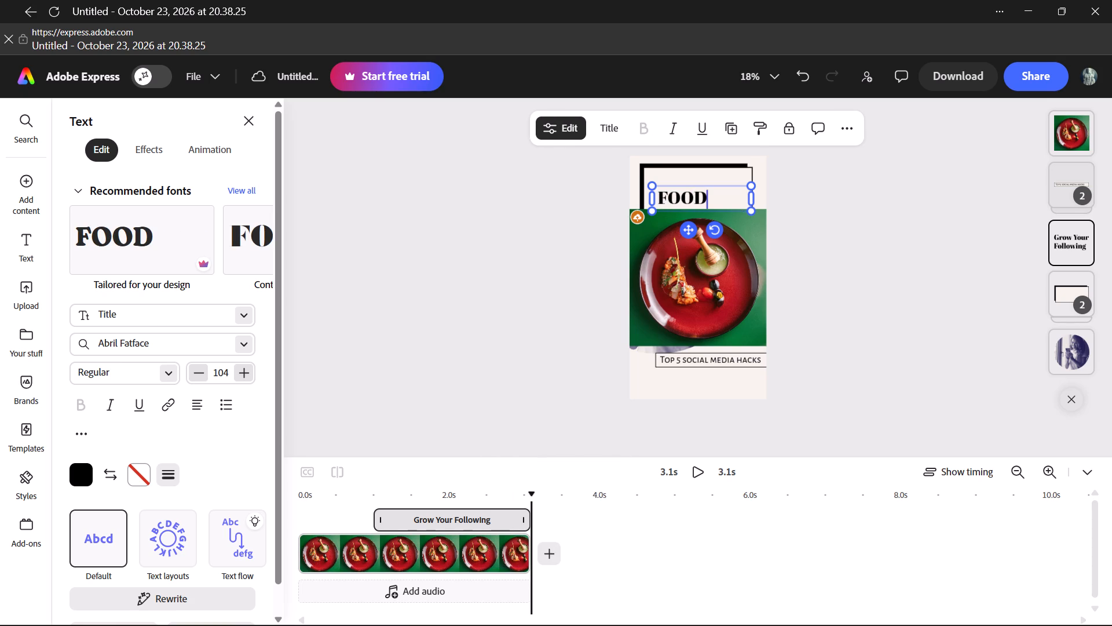
Add a second title line reading "IS", indented with spaces below "FOOD".
key(Return)
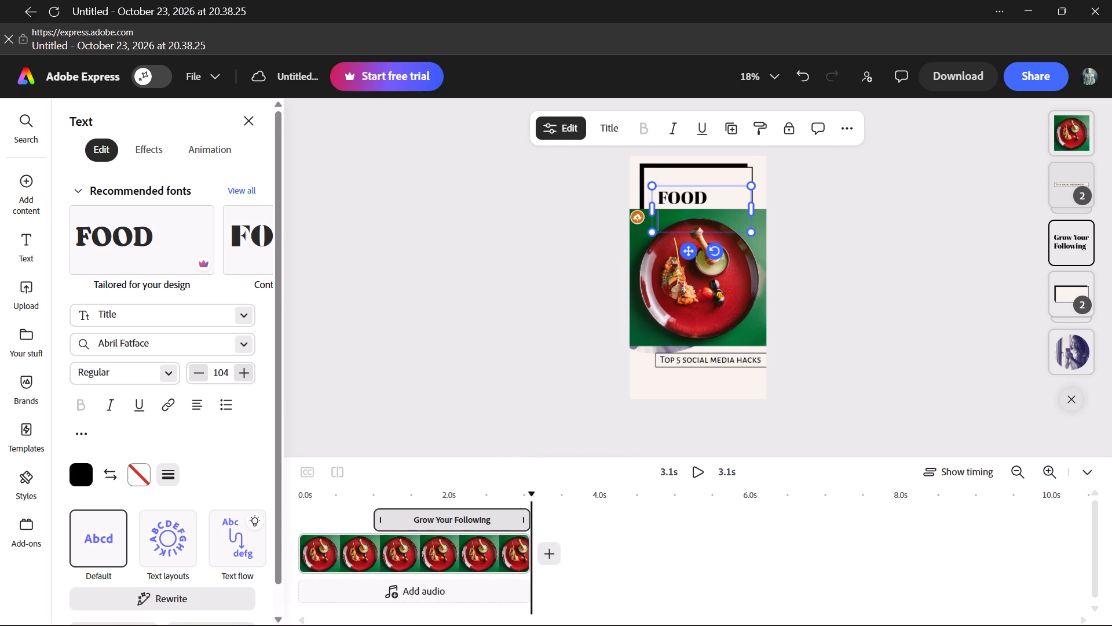
key(space)
key(space)
key(space)
key(space)
key(space)
key(space)
key(space)
key(space)
key(space)
text(IS)
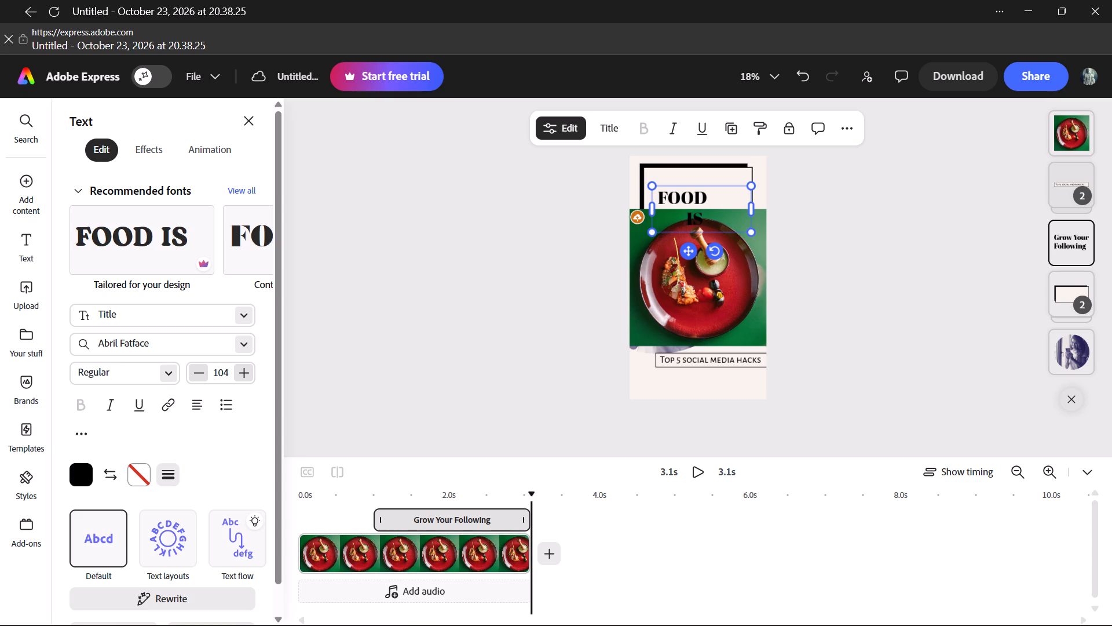
Add a third title line reading "LIFE", indented further than "IS", and nudge "IS" over by one space.
key(Return)
key(space)
key(space)
key(space)
key(space)
key(space)
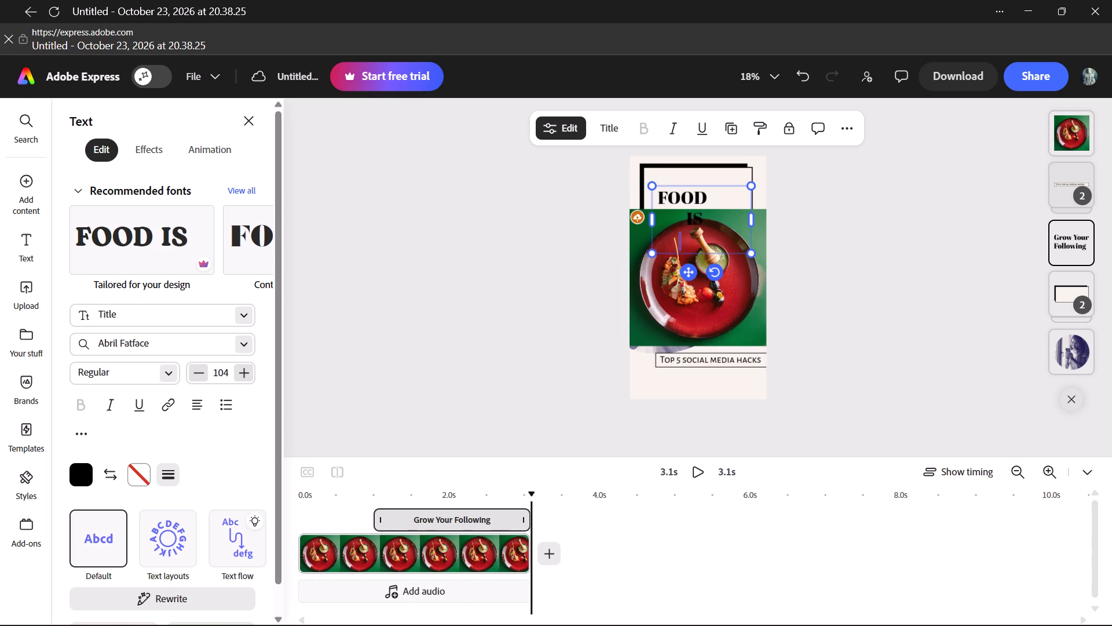
key(space)
key(Up)
key(space)
key(Down)
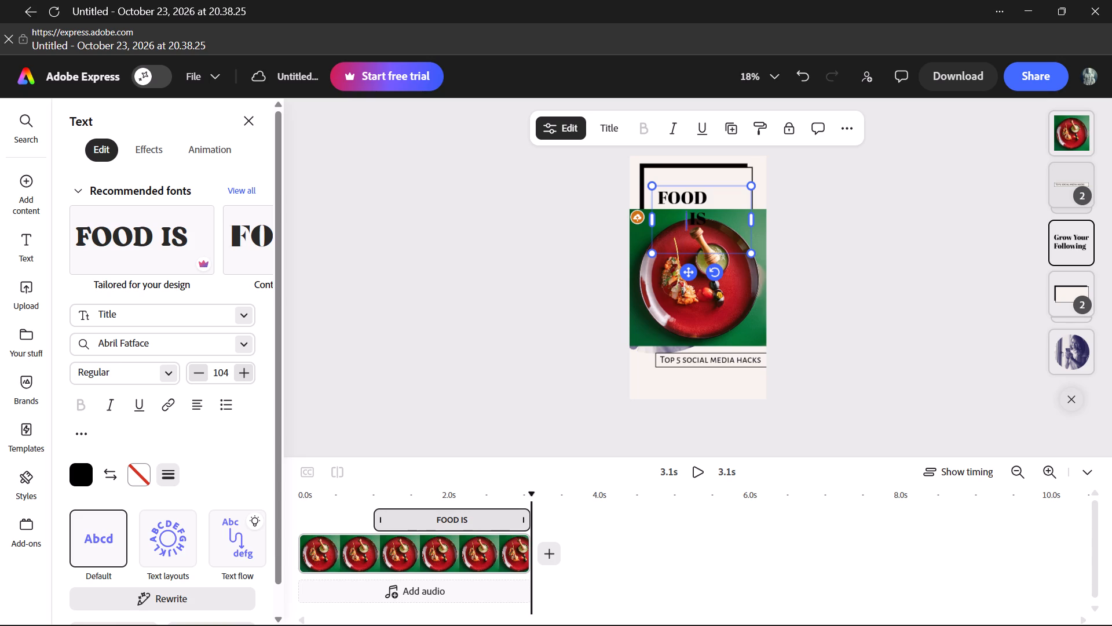
key(space)
key(space)
key(space)
key(space)
key(space)
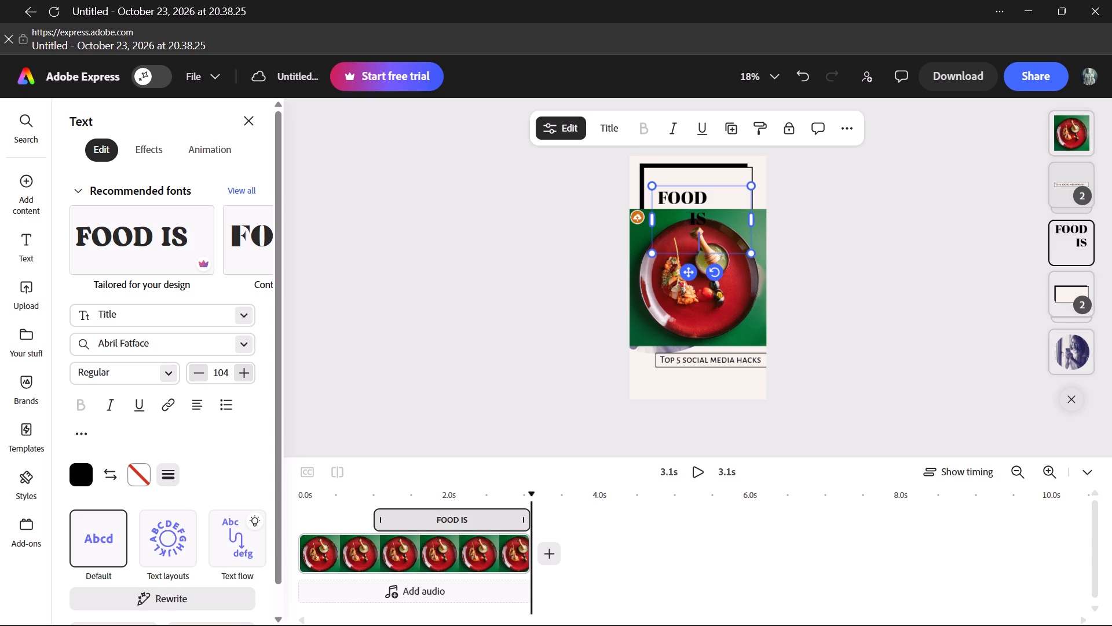
key(space)
text(LIFE)
key(Left)
key(Left)
key(Left)
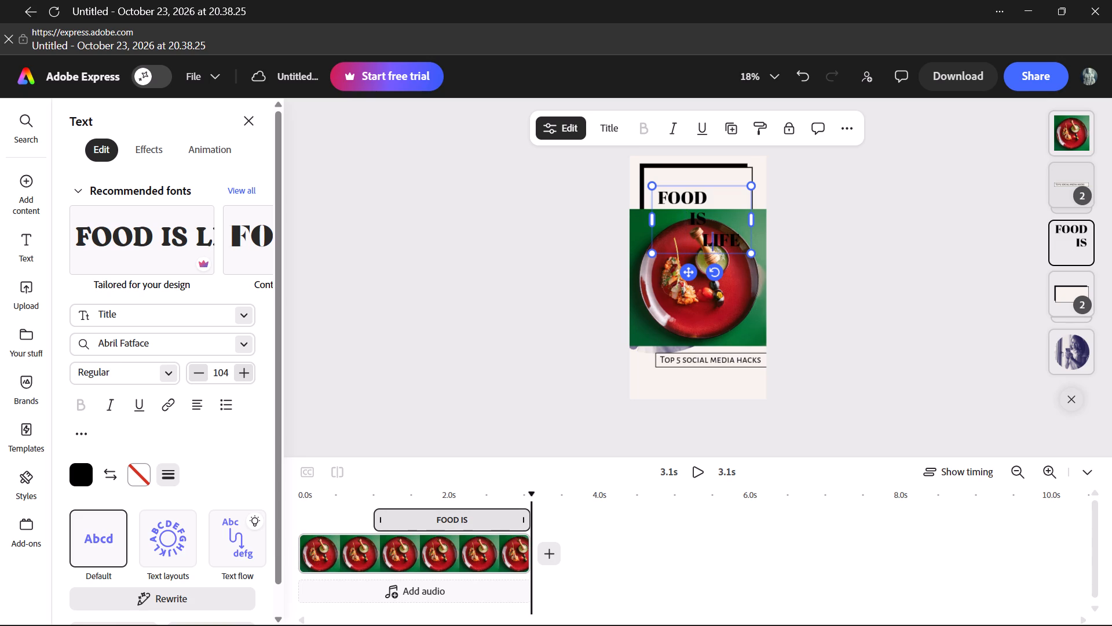
key(Left)
key(BackSpace)
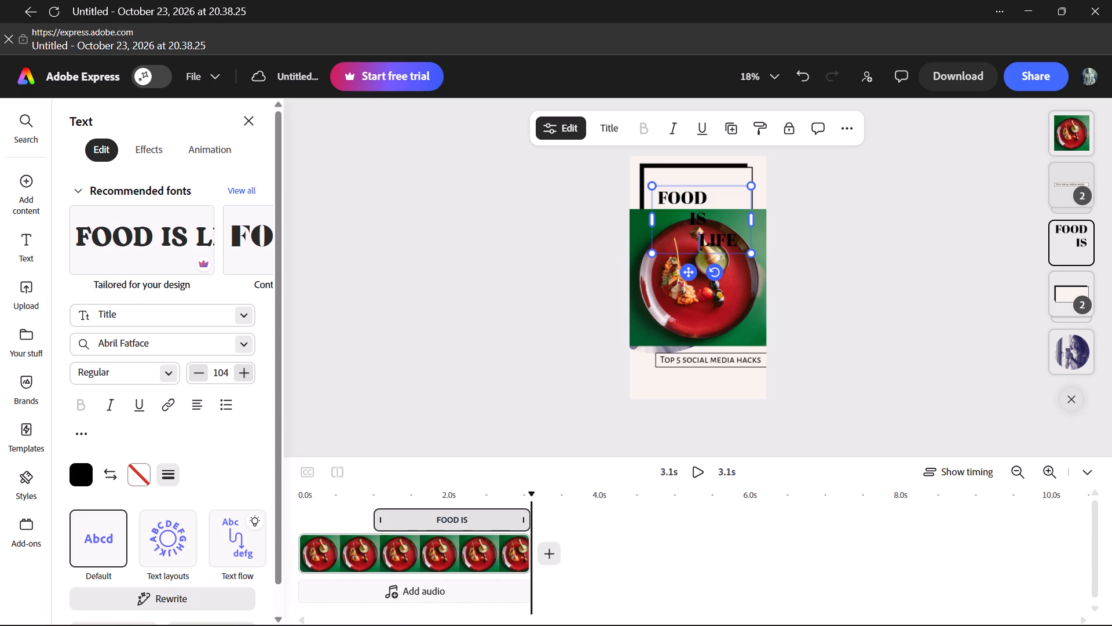
Move the "FOOD IS LIFE" title slightly up and to the right on the page.
click(777, 220)
drag(714, 199, 752, 200)
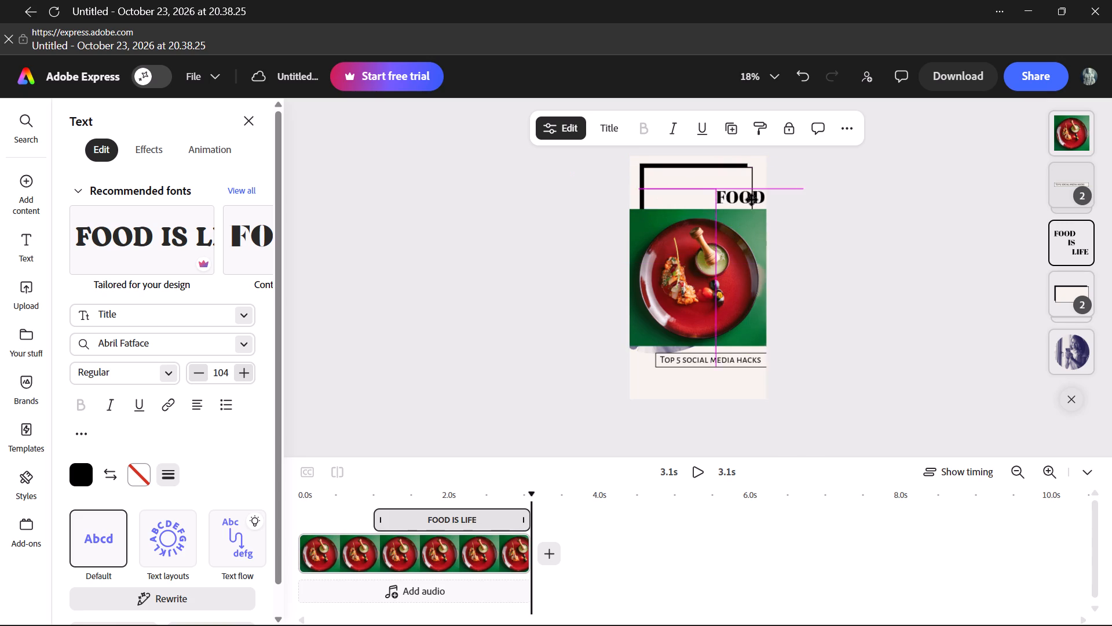
drag(752, 200, 720, 190)
Bring the "FOOD IS LIFE" title forward so it sits in front of the food photo.
click(690, 192)
right_click(700, 194)
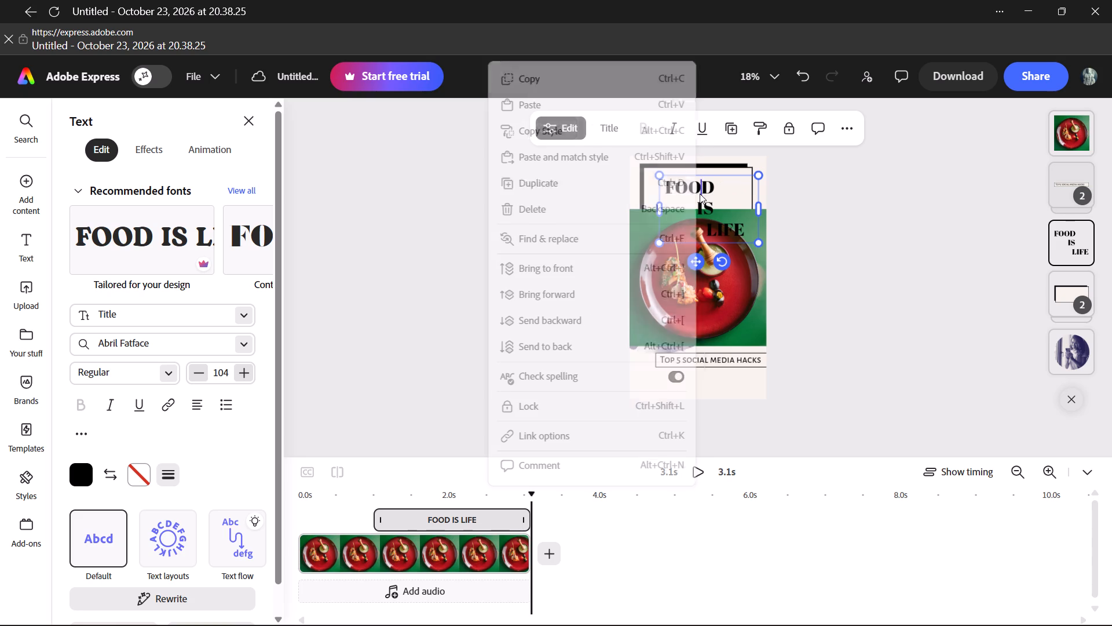
click(594, 289)
click(681, 272)
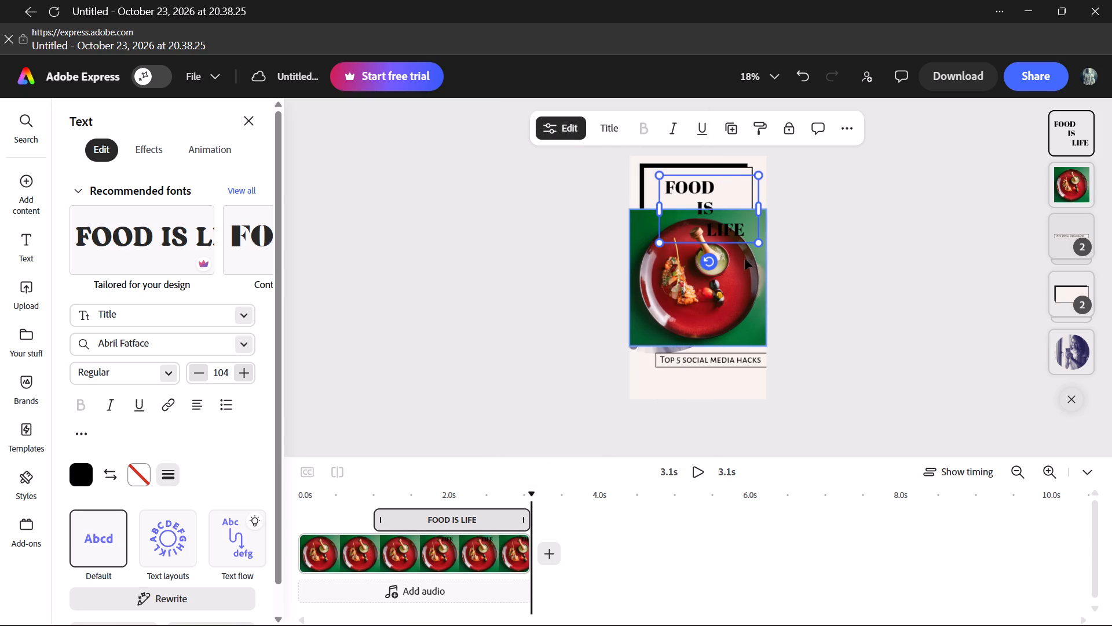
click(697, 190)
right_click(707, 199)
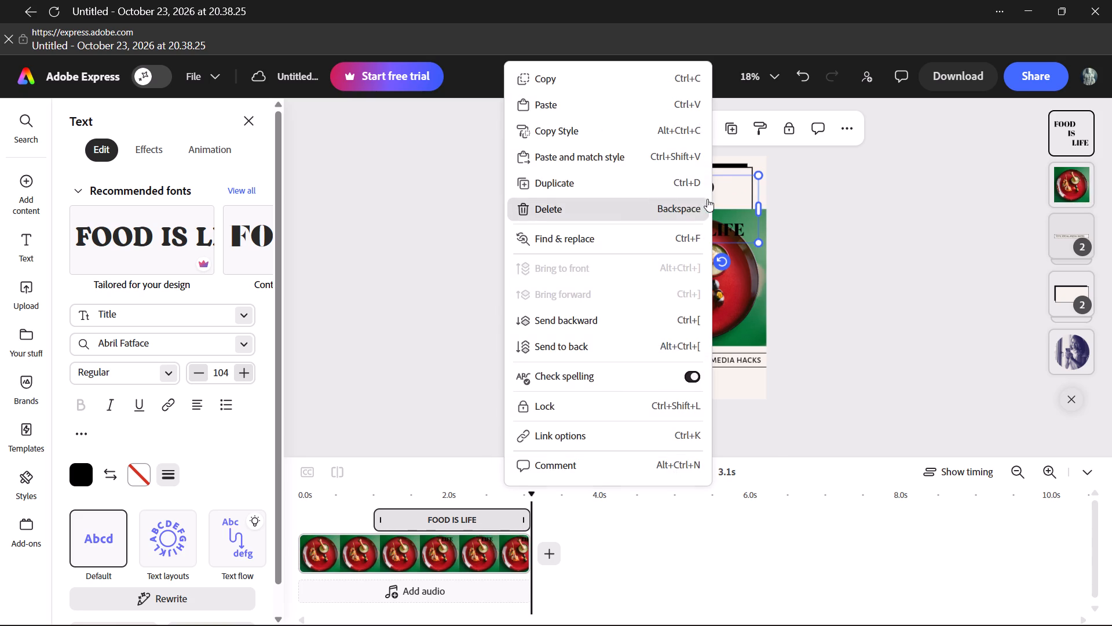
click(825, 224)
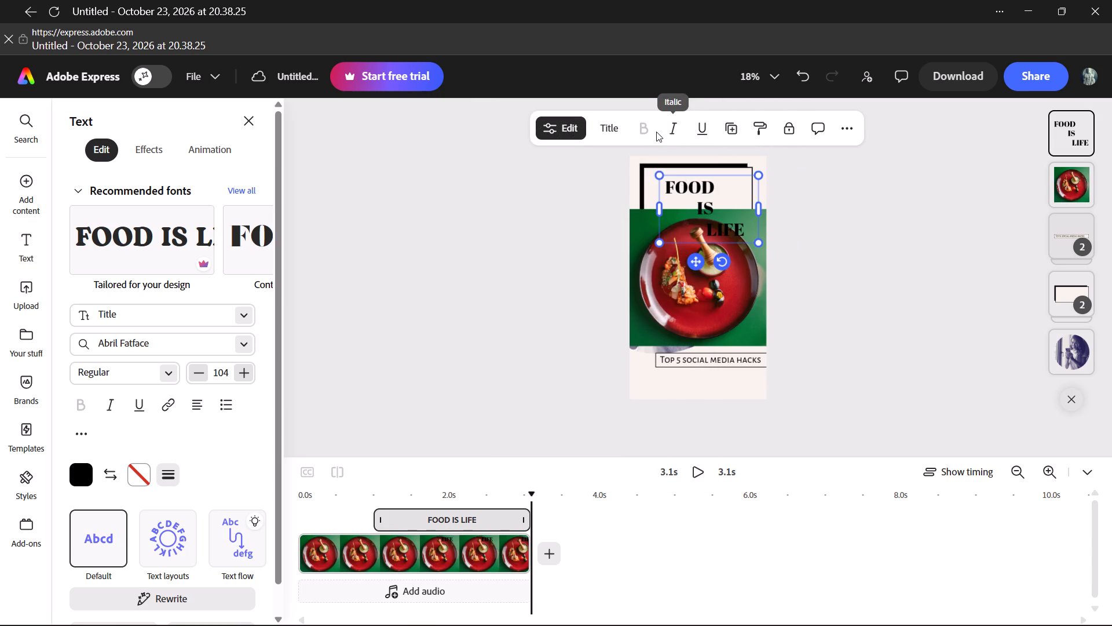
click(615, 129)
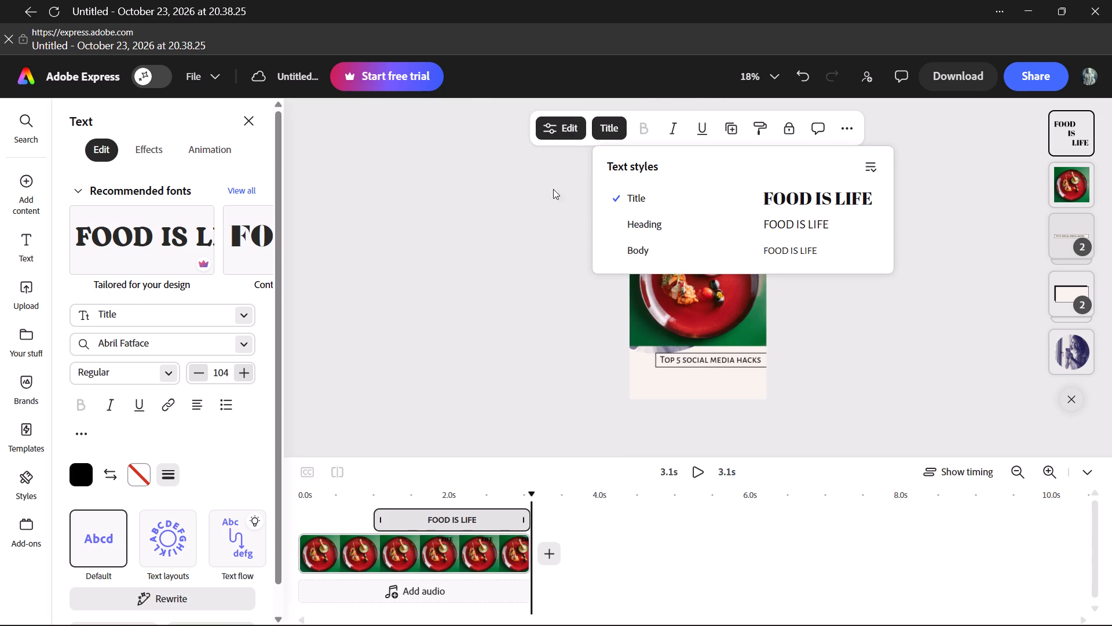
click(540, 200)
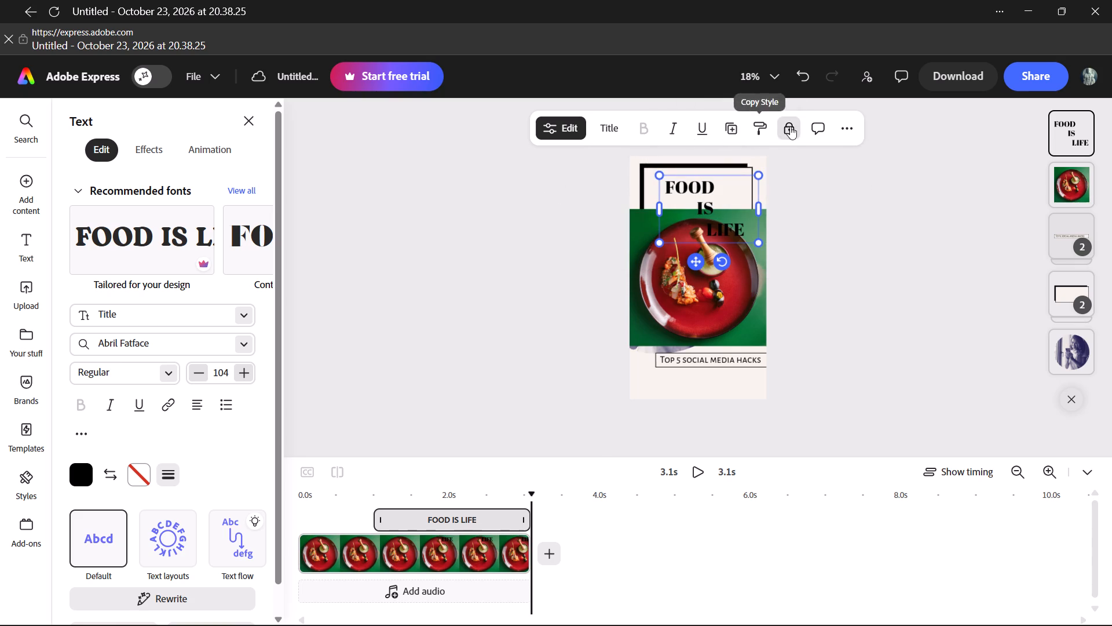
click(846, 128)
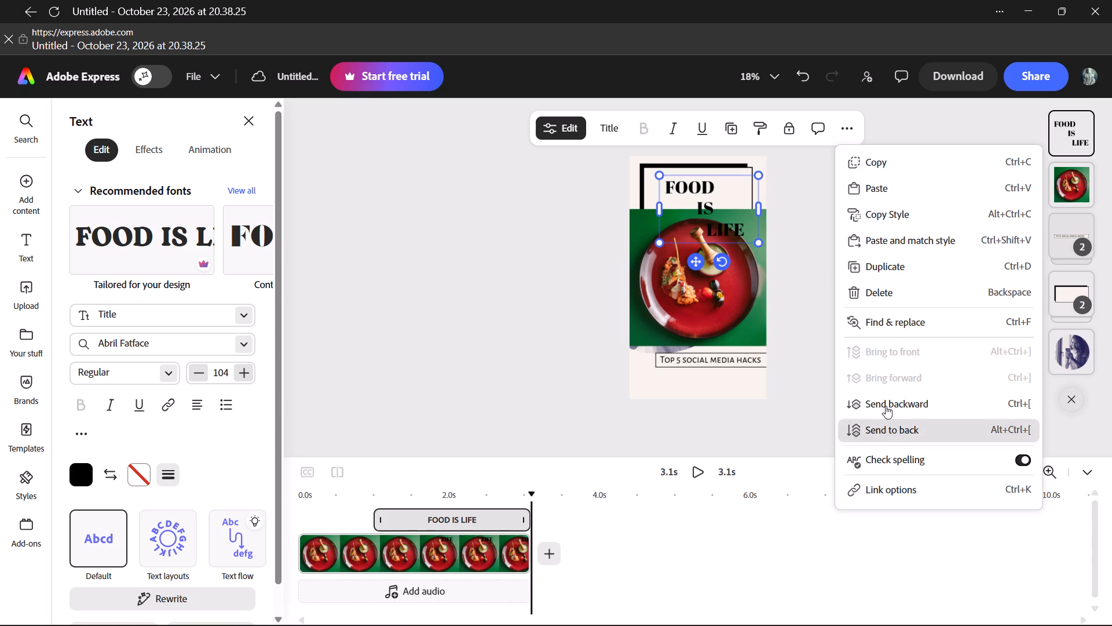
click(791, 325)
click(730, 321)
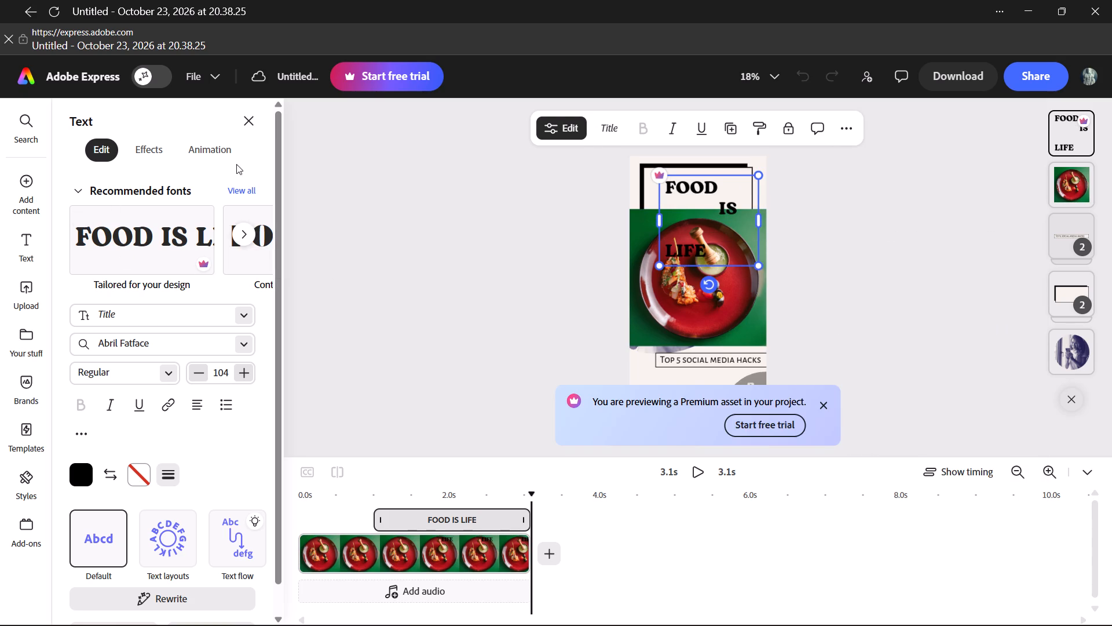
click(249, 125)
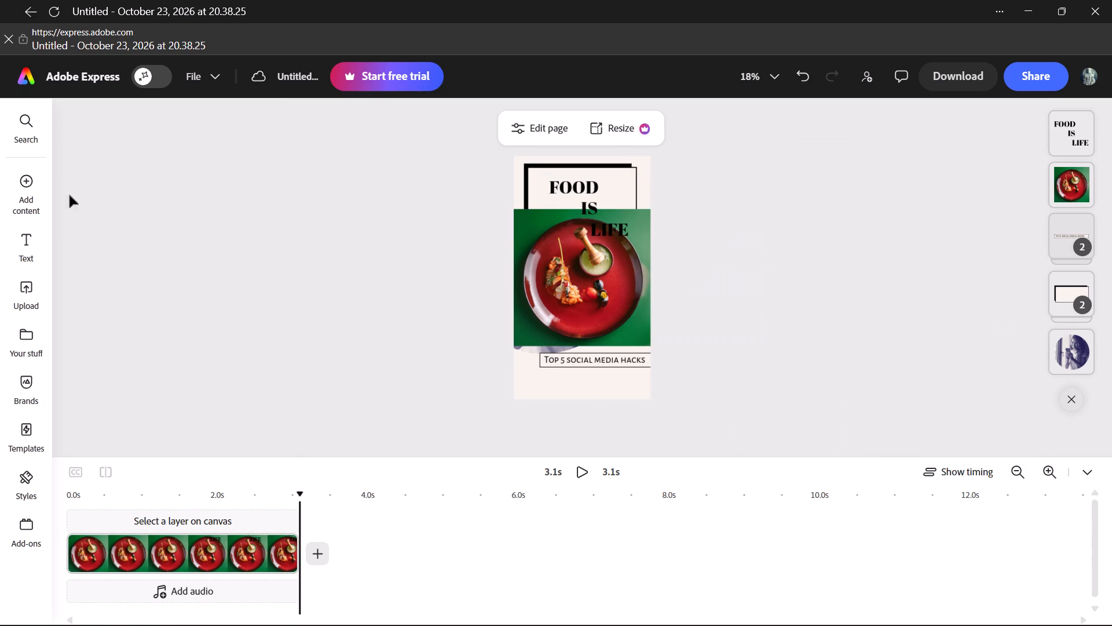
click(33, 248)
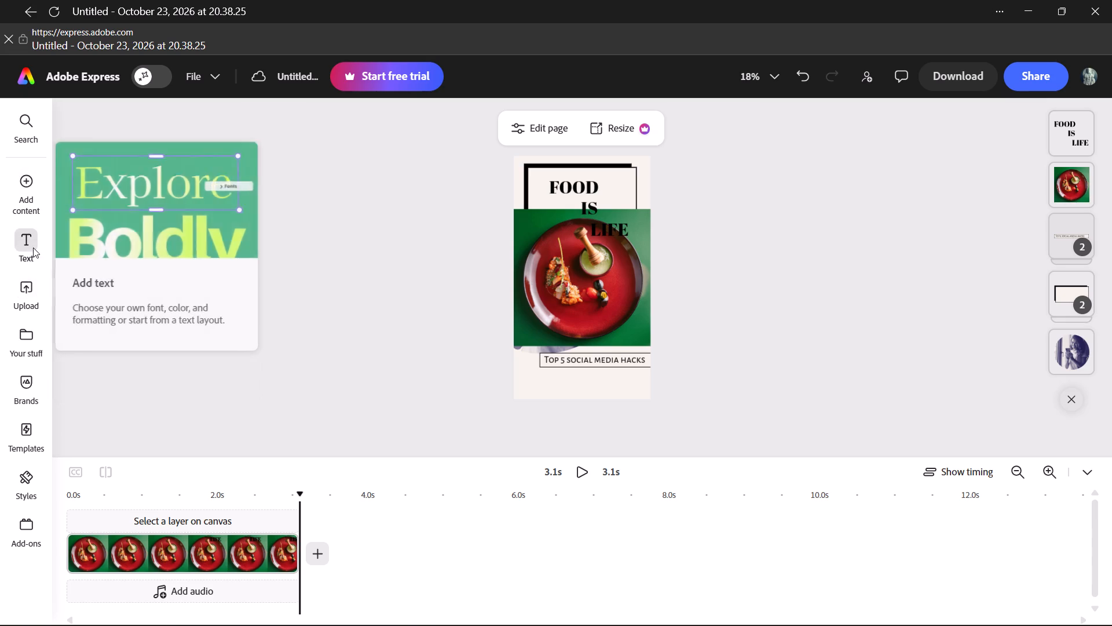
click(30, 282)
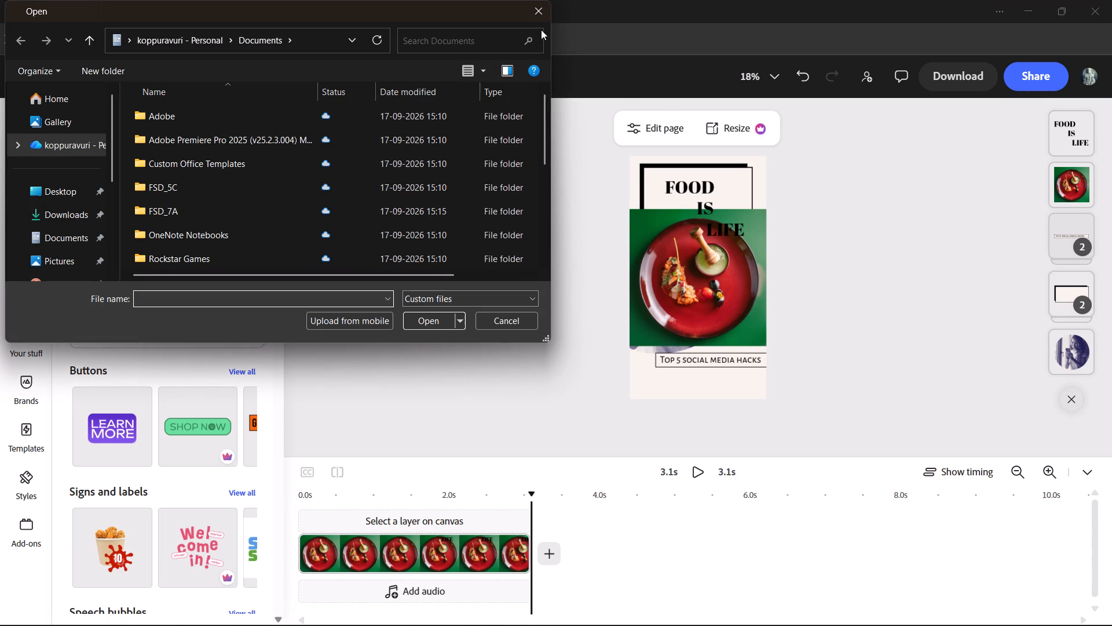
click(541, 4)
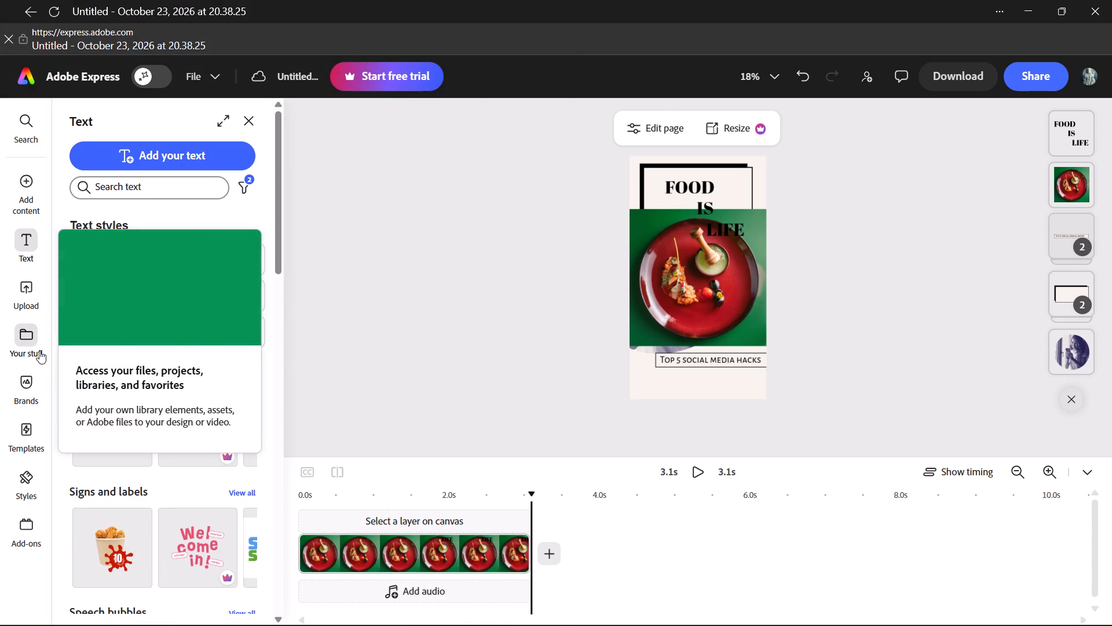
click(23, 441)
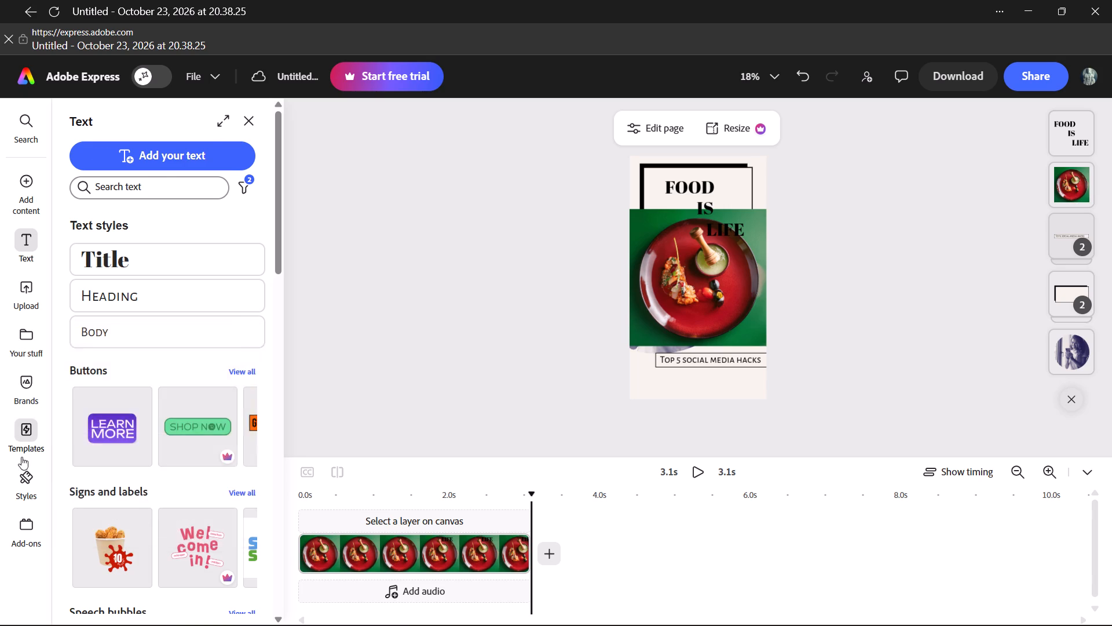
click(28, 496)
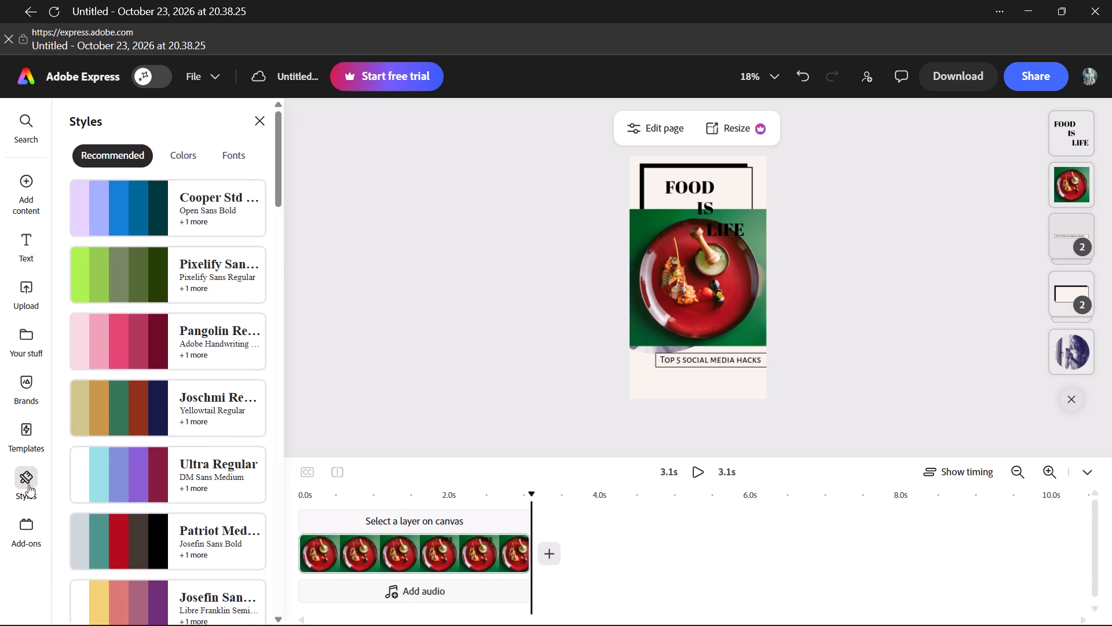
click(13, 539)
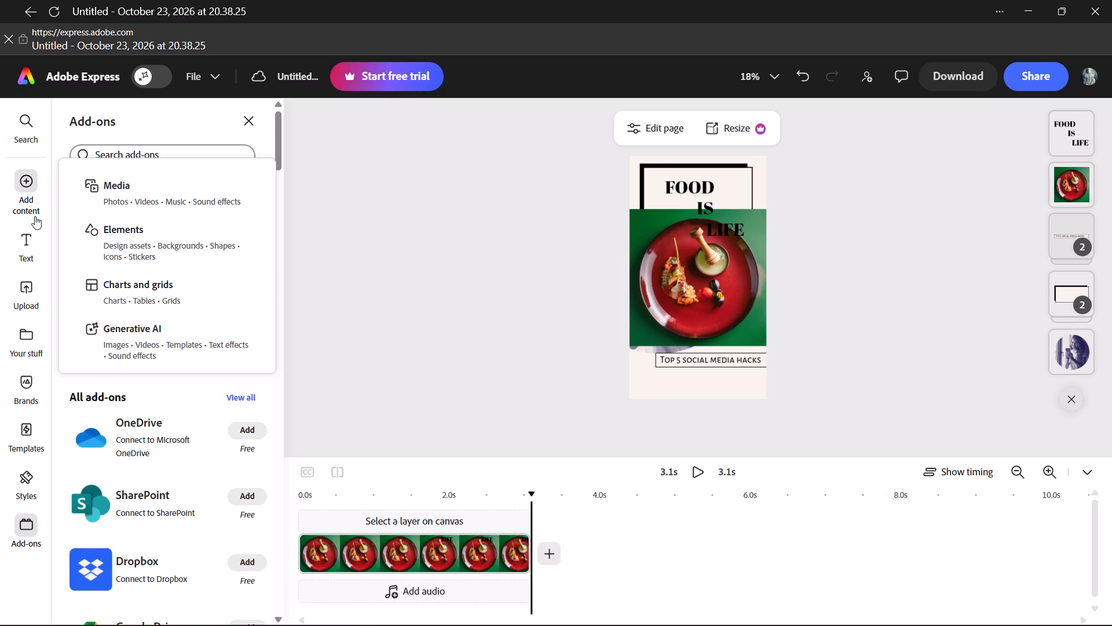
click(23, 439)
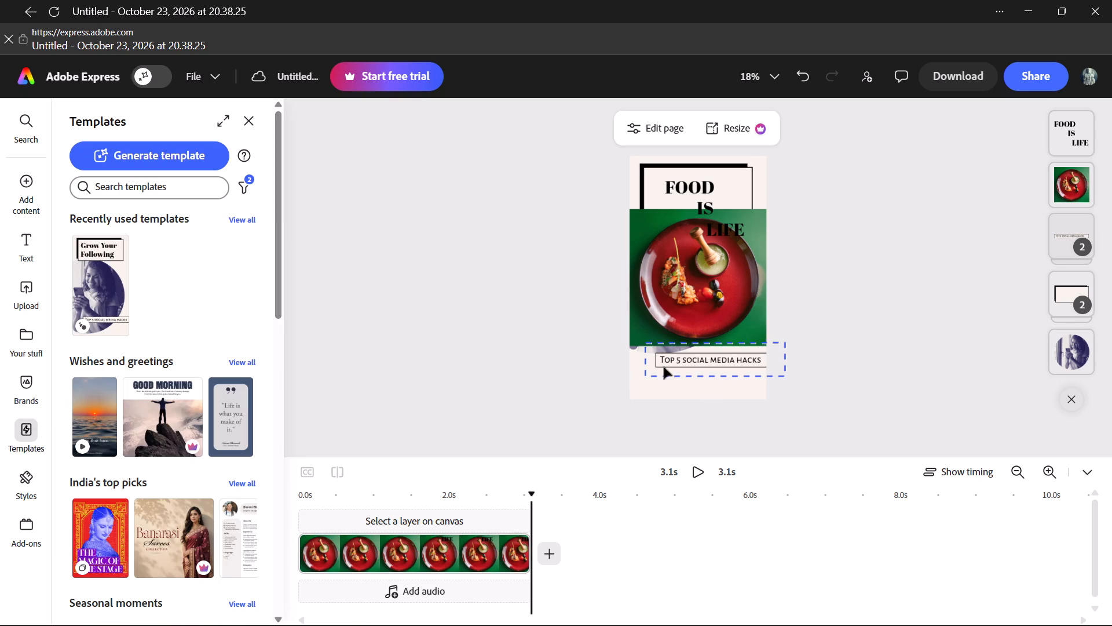
Remove the green background from the food photo, leaving only the red plate.
click(639, 317)
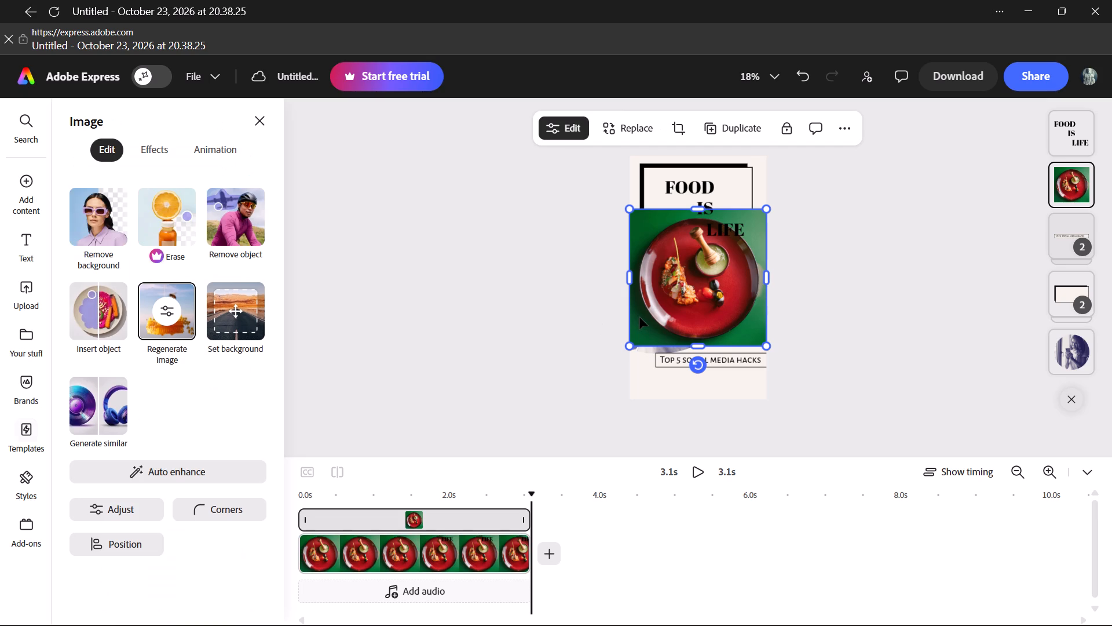
click(110, 239)
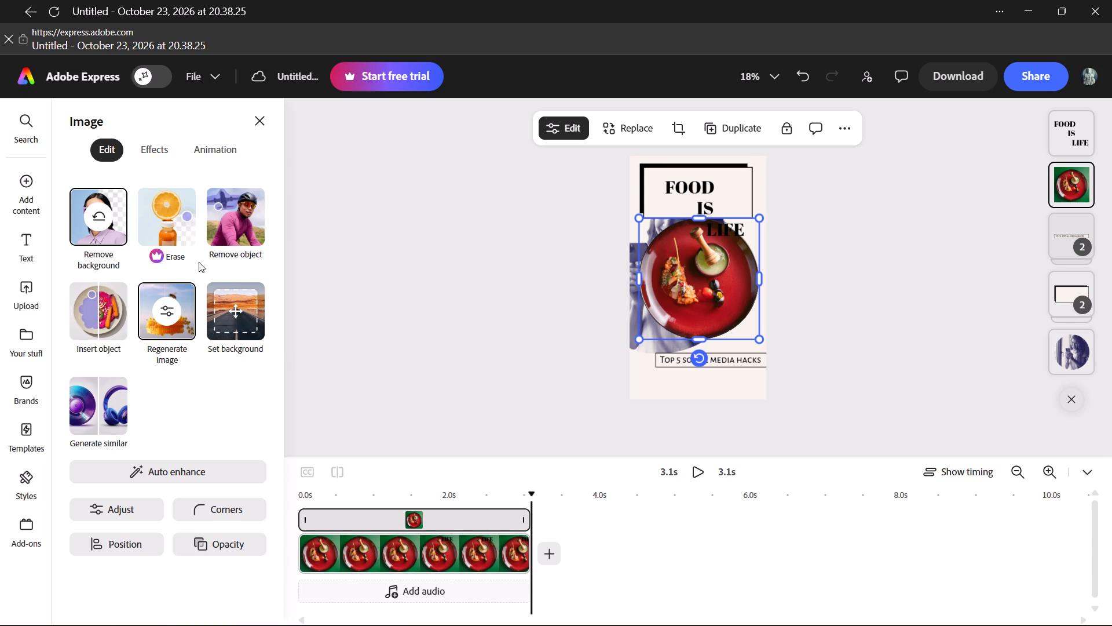
Move the plate image down, clear of the template's photo of the woman, and delete that photo.
drag(683, 281, 817, 282)
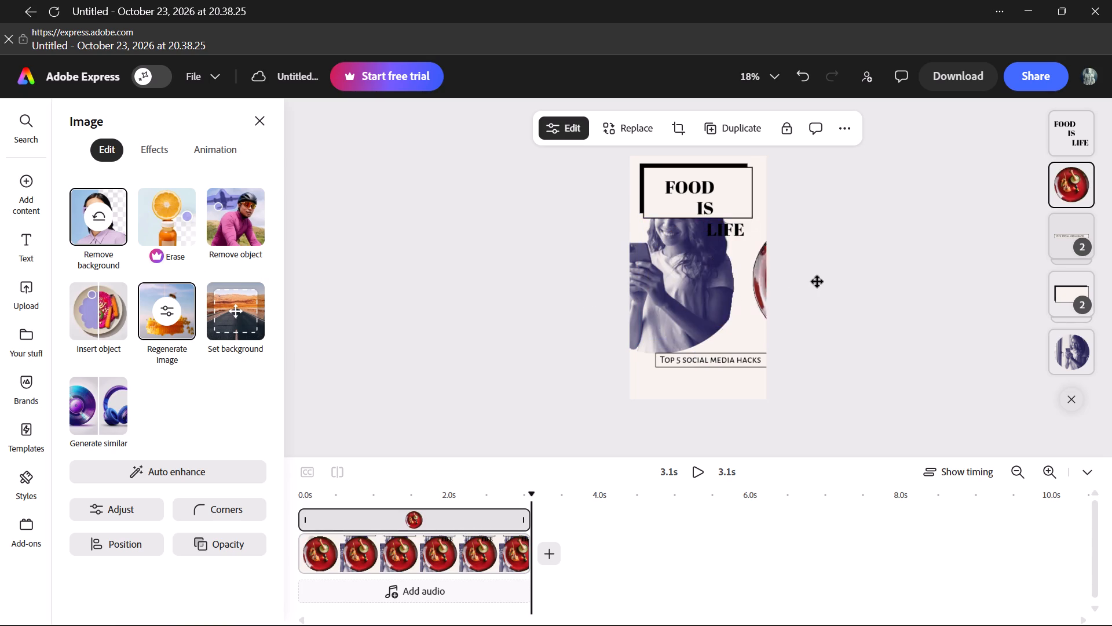
drag(817, 282, 820, 281)
drag(712, 299, 643, 374)
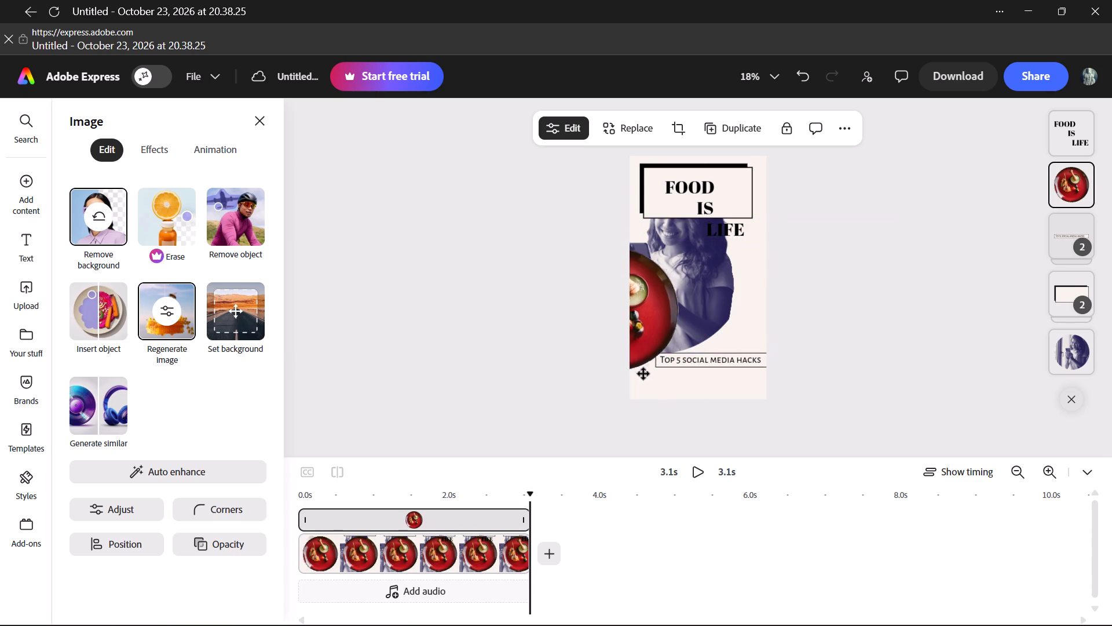
drag(643, 374, 725, 438)
click(664, 279)
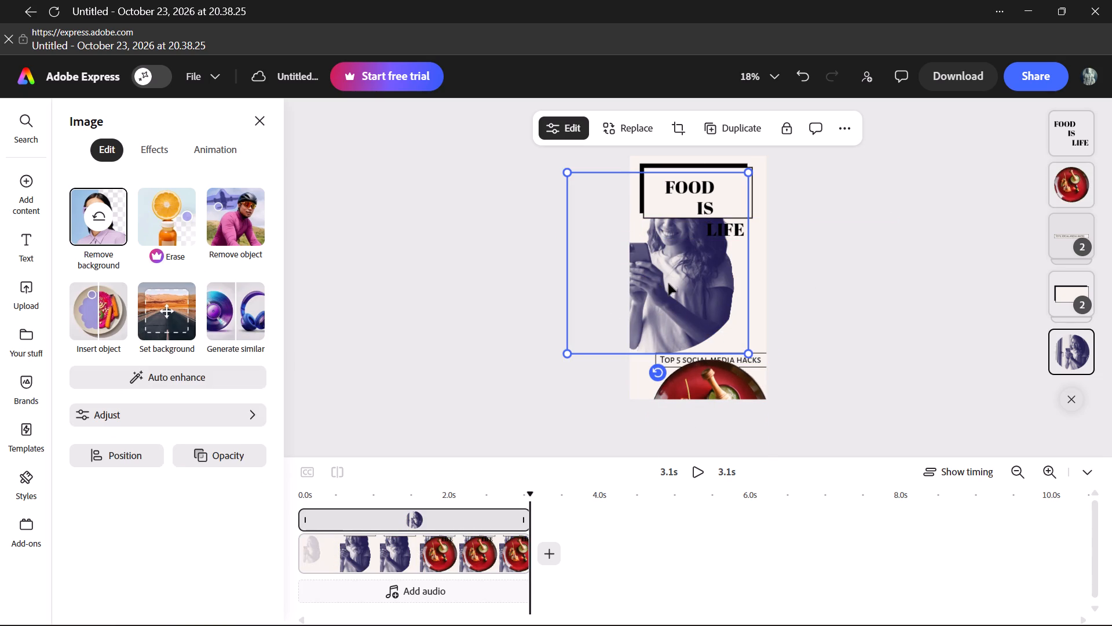
drag(691, 282, 518, 257)
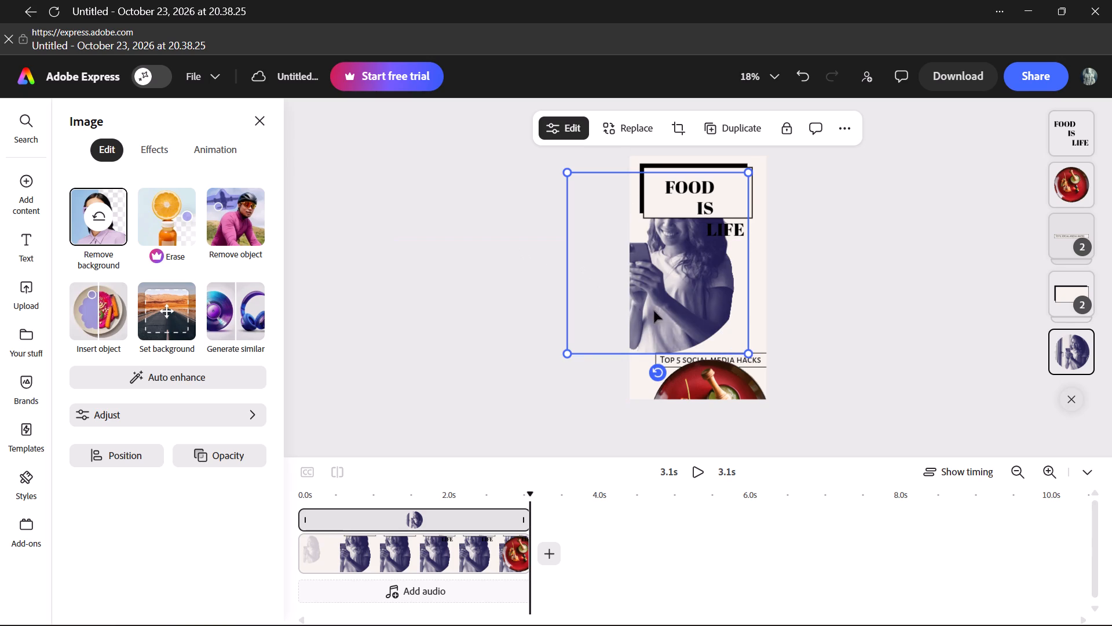
click(664, 292)
right_click(664, 292)
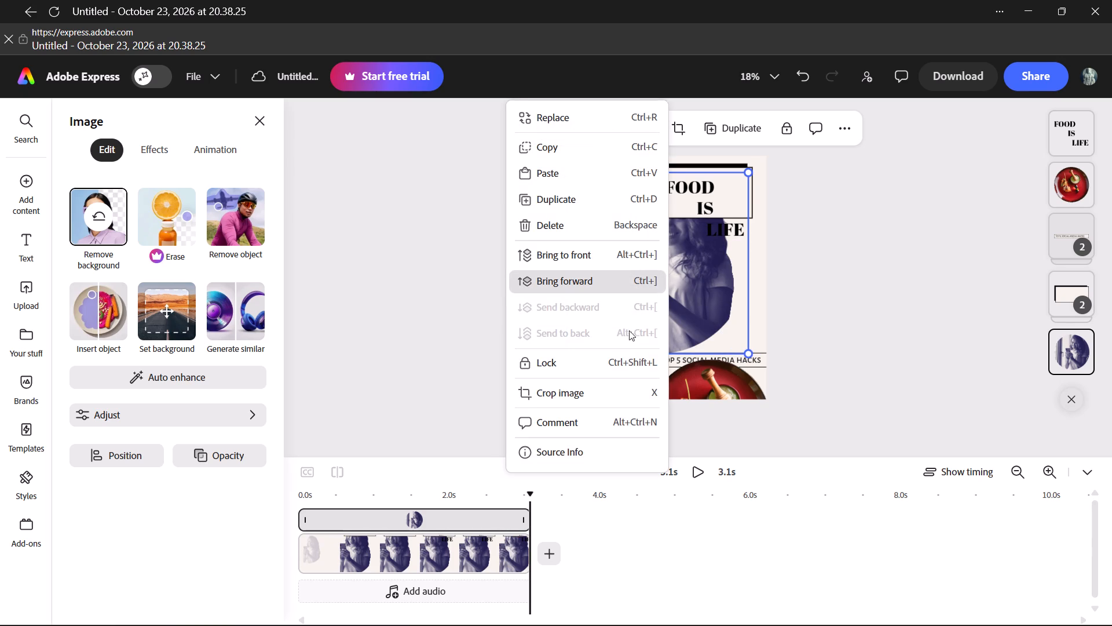
click(558, 232)
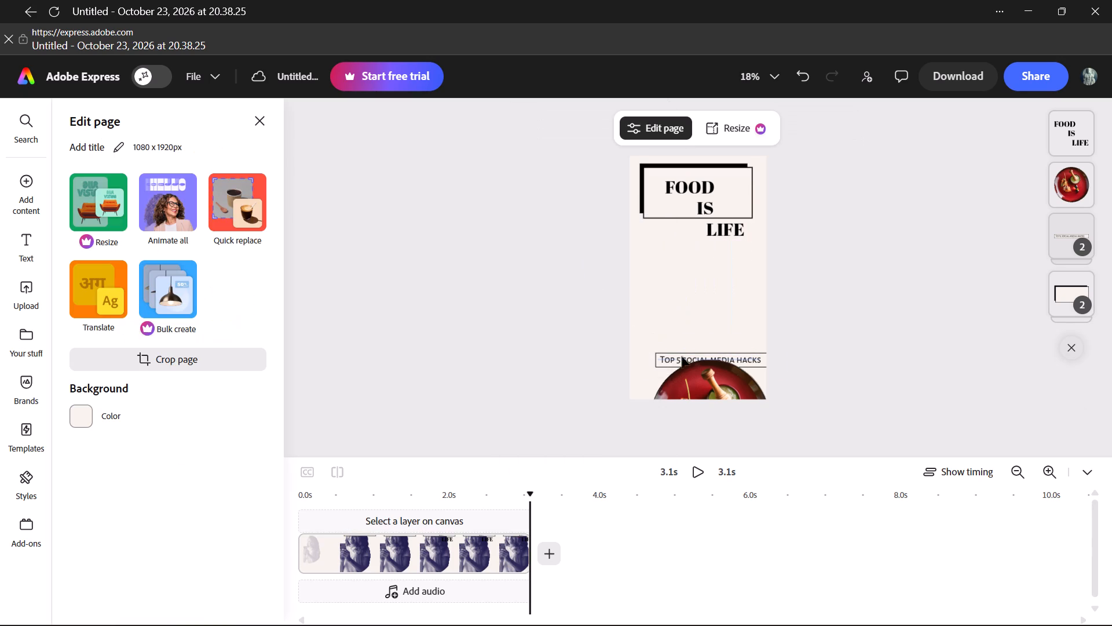
Place the plate image horizontally centred on the page, just above the "Top 5 social media hacks" line.
drag(719, 374, 701, 234)
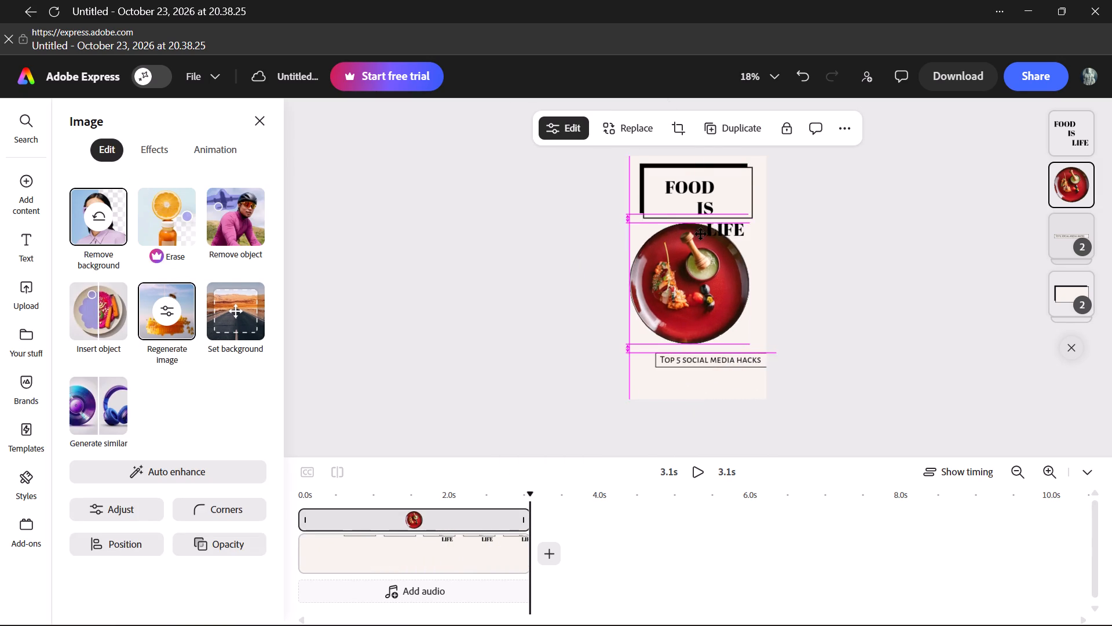
drag(701, 234, 705, 239)
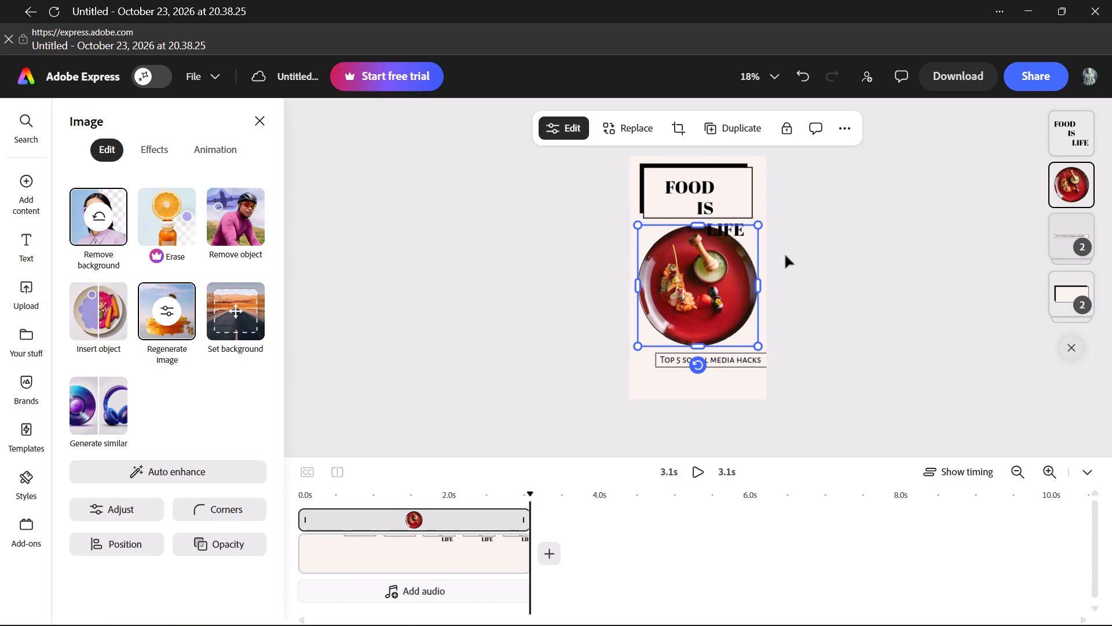
click(795, 256)
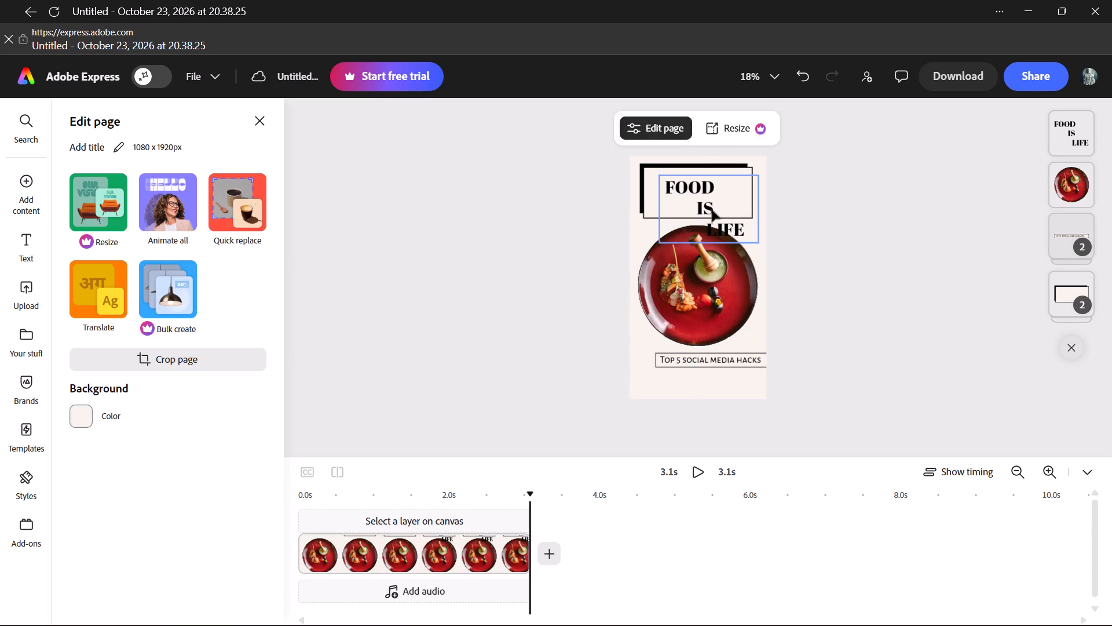
Move the "FOOD IS LIFE" title slightly up and left, further into the rectangular frame.
drag(759, 243, 752, 234)
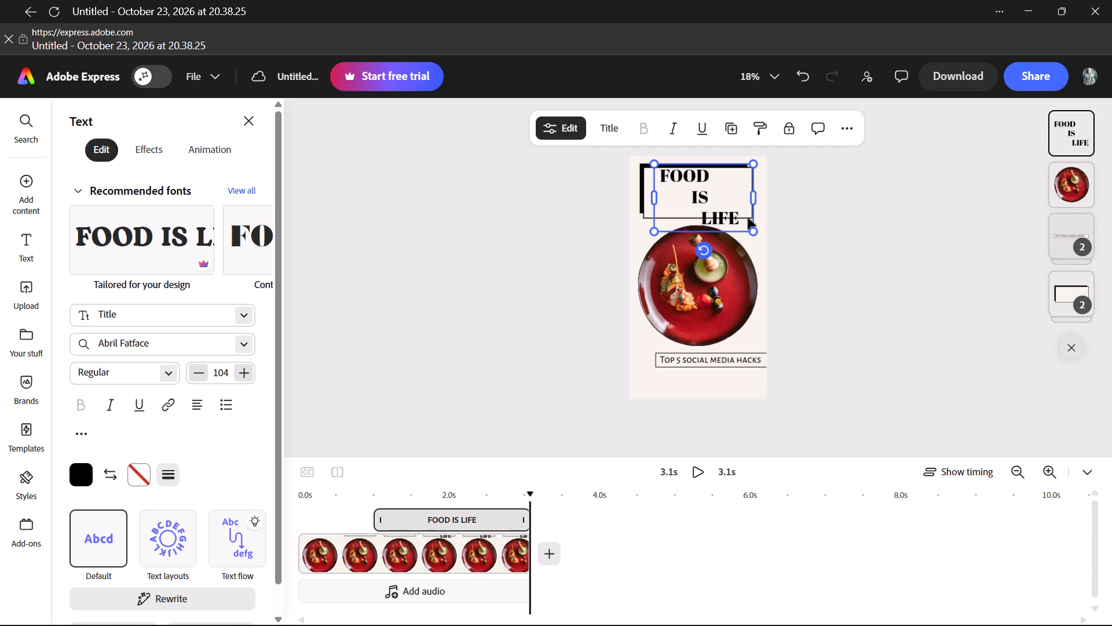
click(744, 210)
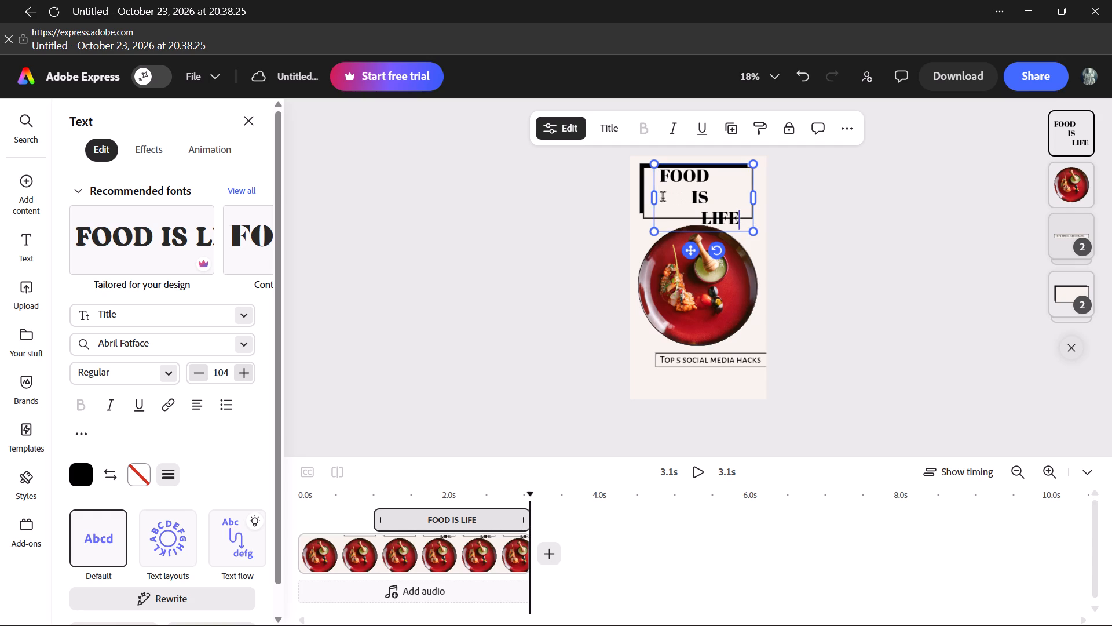
Enlarge the outlined rectangle behind the title slightly and shift it up and left over the black rectangle.
click(649, 198)
click(645, 199)
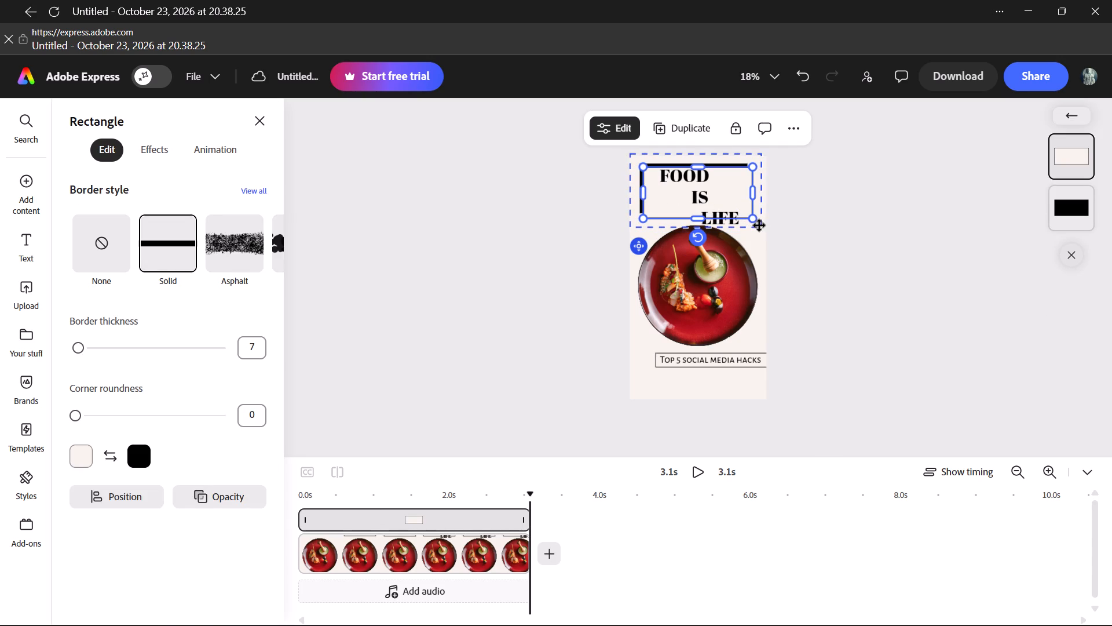
drag(753, 221, 763, 236)
drag(697, 185, 674, 185)
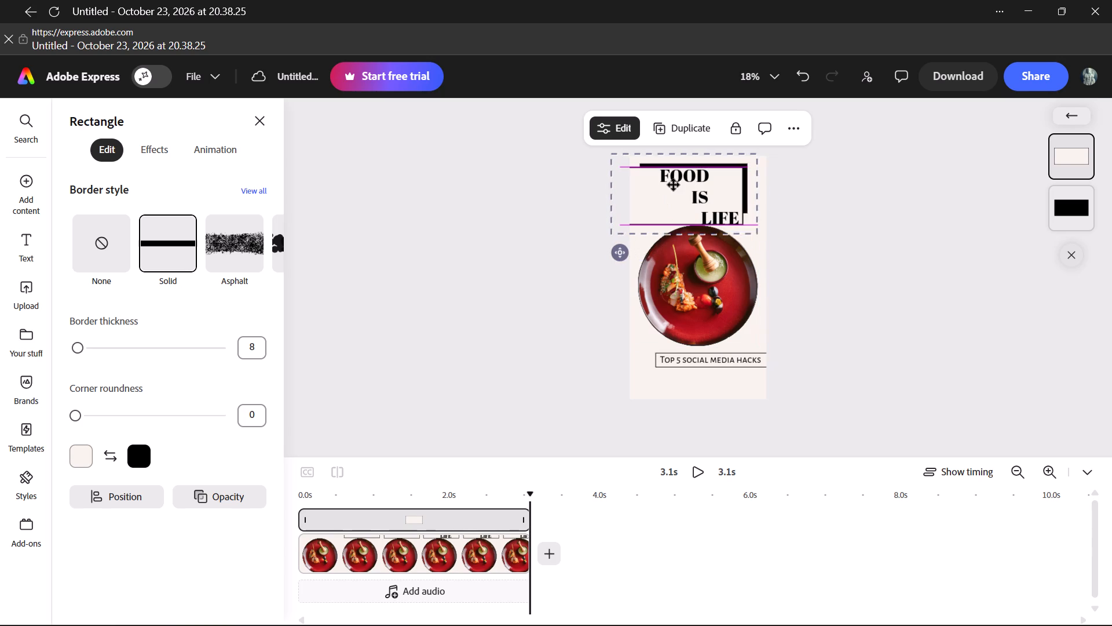
drag(674, 185, 686, 183)
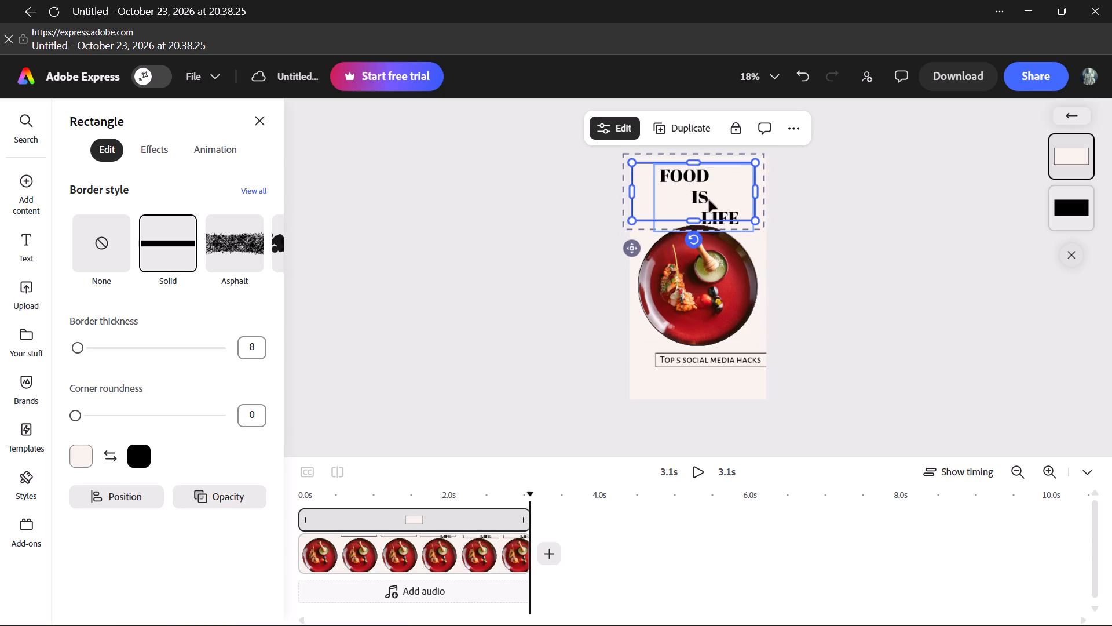
Move the "FOOD IS LIFE" title slightly up and left so its text sits inside the outlined rectangle.
click(704, 195)
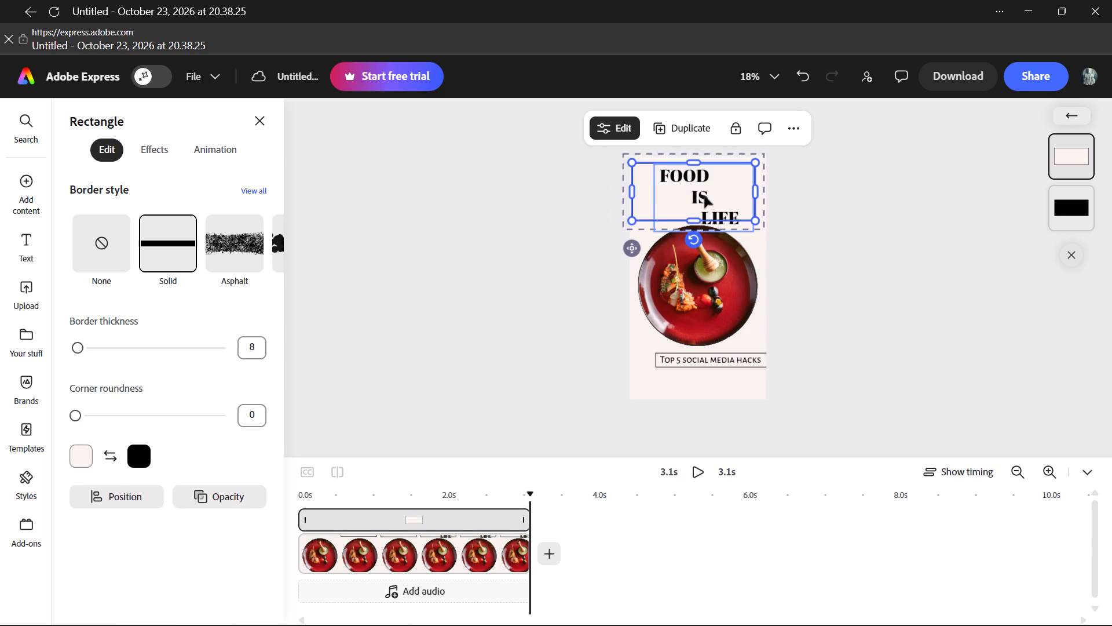
click(694, 197)
drag(703, 197, 691, 192)
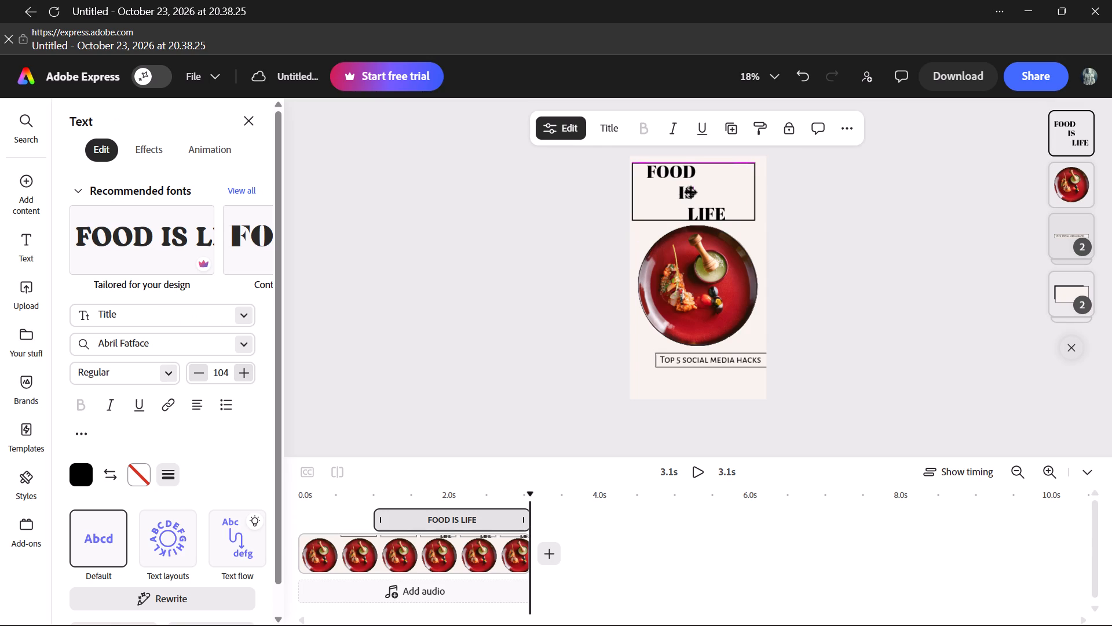
drag(691, 192, 693, 192)
click(784, 214)
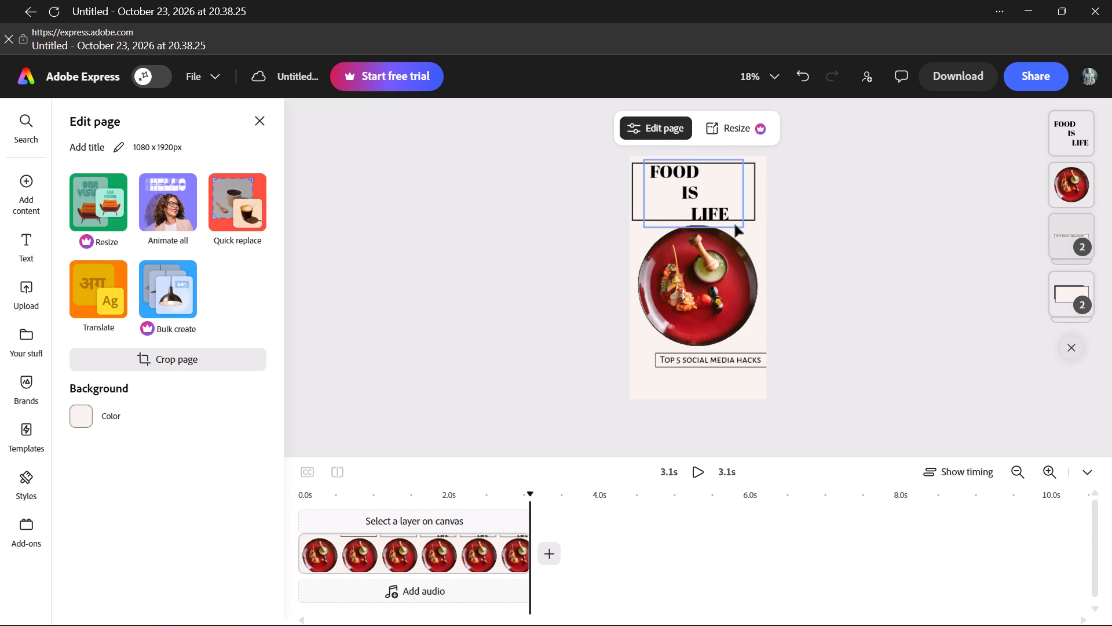
Shrink the "FOOD IS LIFE" title to a font size of 98, keeping its upper-left corner in place.
click(745, 365)
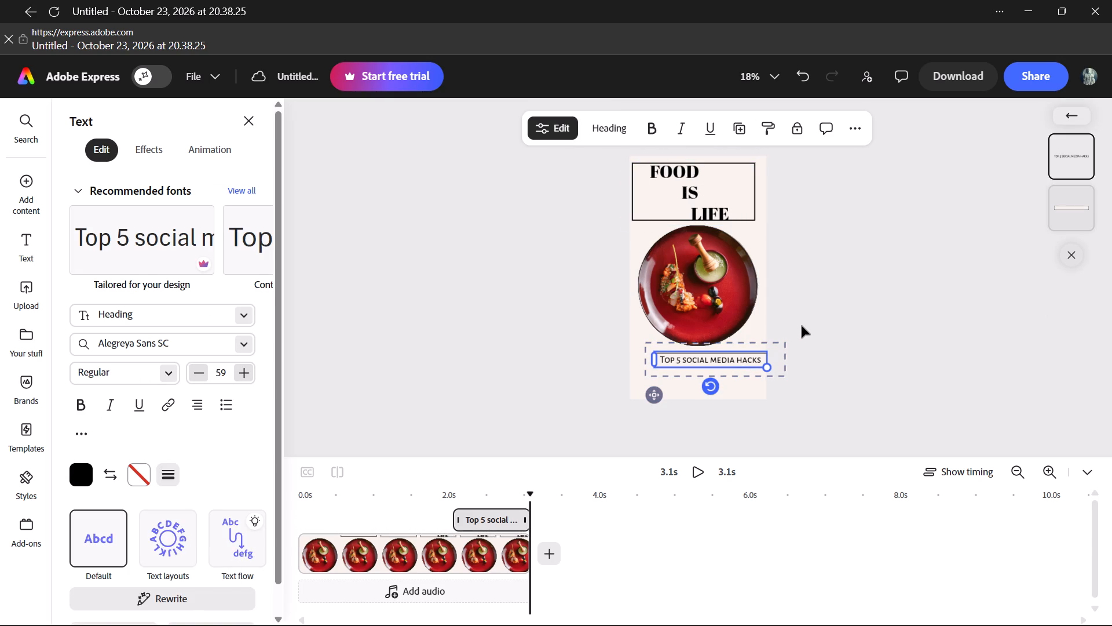
click(697, 204)
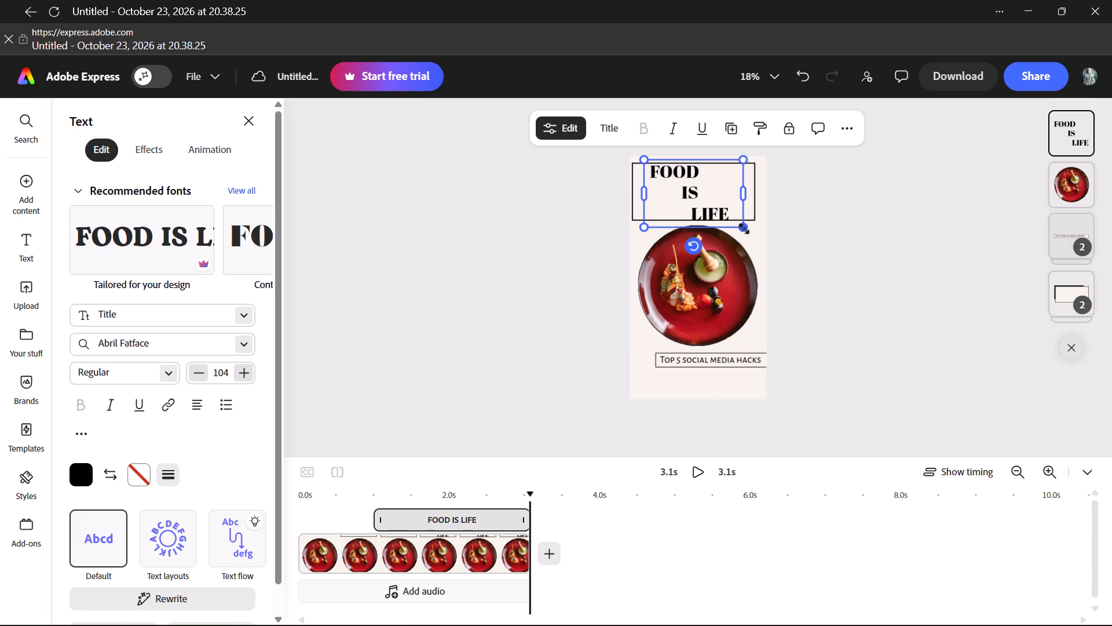
drag(742, 227, 734, 216)
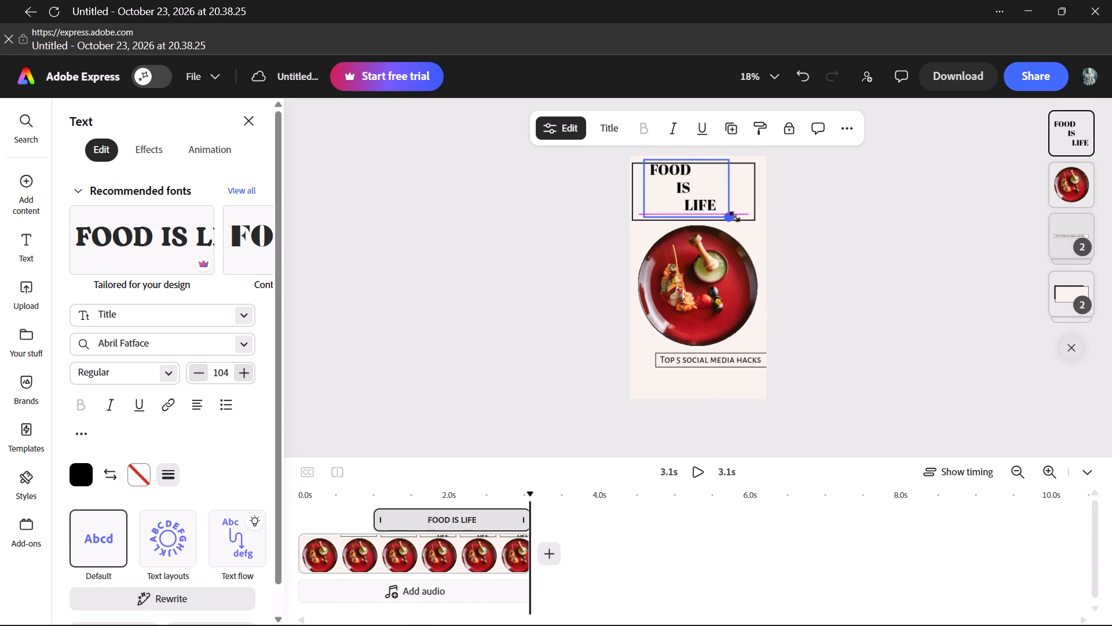
drag(734, 216, 738, 219)
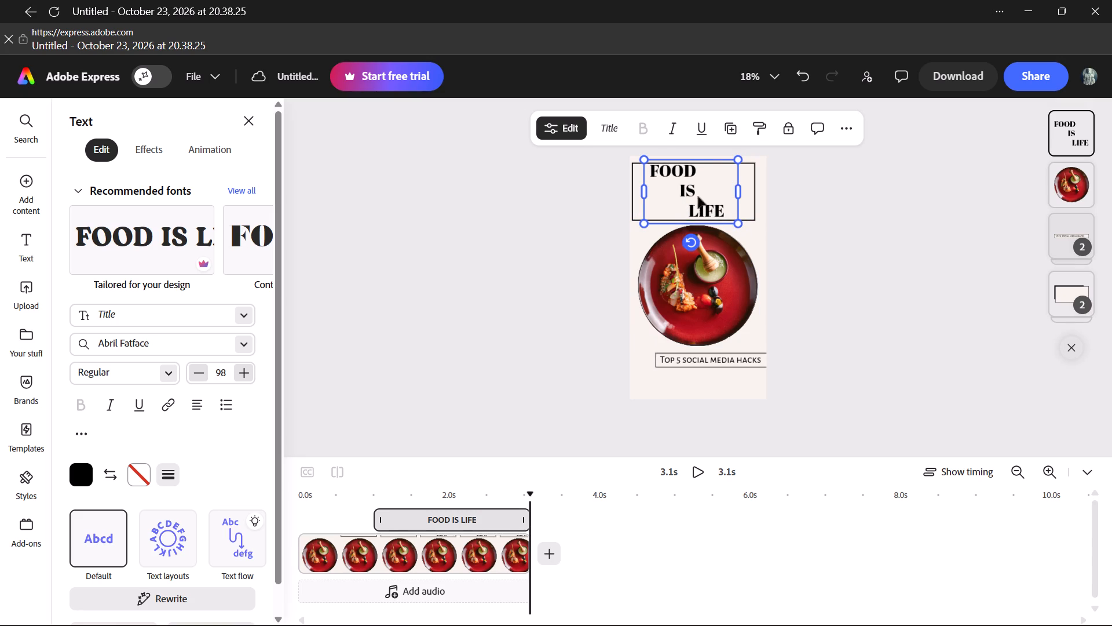
click(828, 202)
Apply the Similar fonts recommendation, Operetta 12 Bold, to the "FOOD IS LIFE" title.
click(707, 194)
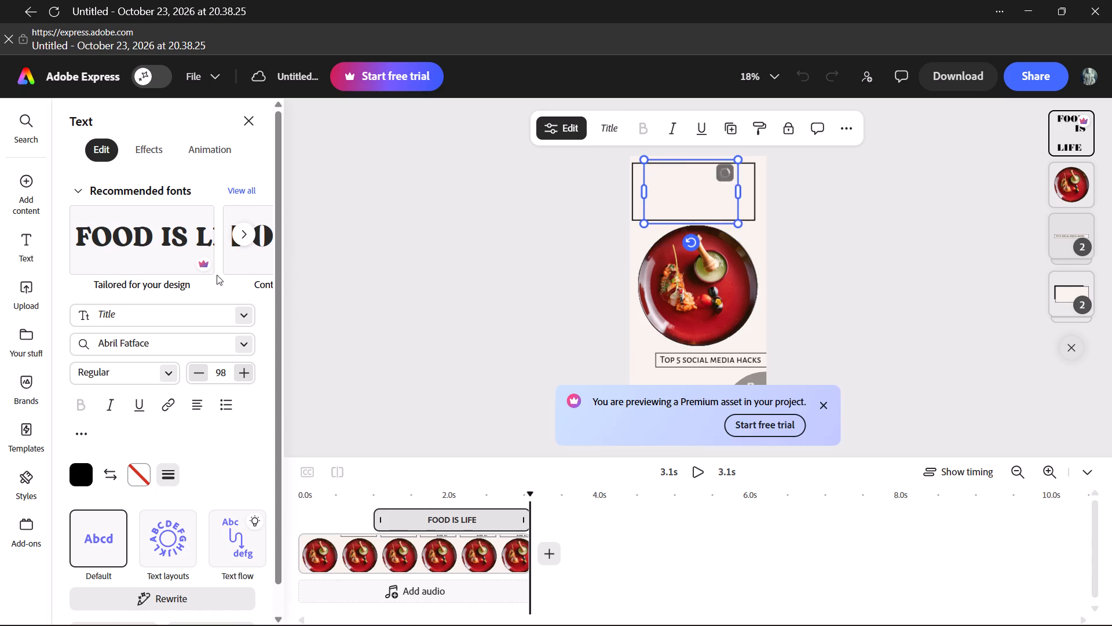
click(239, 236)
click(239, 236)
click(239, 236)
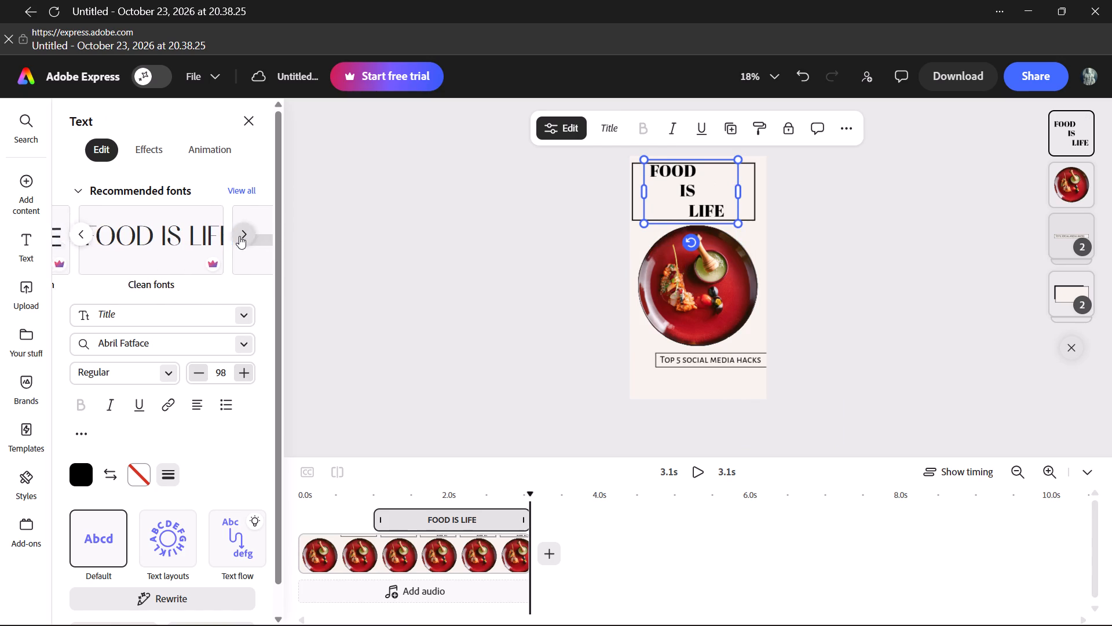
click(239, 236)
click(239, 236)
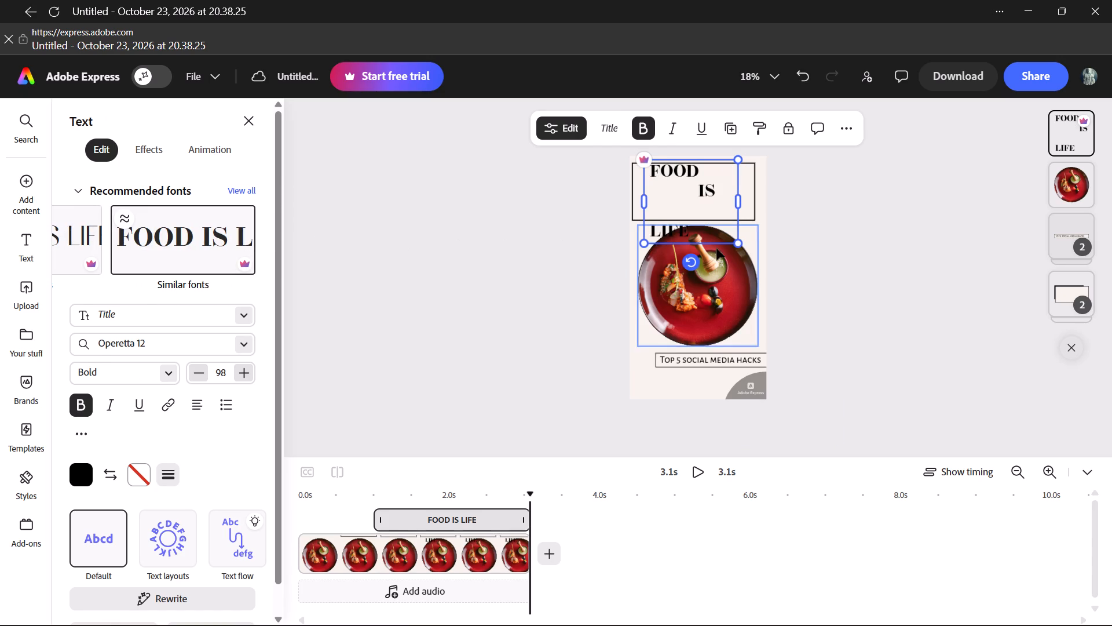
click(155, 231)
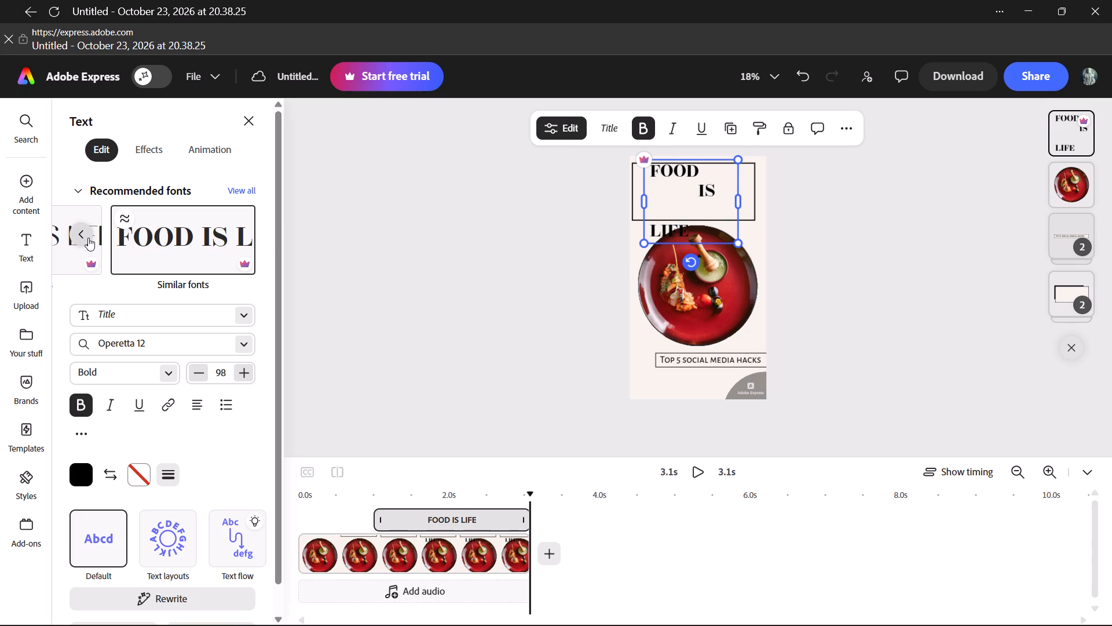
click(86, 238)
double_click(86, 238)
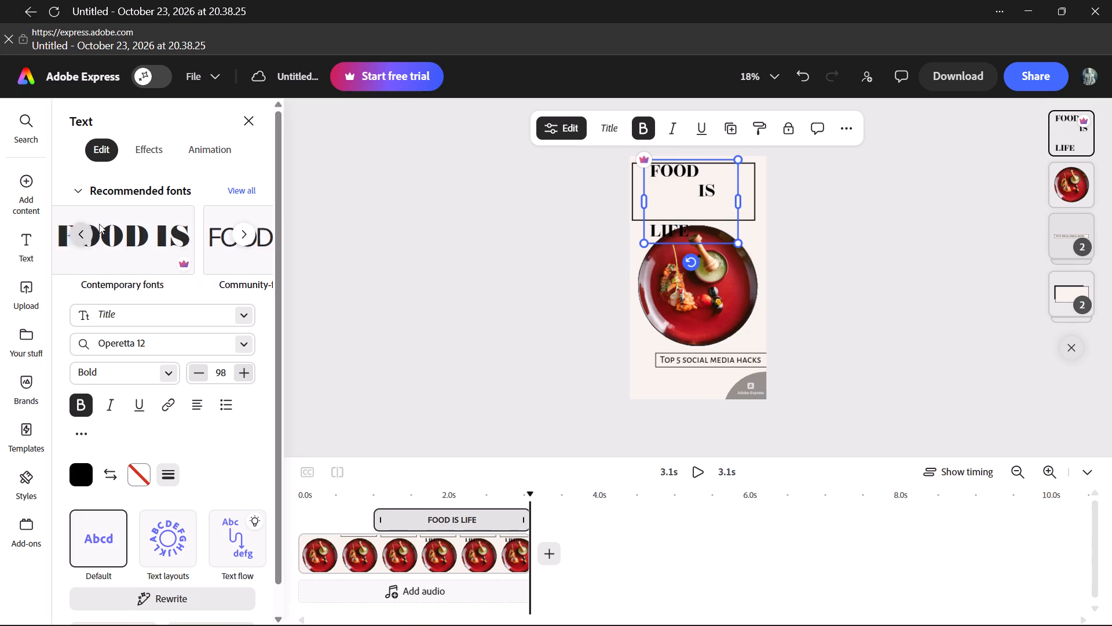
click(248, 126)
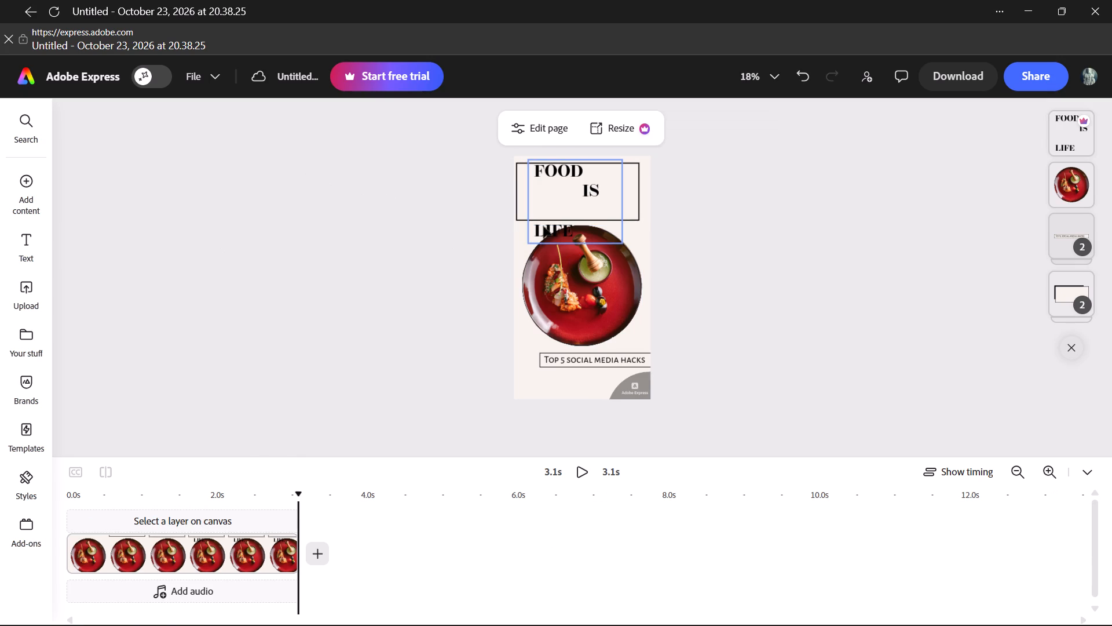
Remove extra spaces before "LIFE" and "IS" in the title so it forms three stepped lines inside the frame.
click(551, 228)
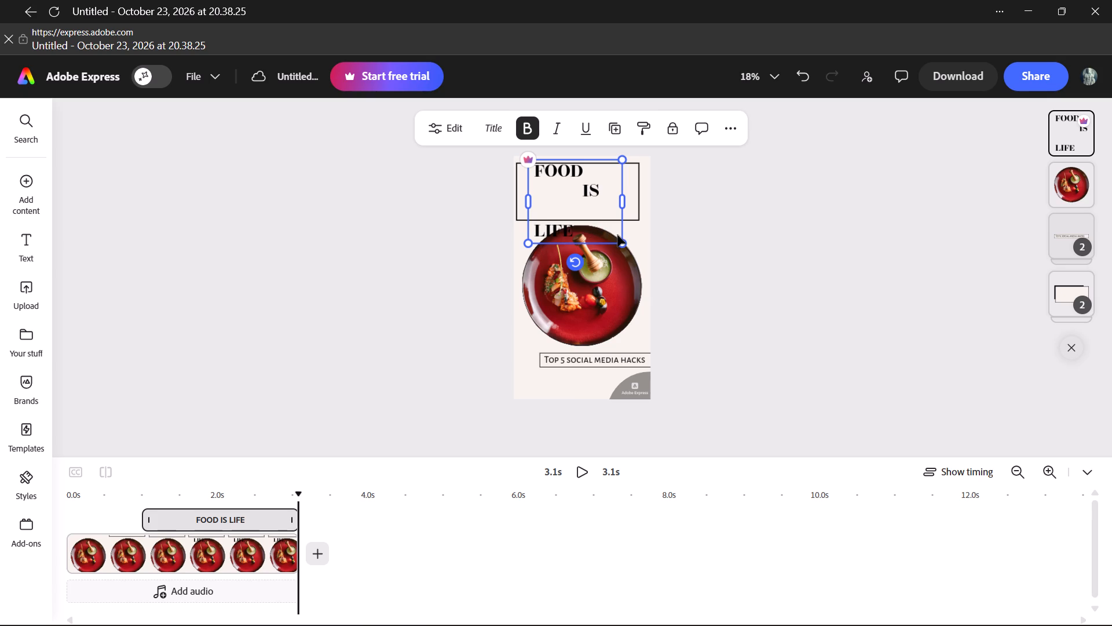
click(533, 228)
key(BackSpace)
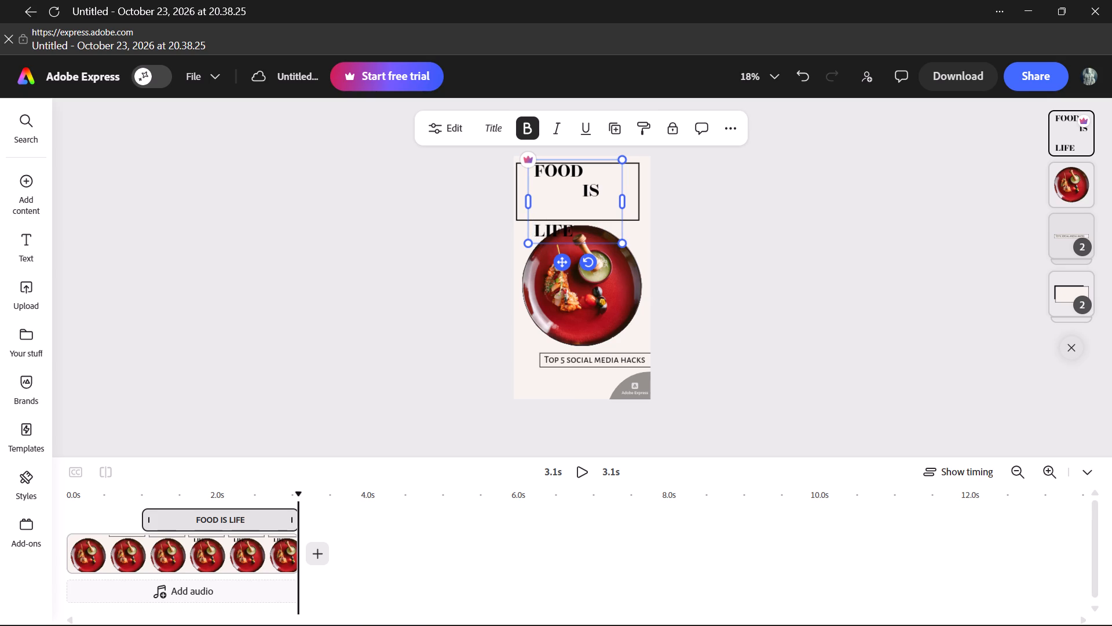
key(BackSpace)
key(BackSpace)
key(BackSpace)
key(BackSpace)
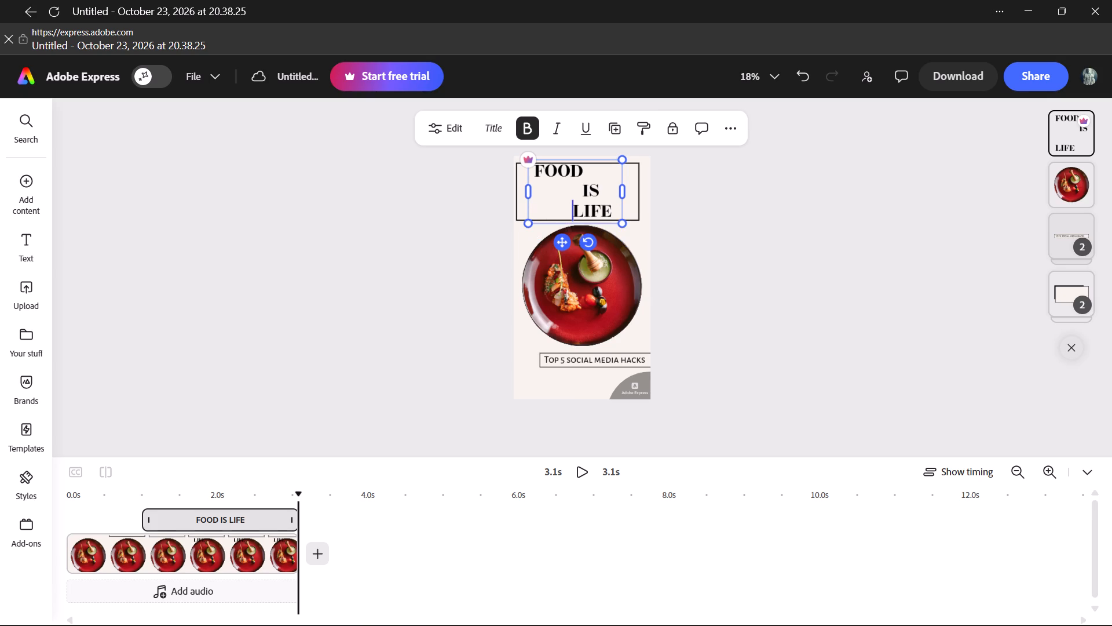
key(BackSpace)
key(space)
key(space)
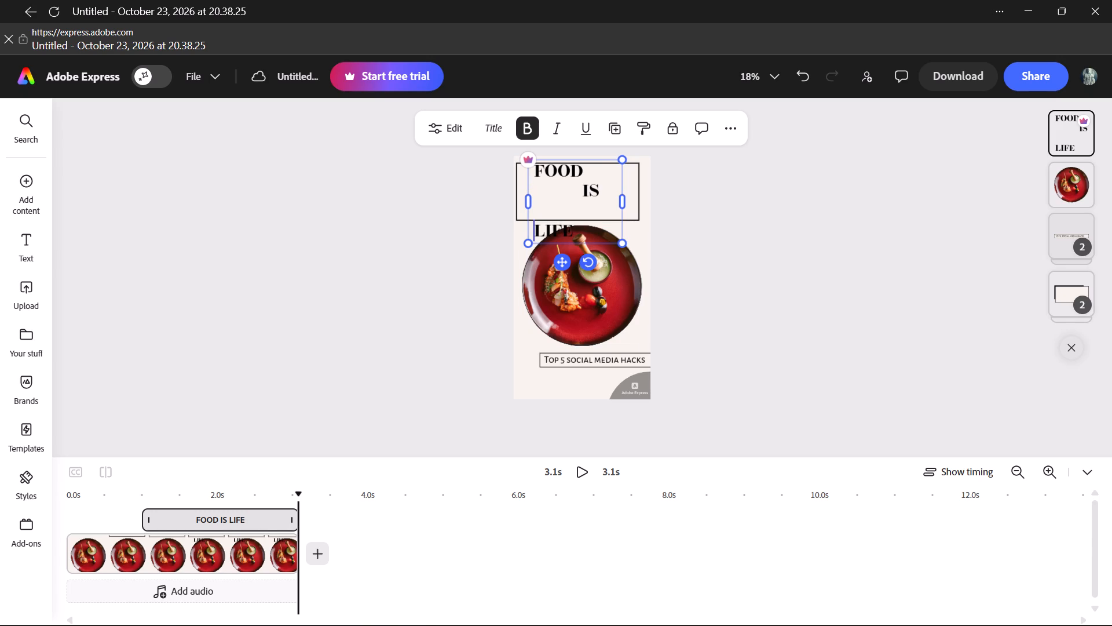
key(BackSpace)
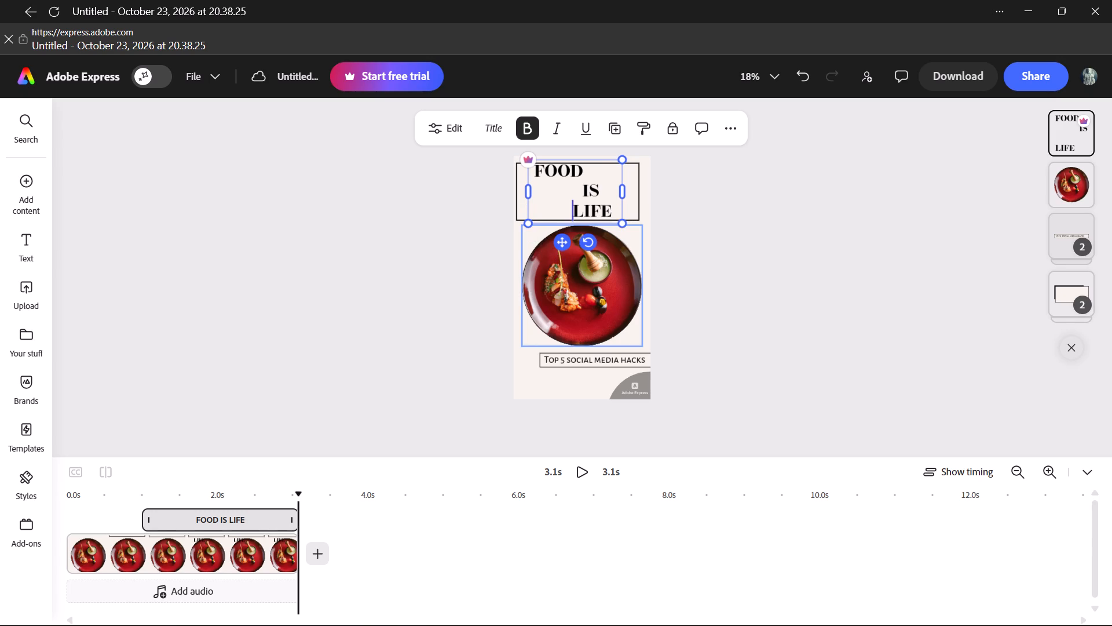
key(Up)
key(BackSpace)
key(BackSpace)
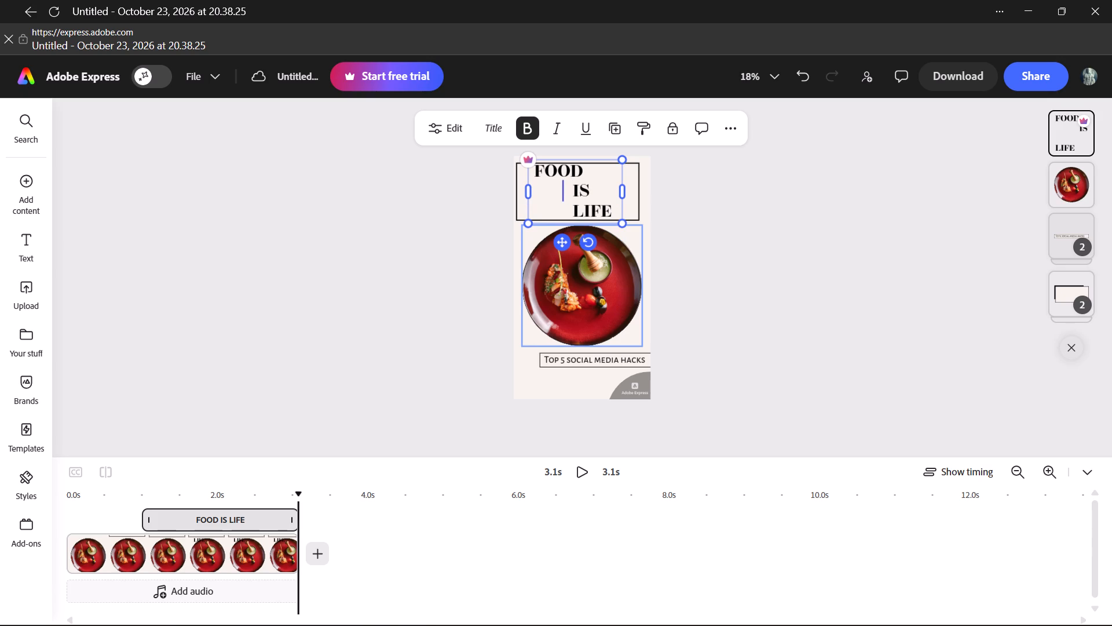
click(747, 244)
click(741, 272)
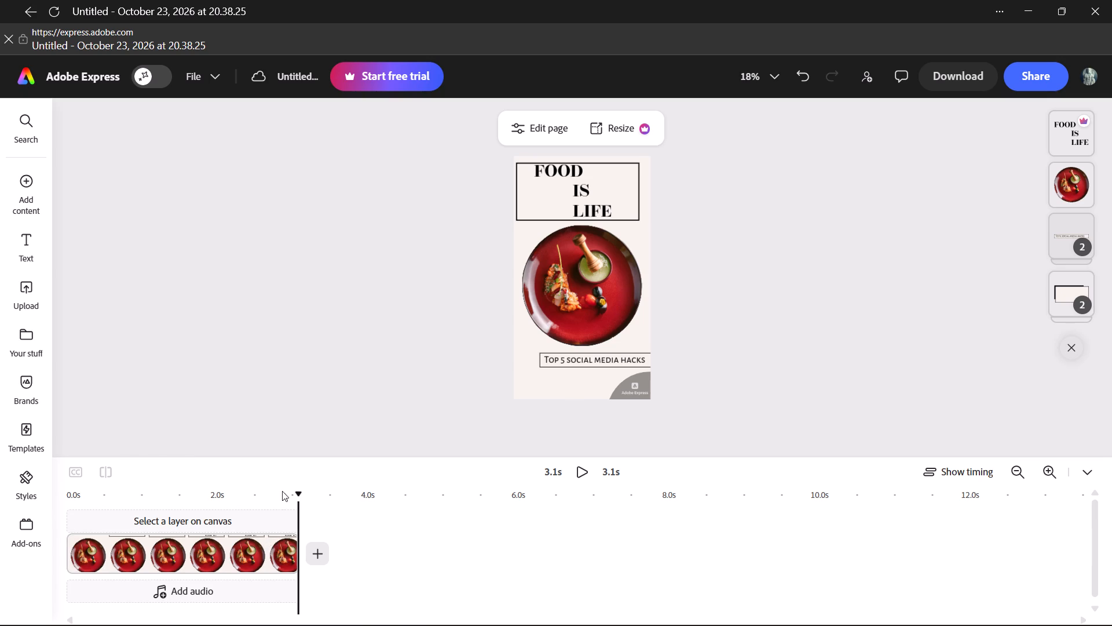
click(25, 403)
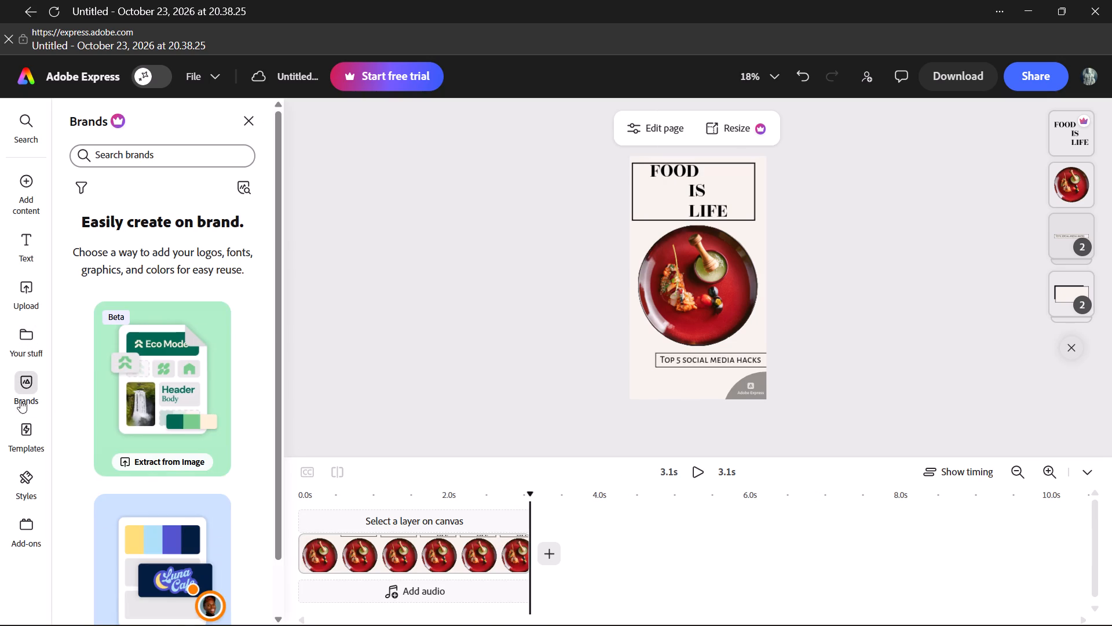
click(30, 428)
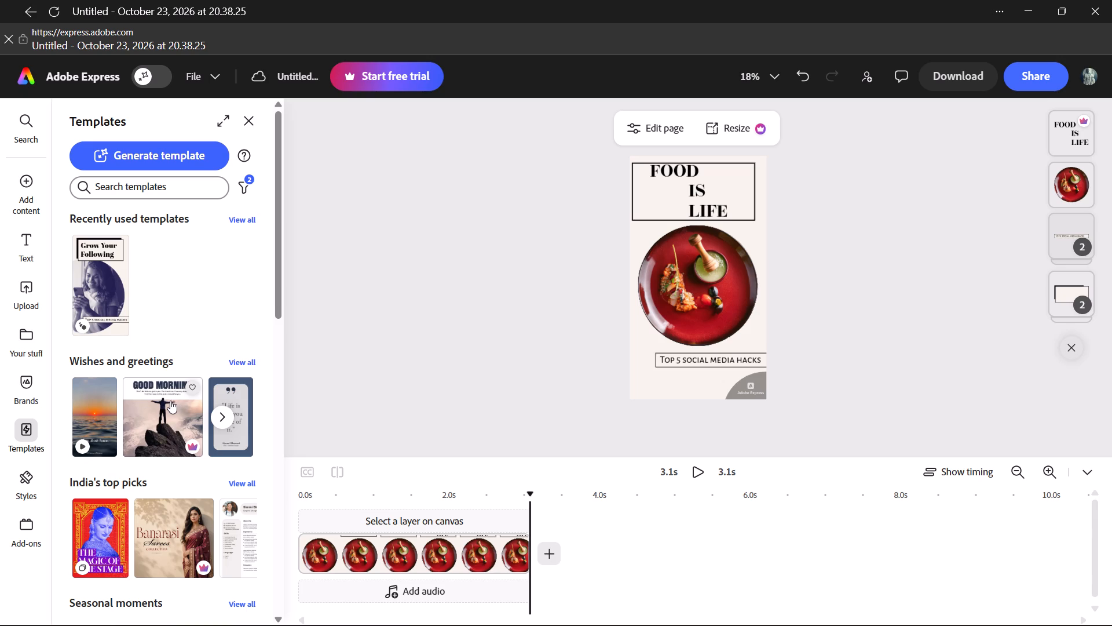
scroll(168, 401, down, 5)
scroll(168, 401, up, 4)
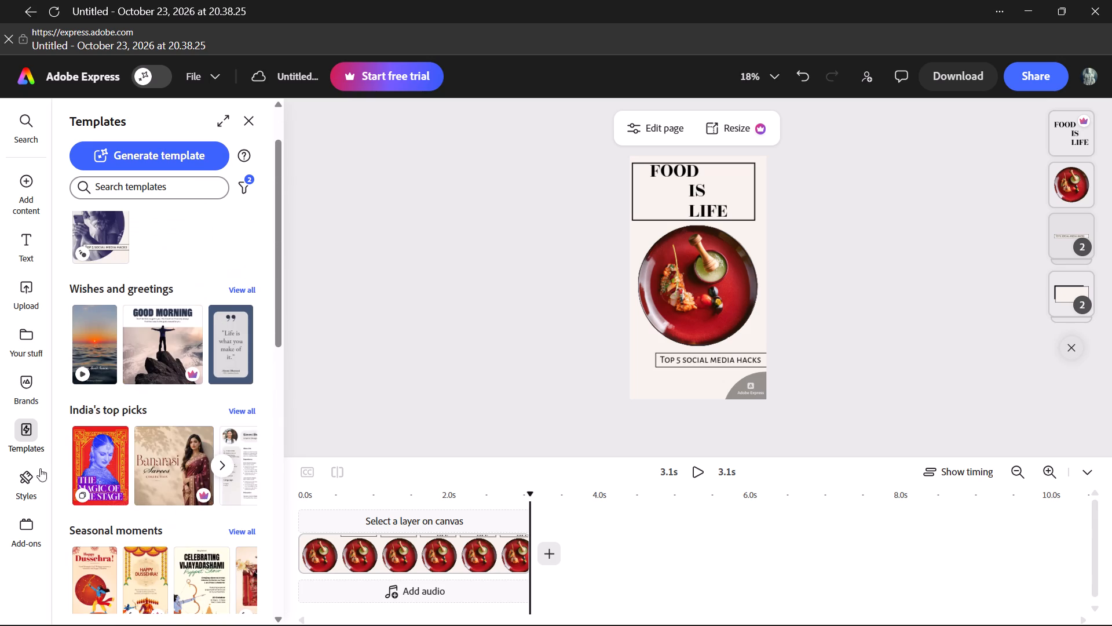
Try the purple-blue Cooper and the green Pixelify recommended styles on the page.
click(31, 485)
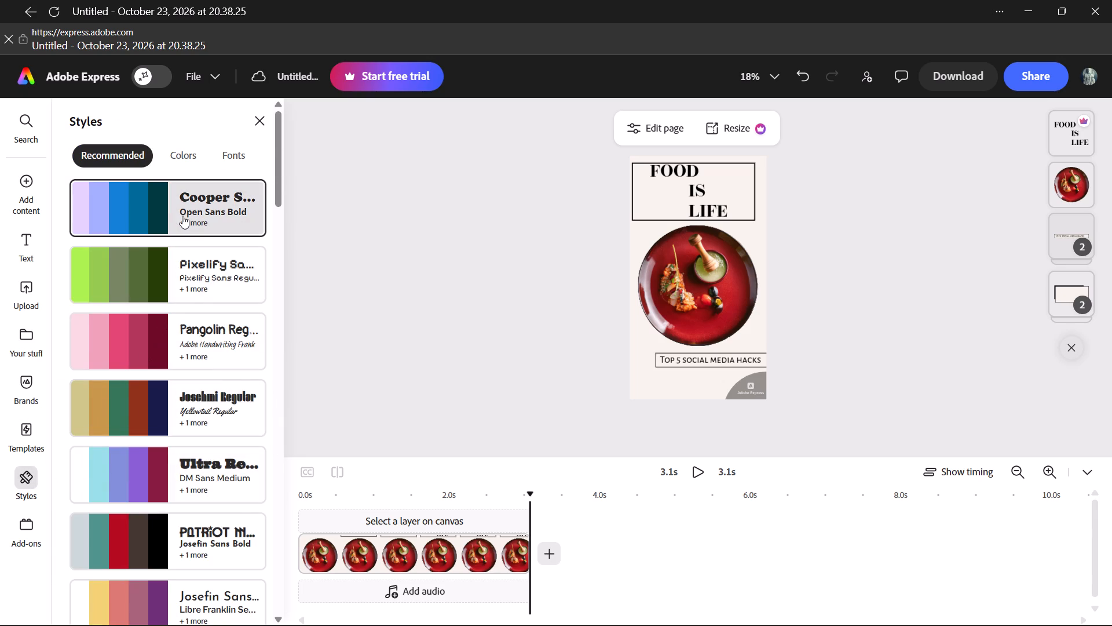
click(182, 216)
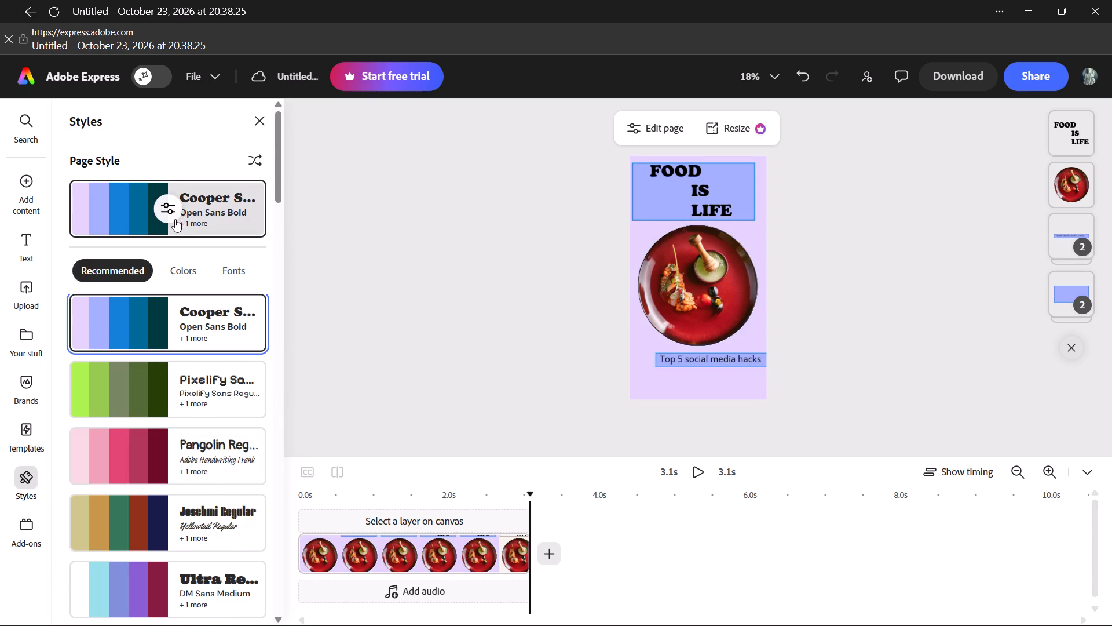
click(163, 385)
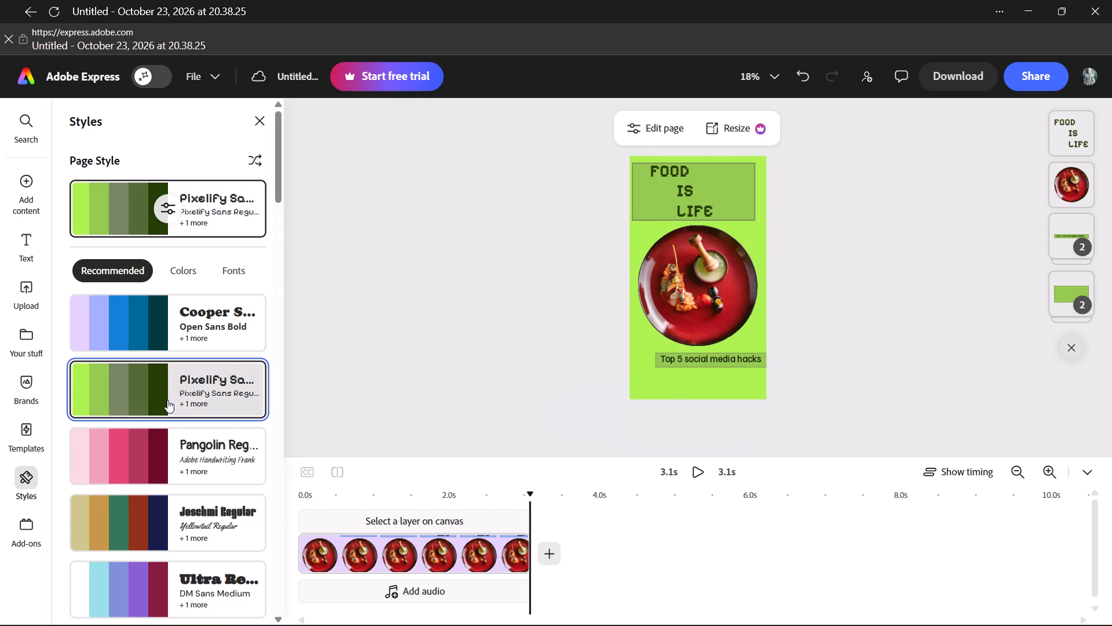
Apply the recommended Joschmi Regular and Yellowtail Regular style, with its tan, orange and green palette, to the page.
scroll(167, 402, down, 2)
click(186, 376)
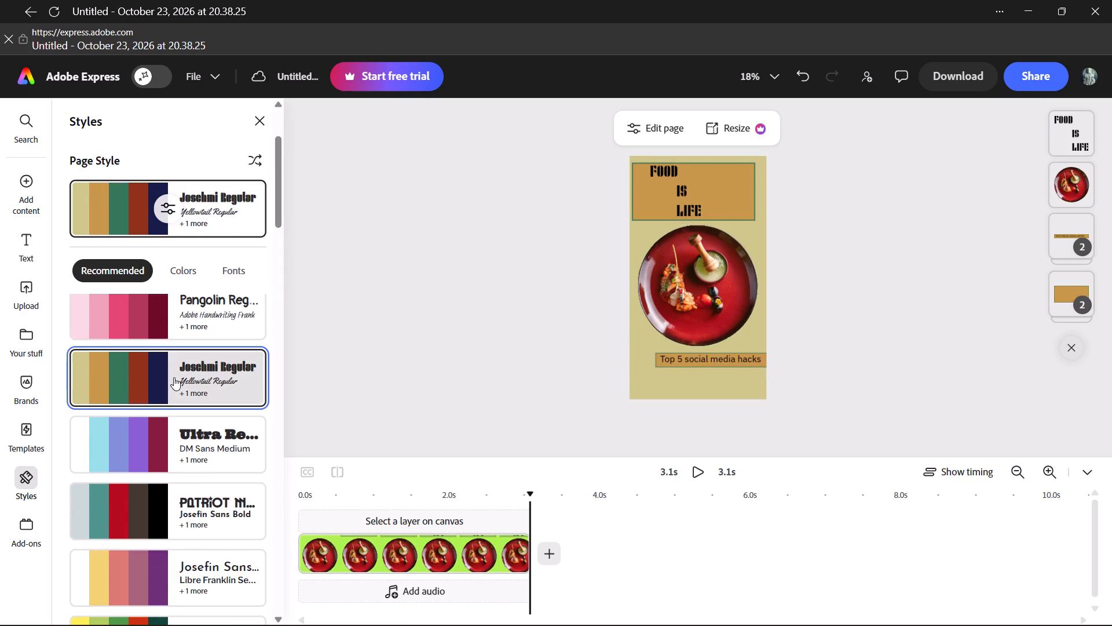
scroll(174, 377, down, 1)
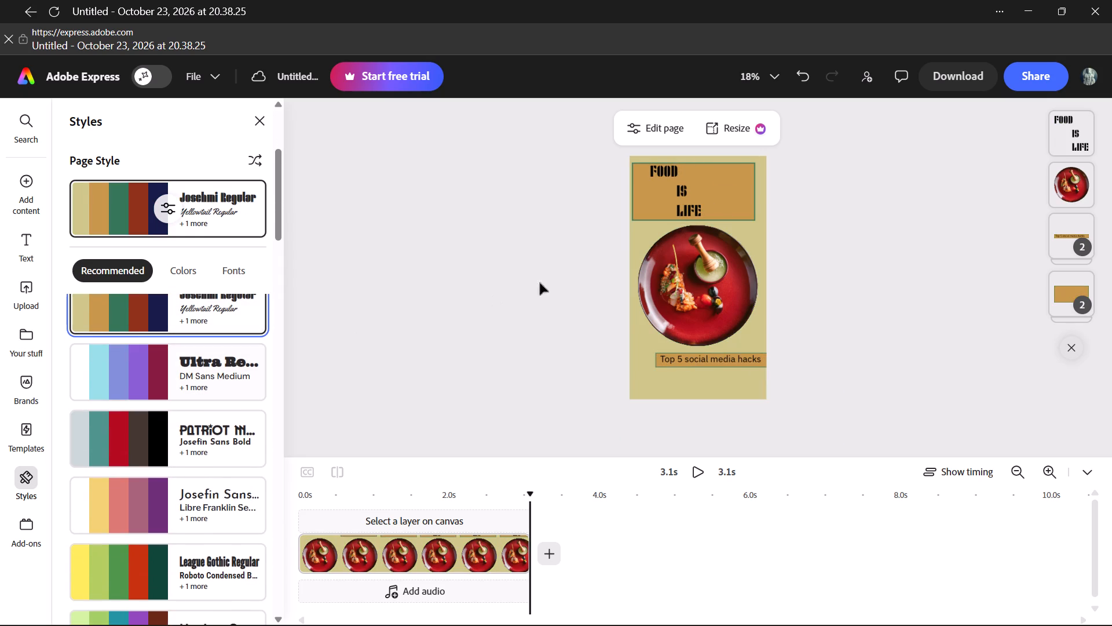
Enlarge the "FOOD IS LIFE" title to size 99 and move it right to centre its text within the orange rectangle.
click(688, 203)
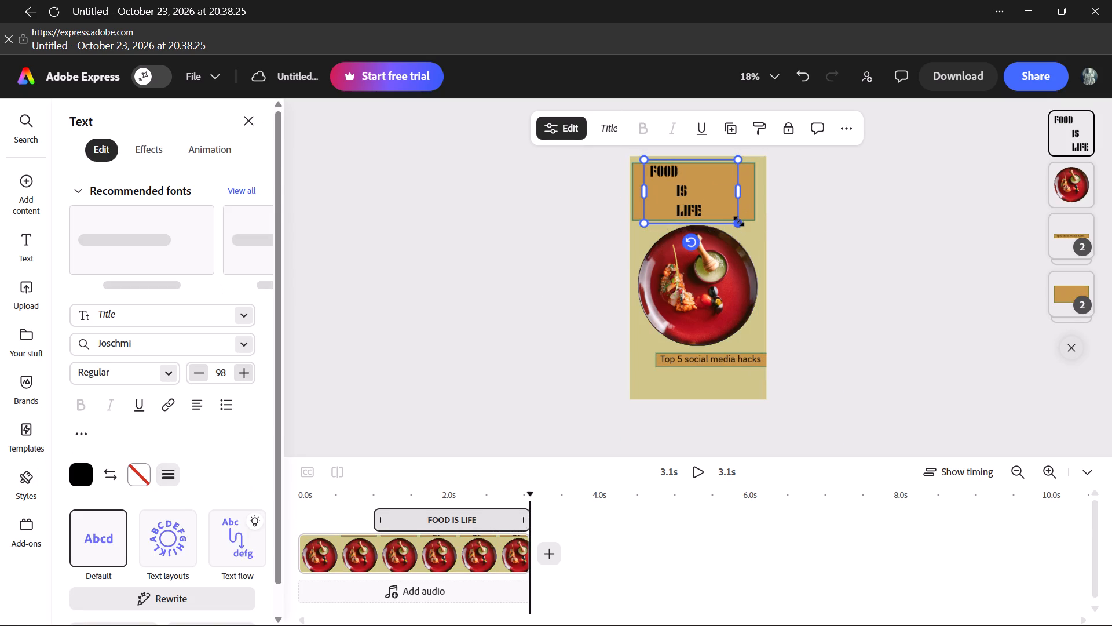
click(738, 224)
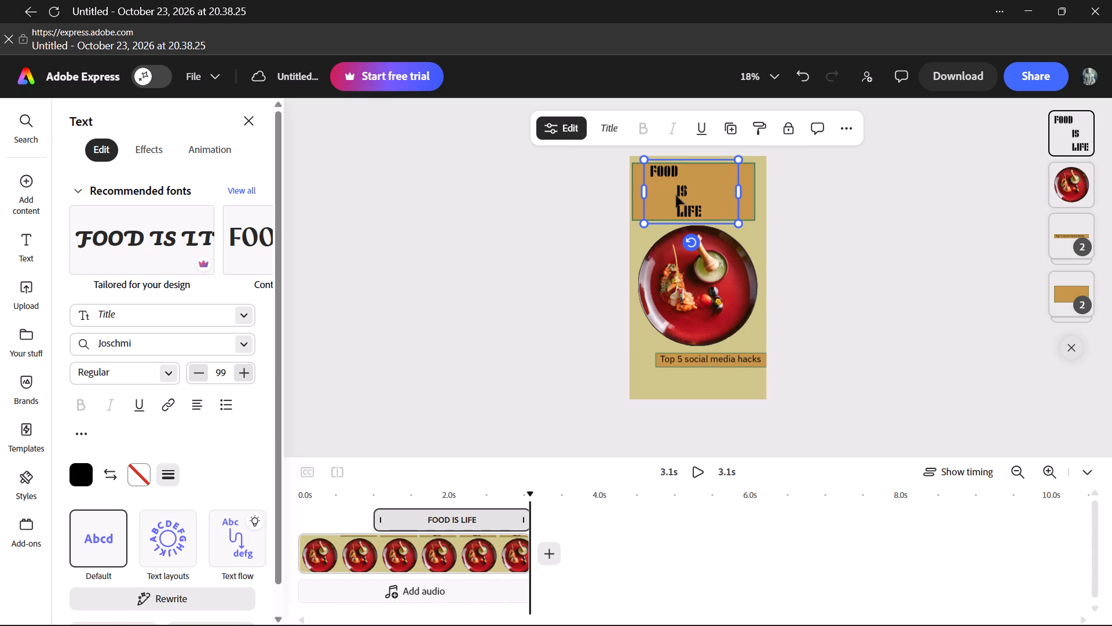
drag(676, 195, 687, 194)
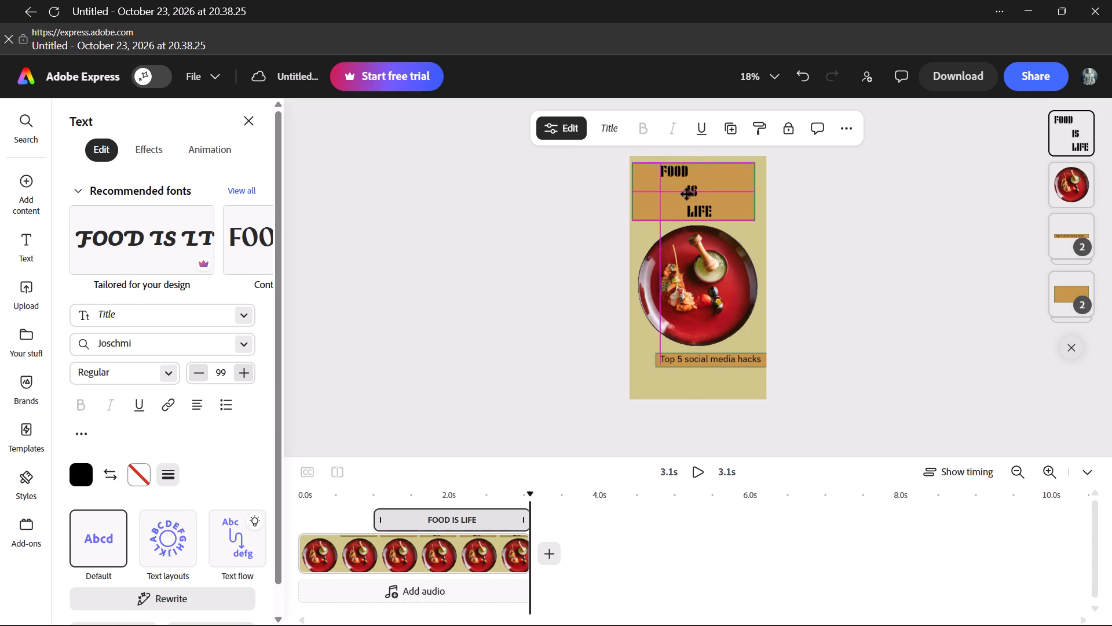
drag(687, 194, 692, 194)
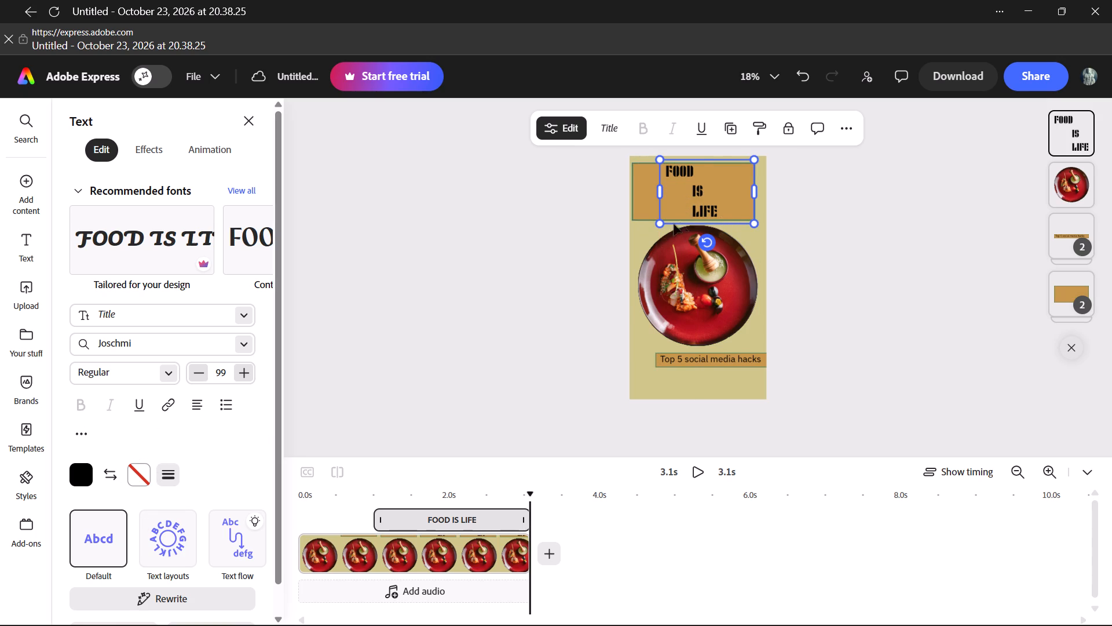
Narrow the orange rectangle behind the title so the green rectangle shows along its left side, keeping its bottom edge below "LIFE".
click(637, 205)
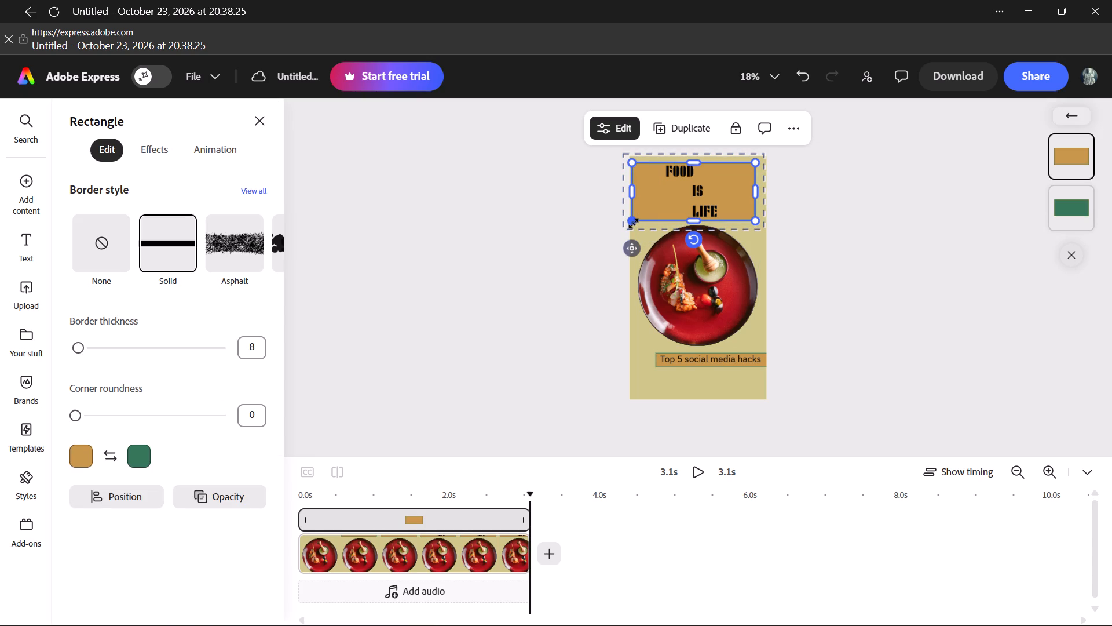
drag(632, 223, 642, 217)
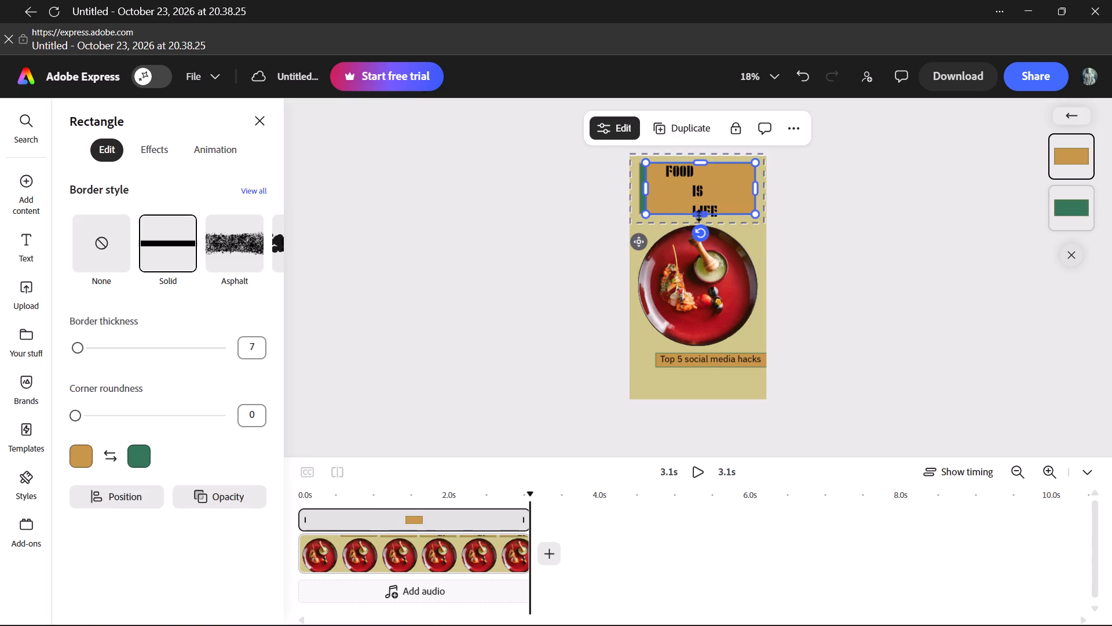
drag(694, 213, 694, 219)
Add two spaces before "LIFE" in the title and re-centre the title within the narrowed orange rectangle.
click(694, 195)
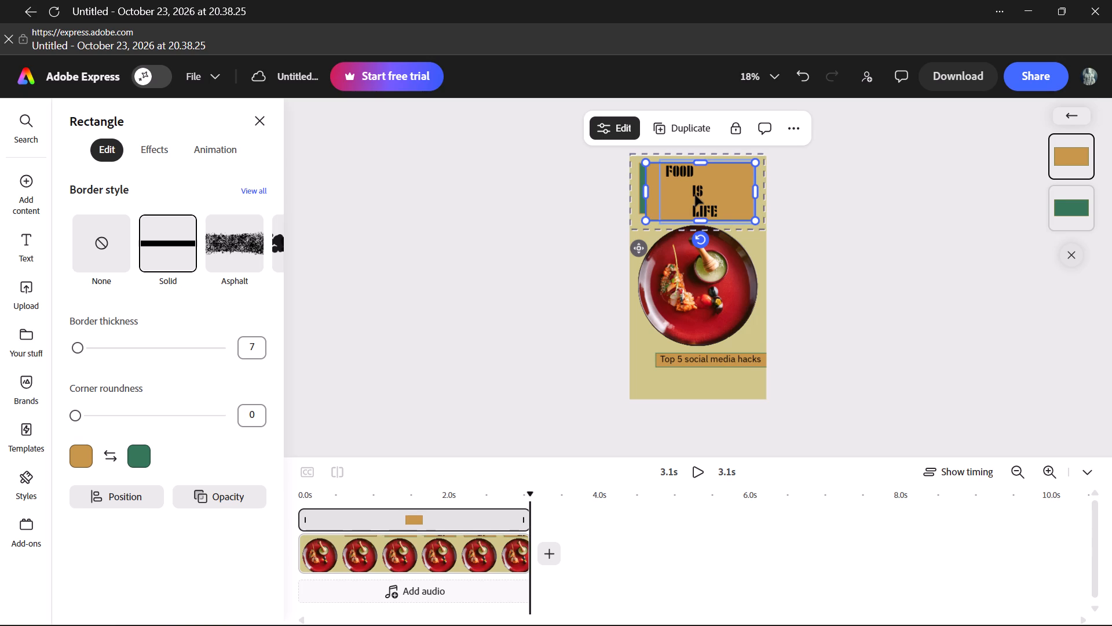
drag(695, 195, 696, 195)
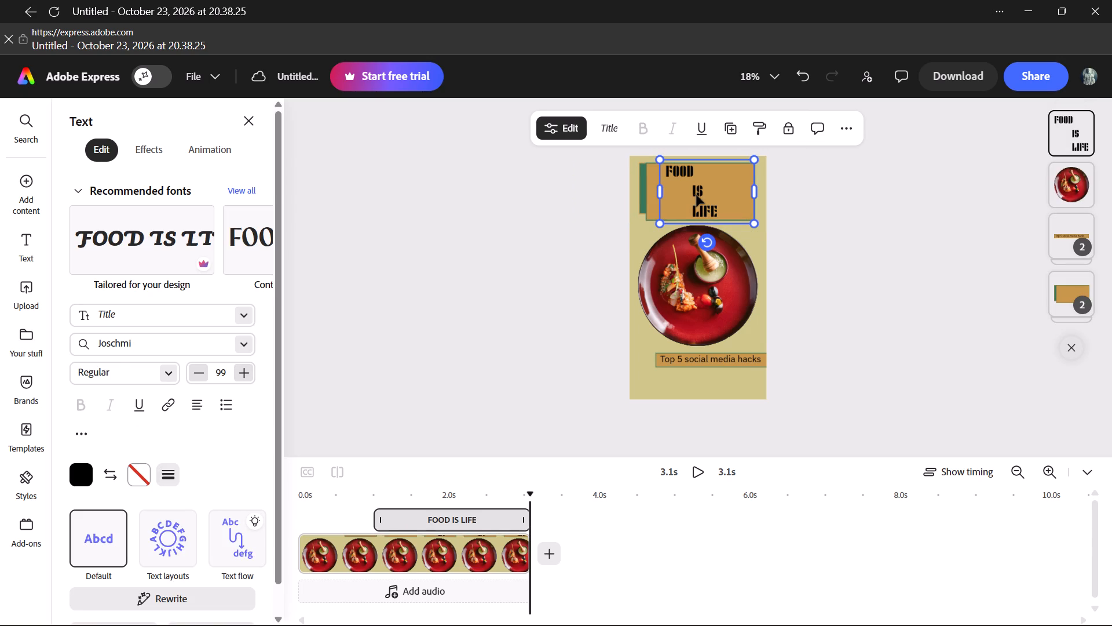
drag(696, 195, 701, 195)
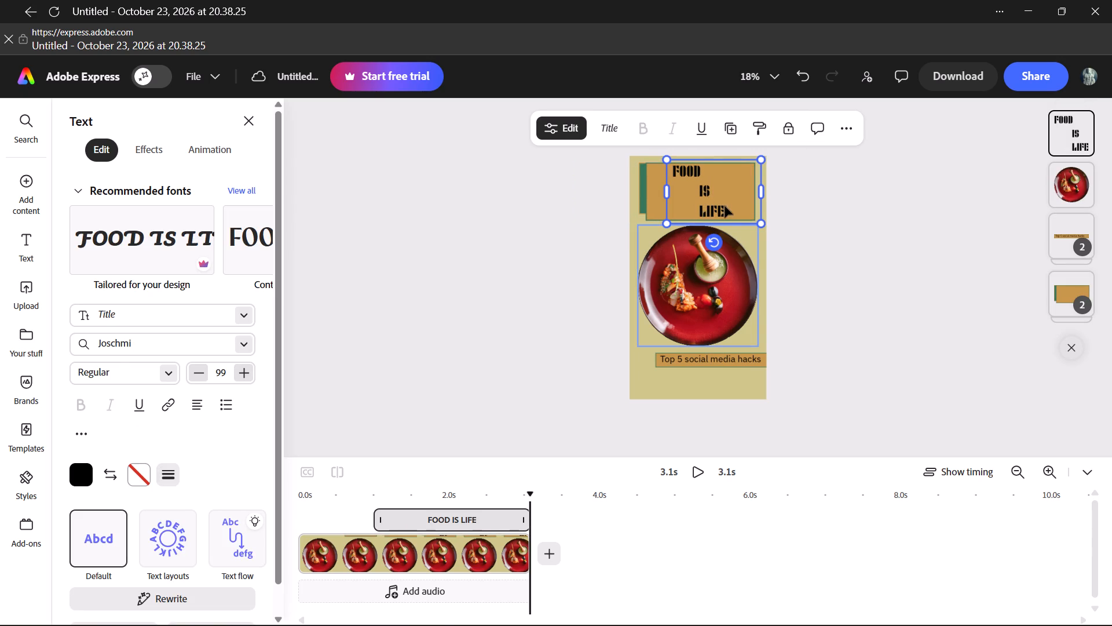
click(697, 208)
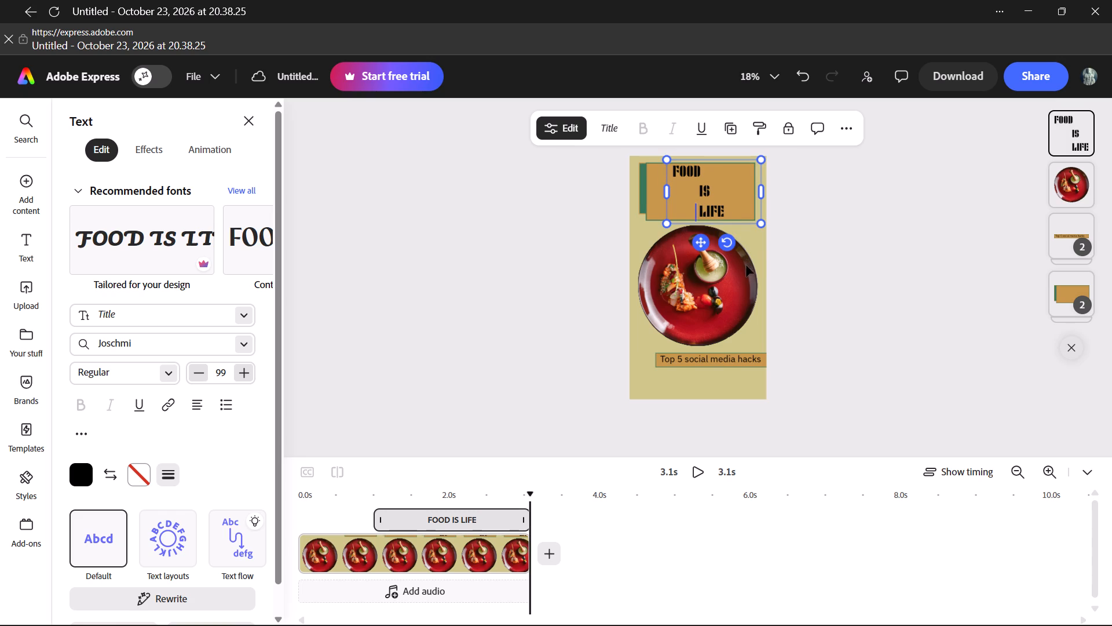
key(space)
key(space)
click(832, 268)
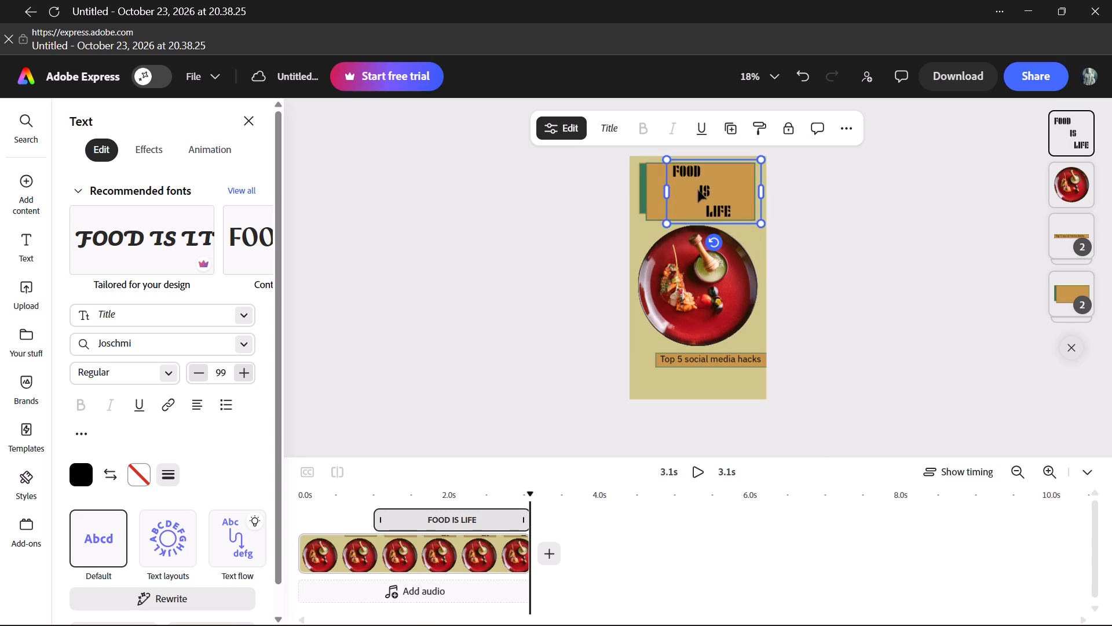
drag(707, 190, 698, 190)
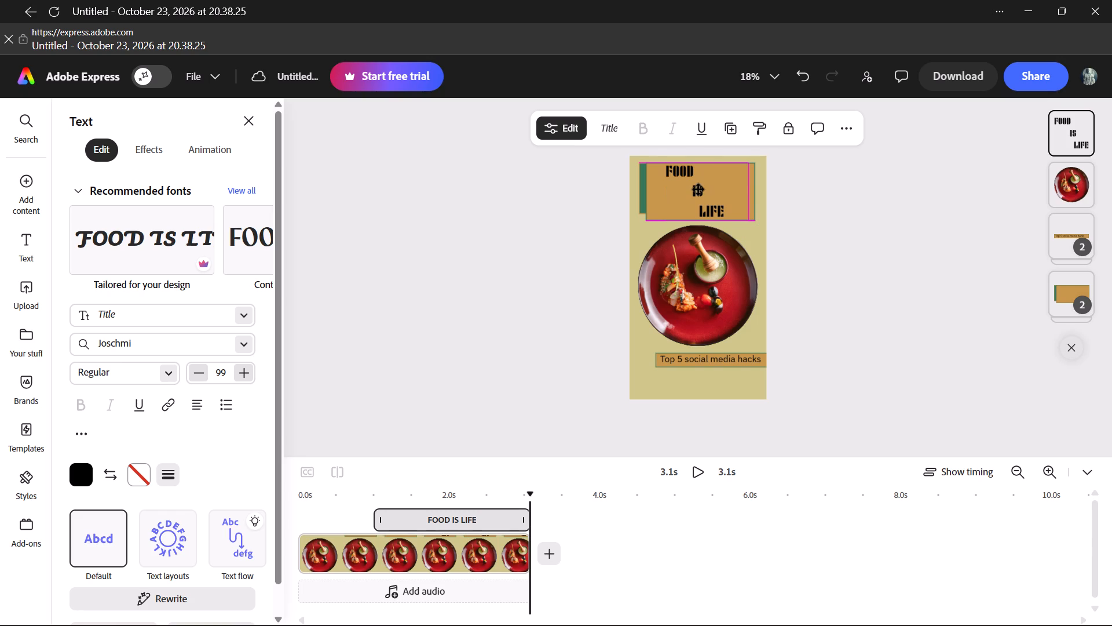
drag(698, 190, 699, 190)
click(803, 245)
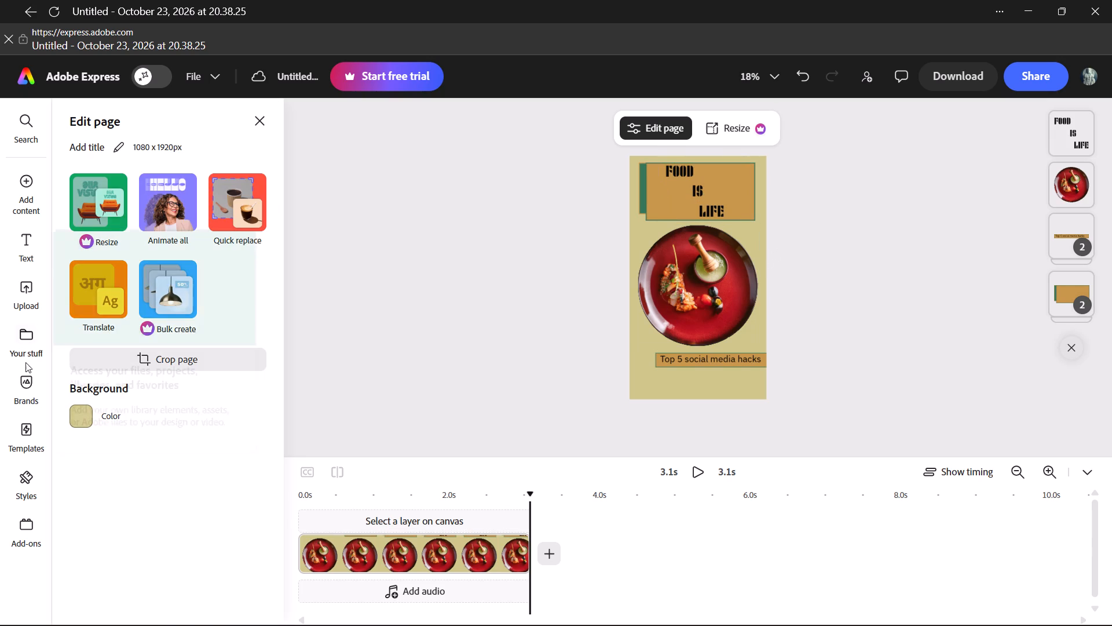
Look through the recommended page styles, the add-ons and the template categories for material that suits the design.
click(23, 446)
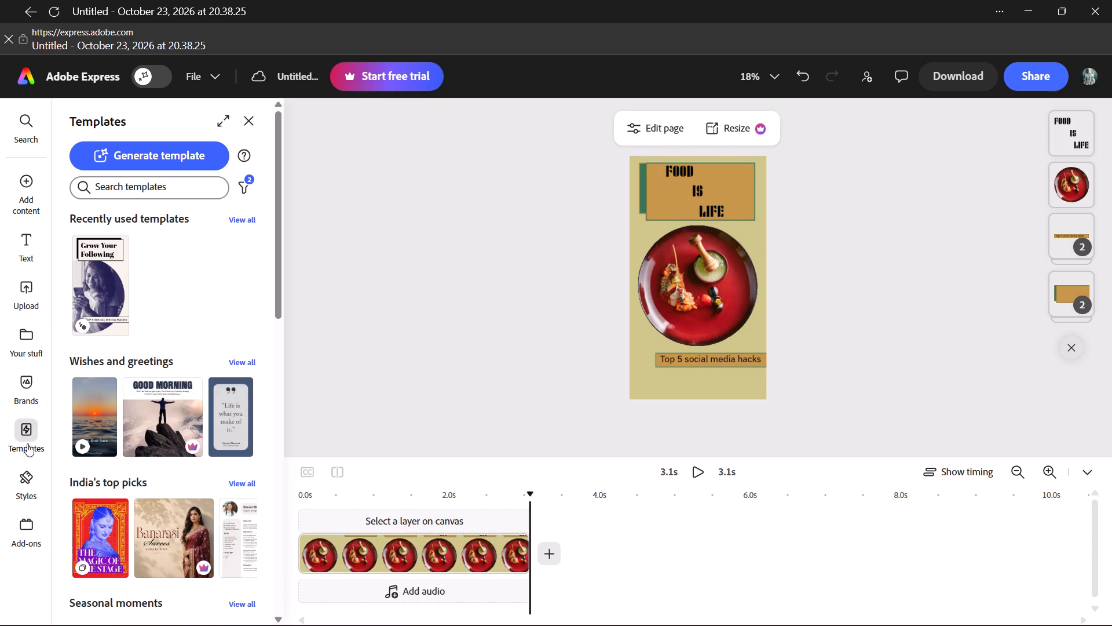
click(22, 473)
scroll(159, 428, down, 2)
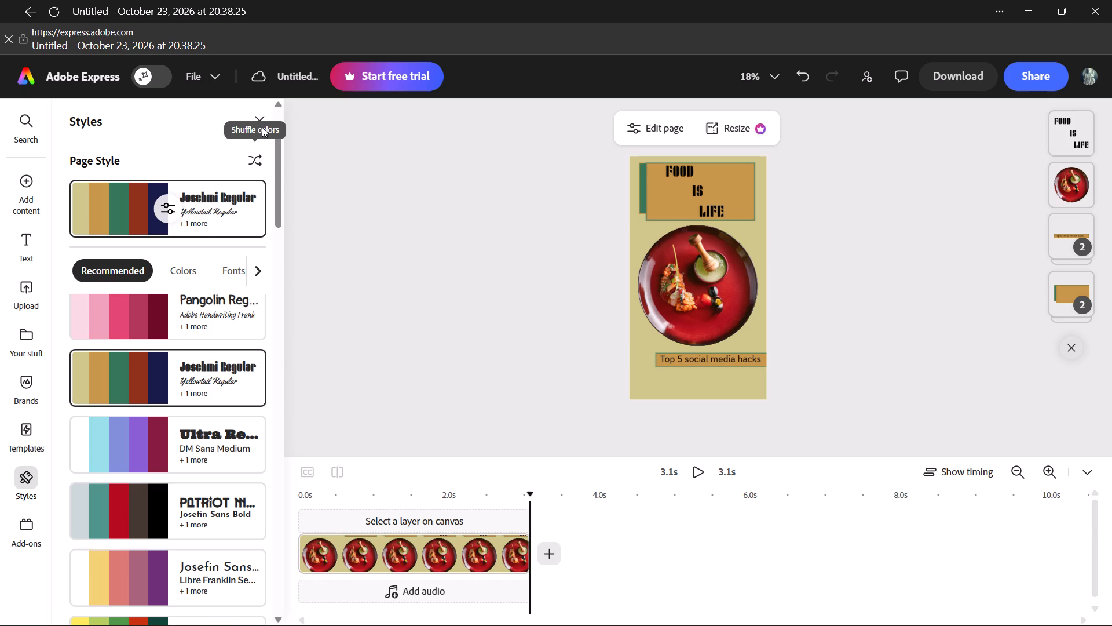
click(672, 263)
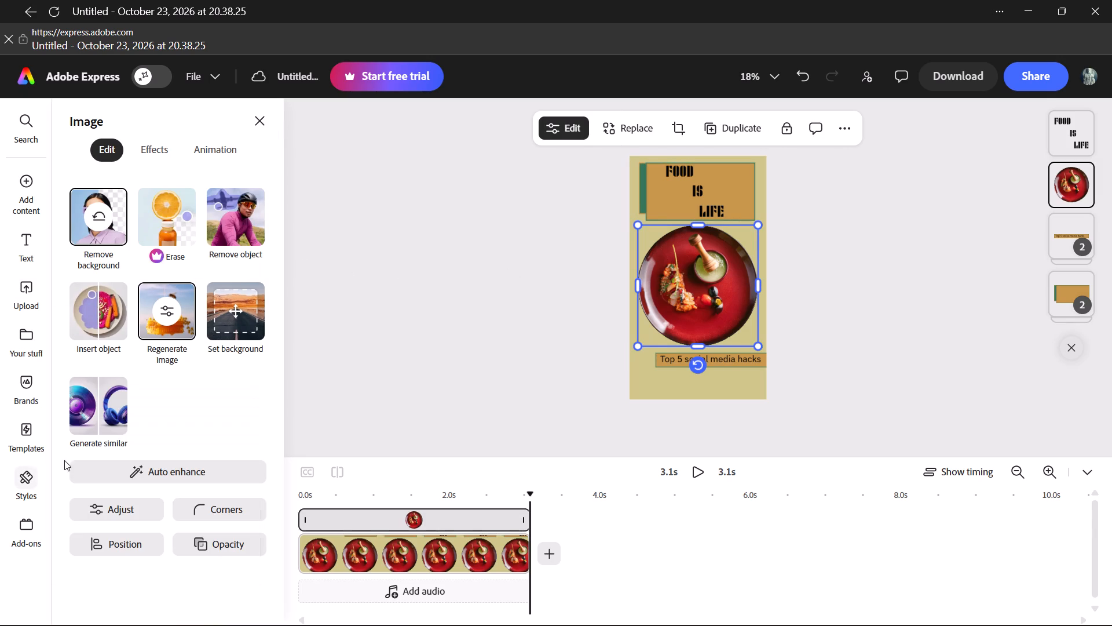
click(39, 530)
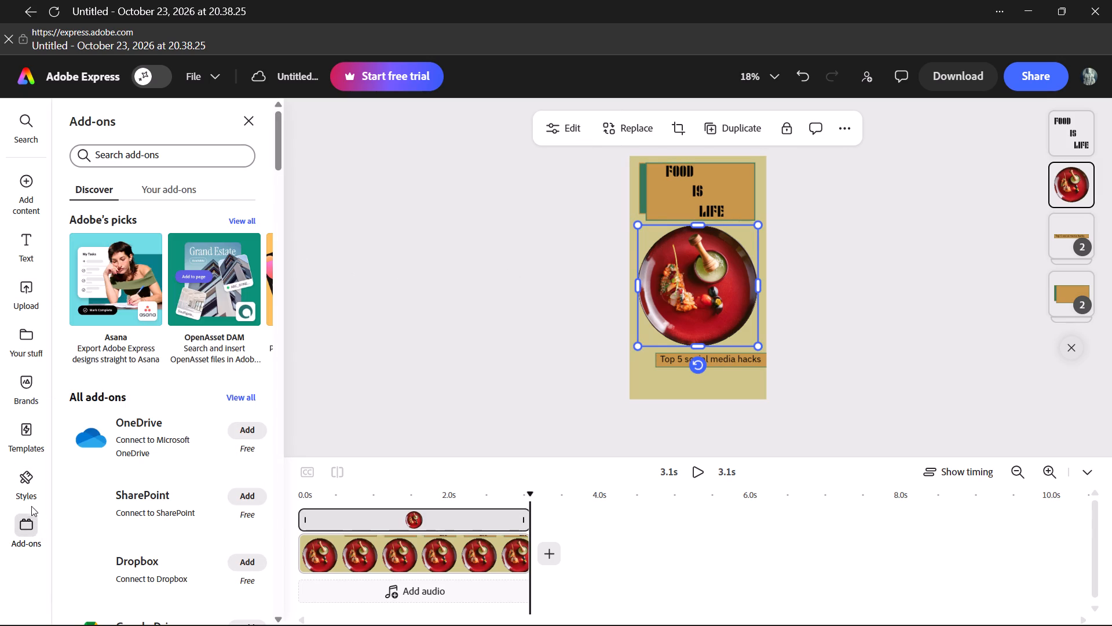
click(30, 492)
click(29, 450)
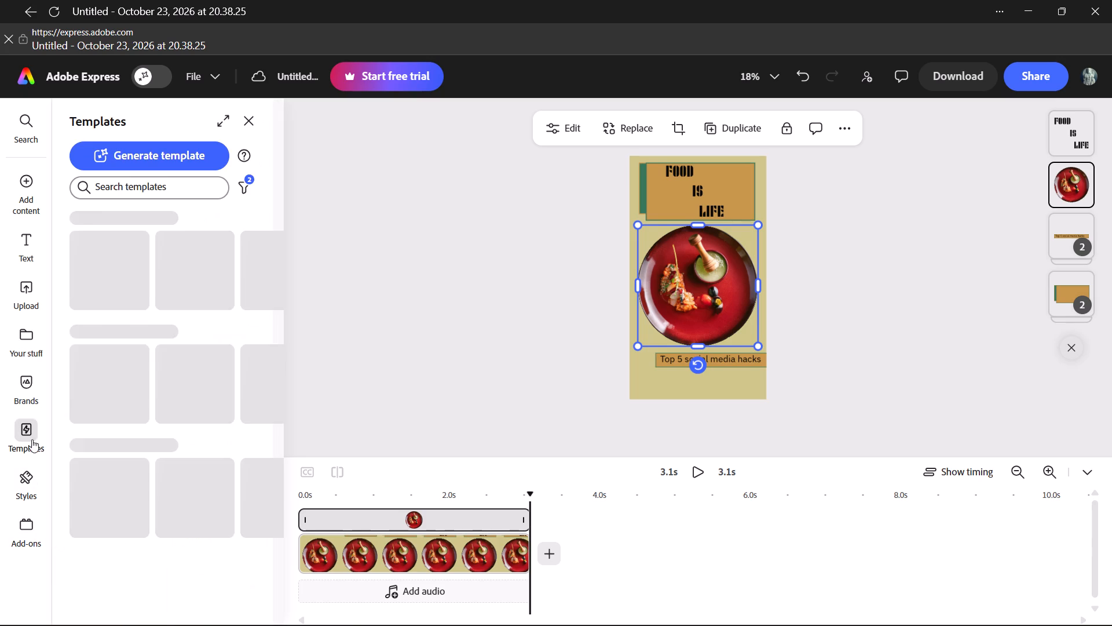
scroll(196, 355, down, 3)
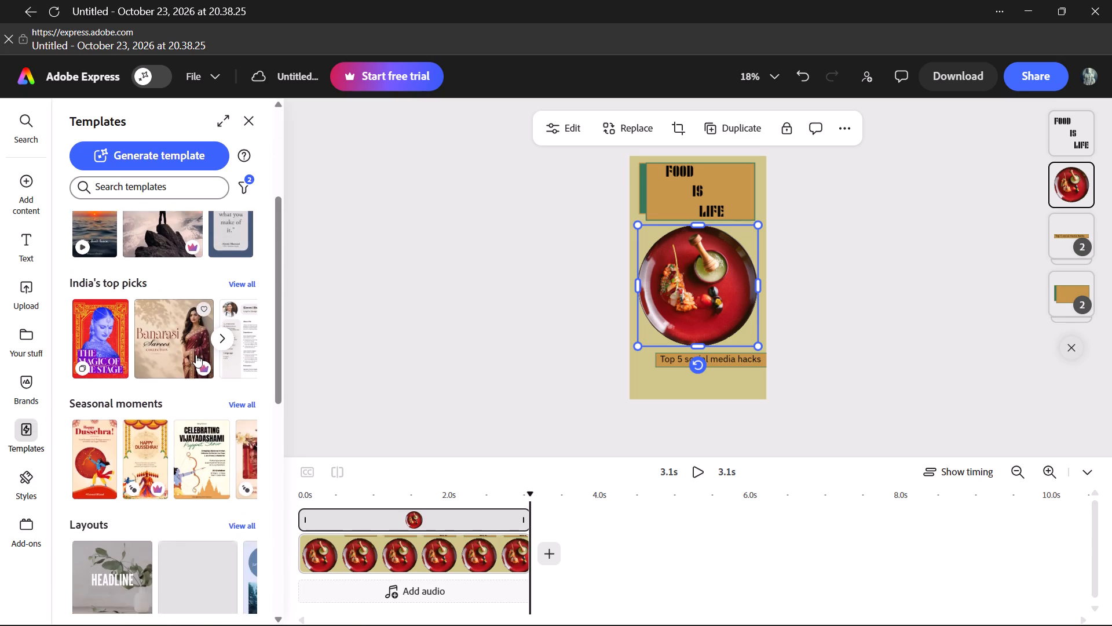
scroll(196, 355, down, 12)
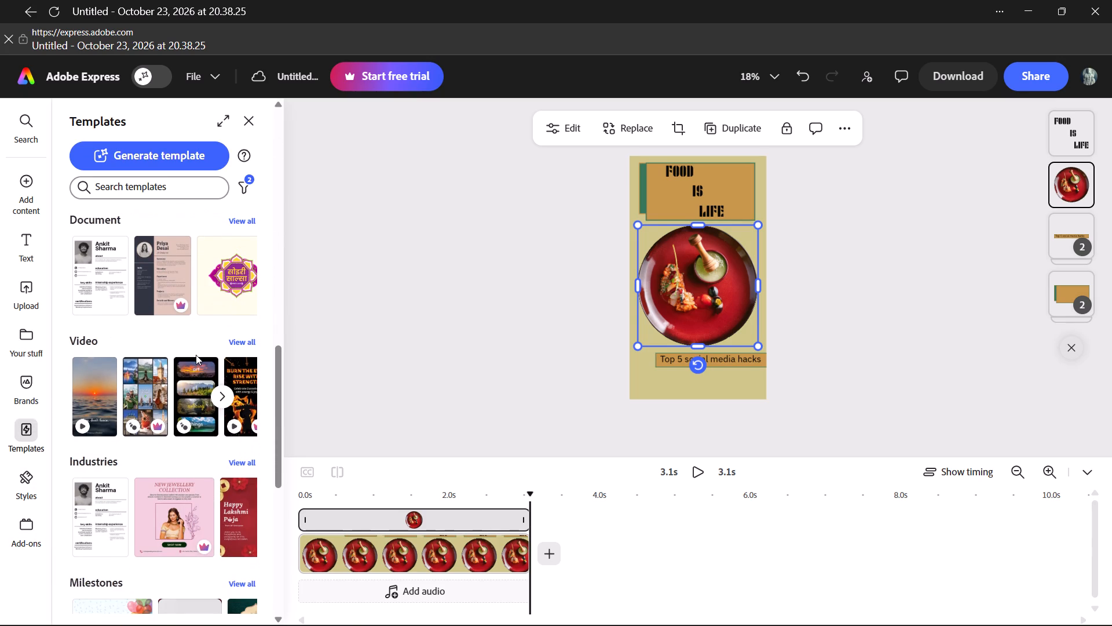
scroll(196, 355, down, 3)
scroll(196, 355, up, 5)
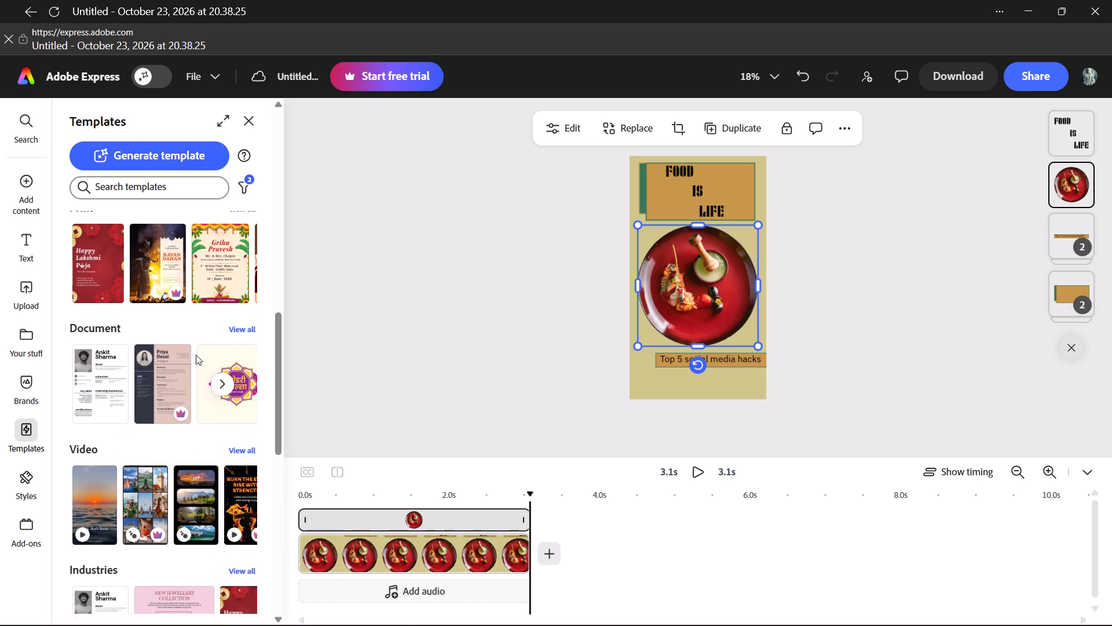
scroll(196, 355, up, 11)
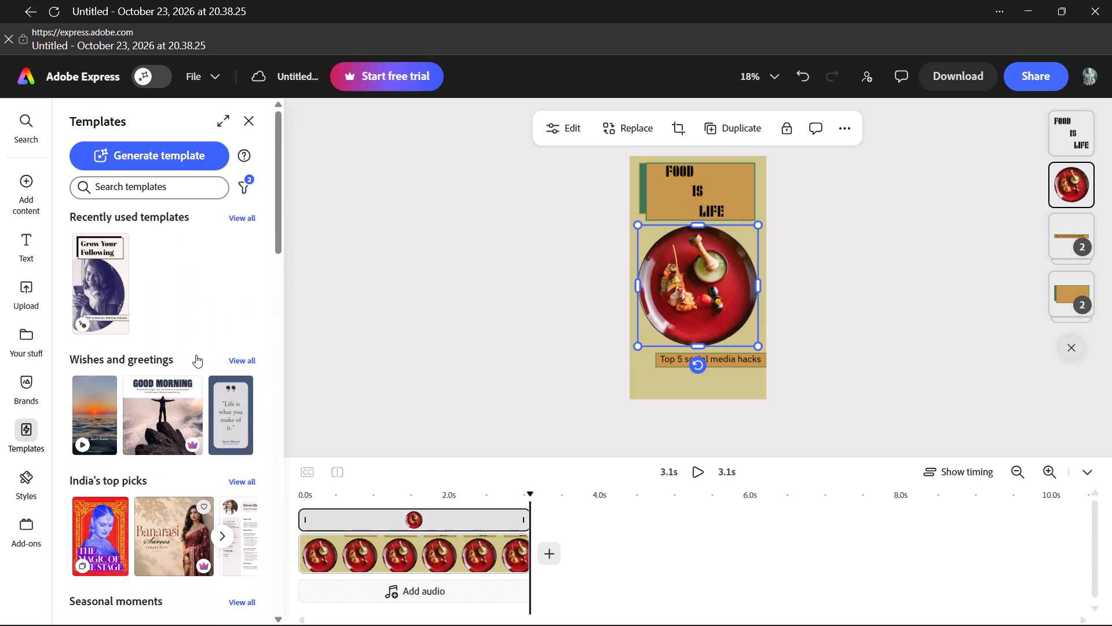
scroll(196, 355, up, 1)
Examine the stored files, the Generative AI images and the options for adding media to the timeline.
click(25, 353)
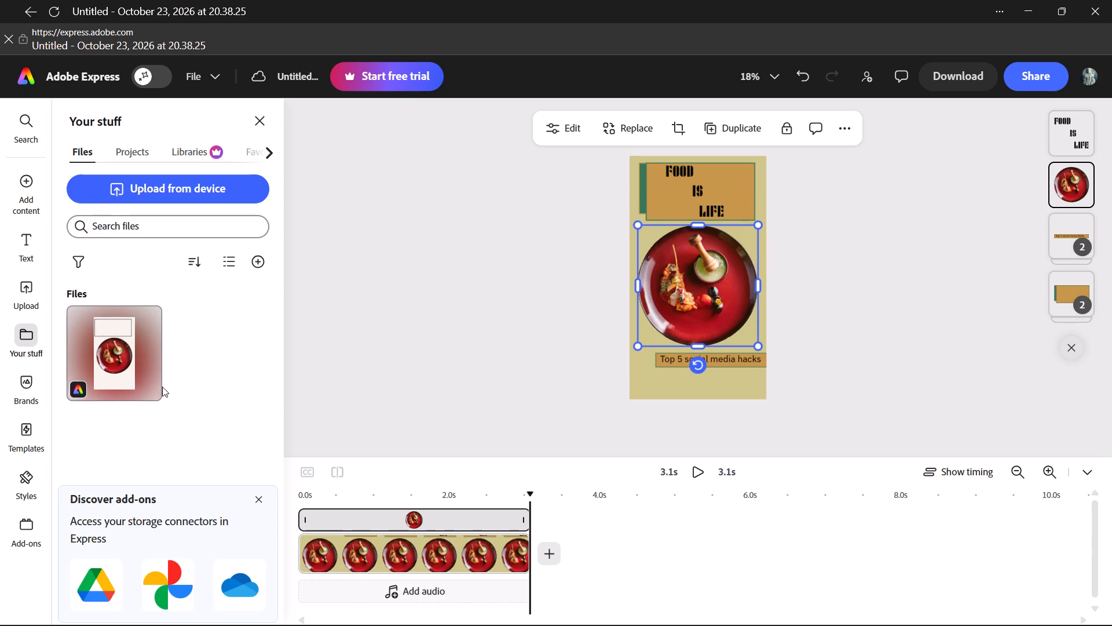
scroll(167, 375, down, 3)
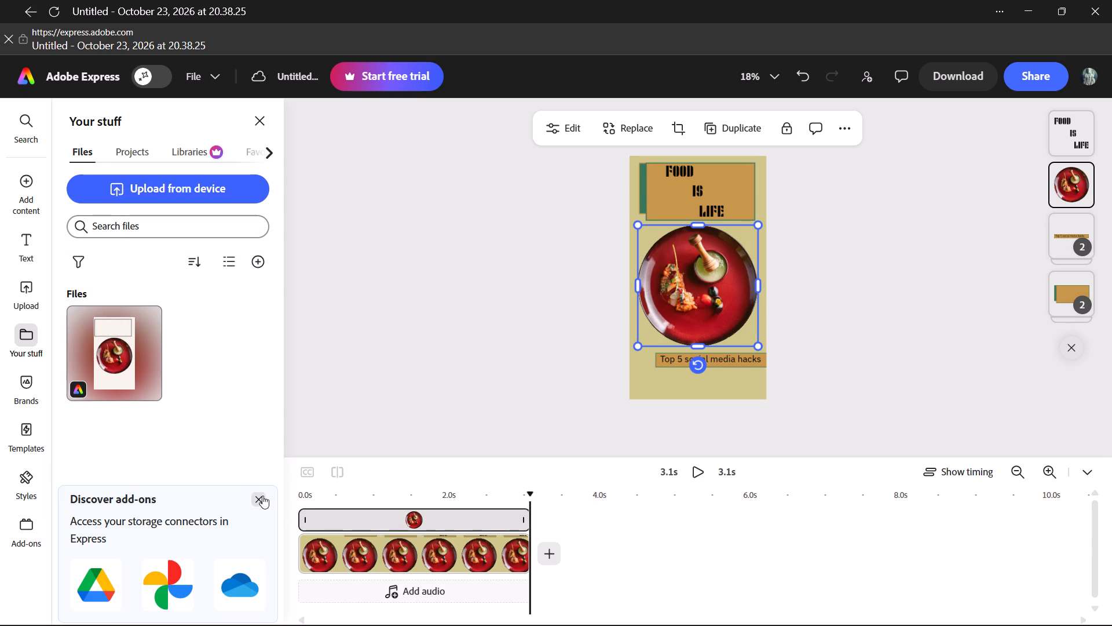
click(262, 496)
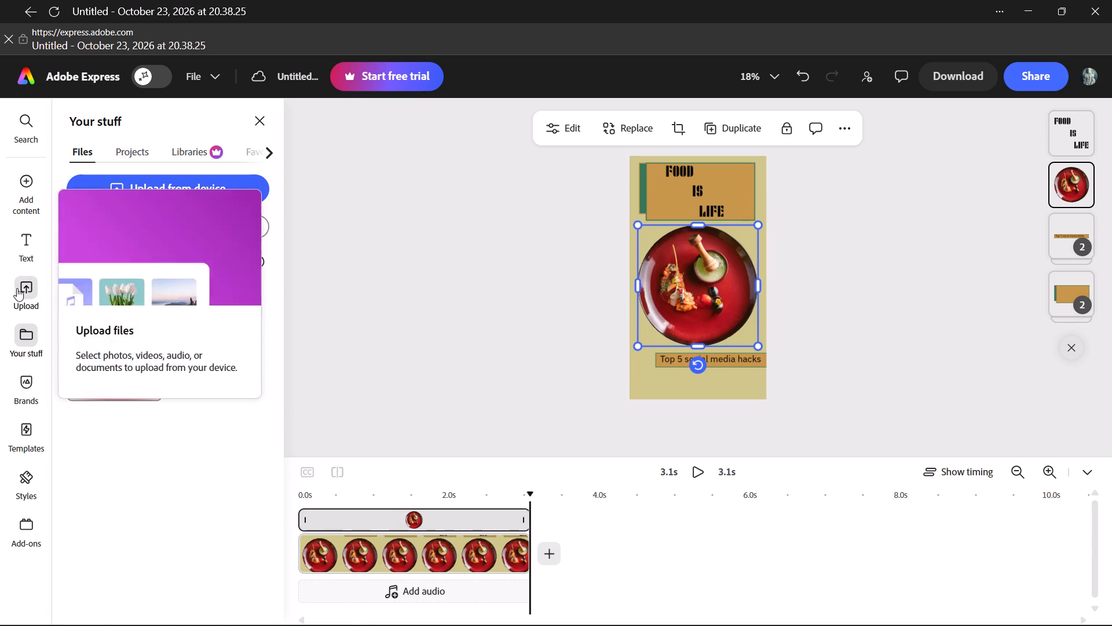
click(30, 201)
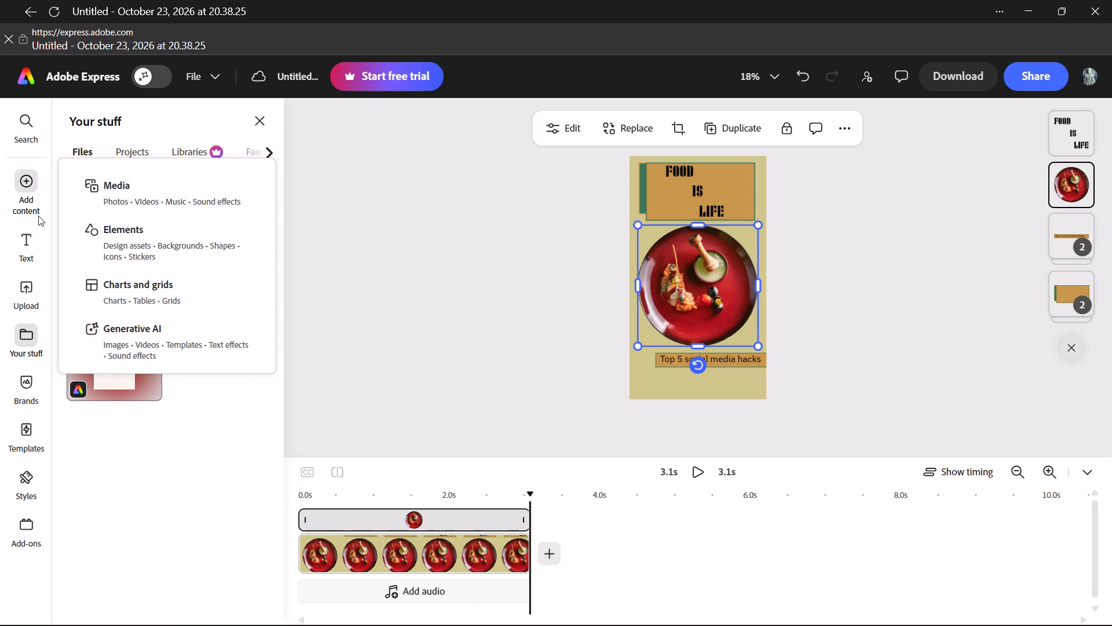
click(181, 332)
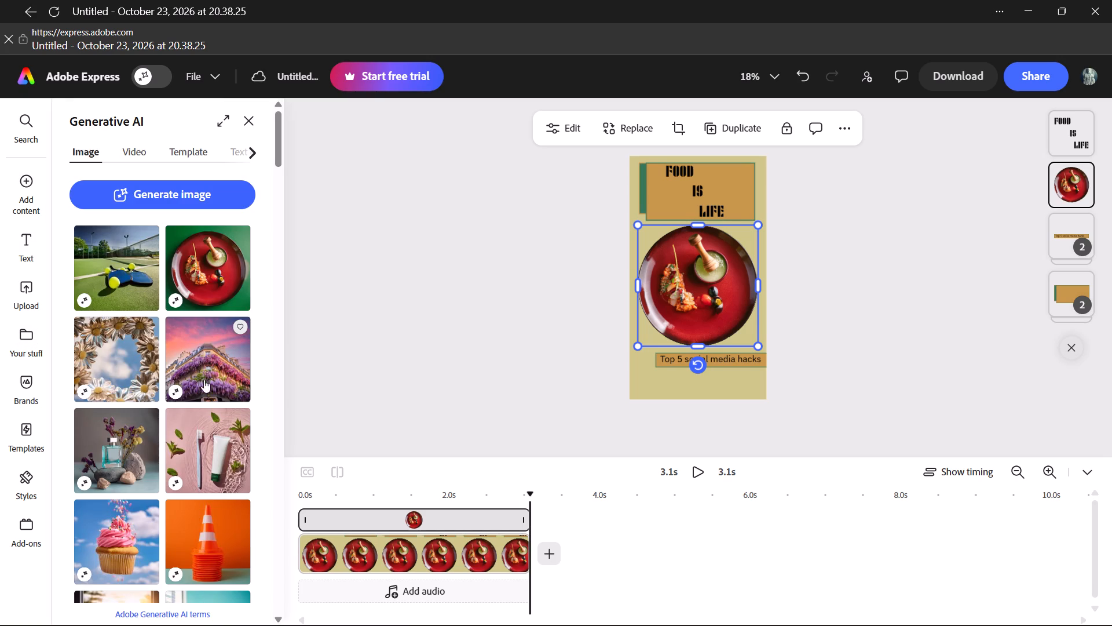
click(553, 558)
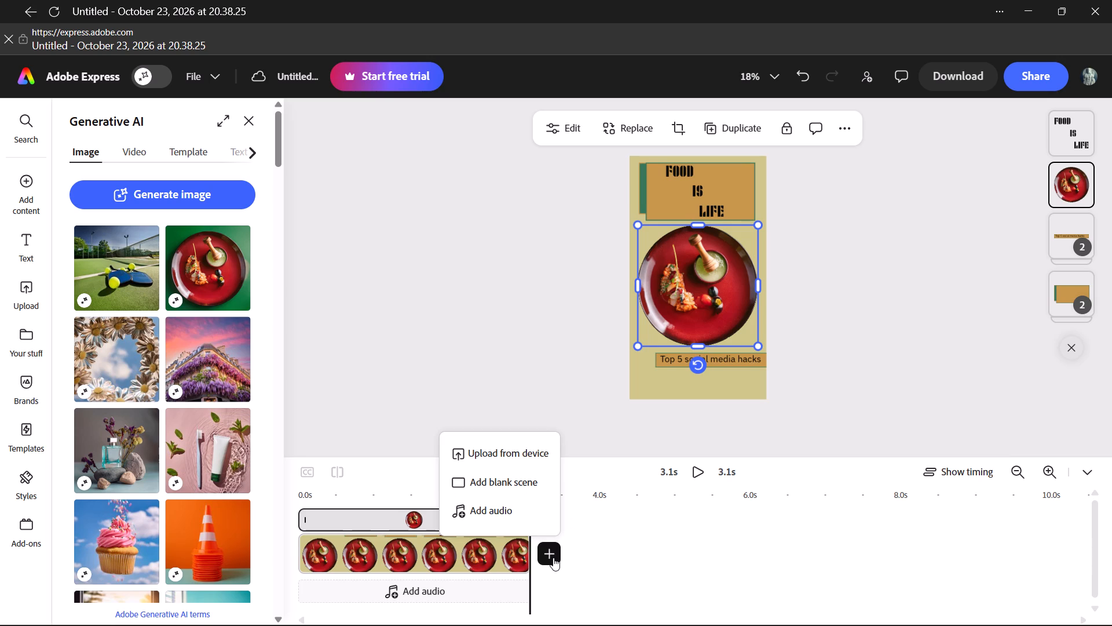
click(609, 535)
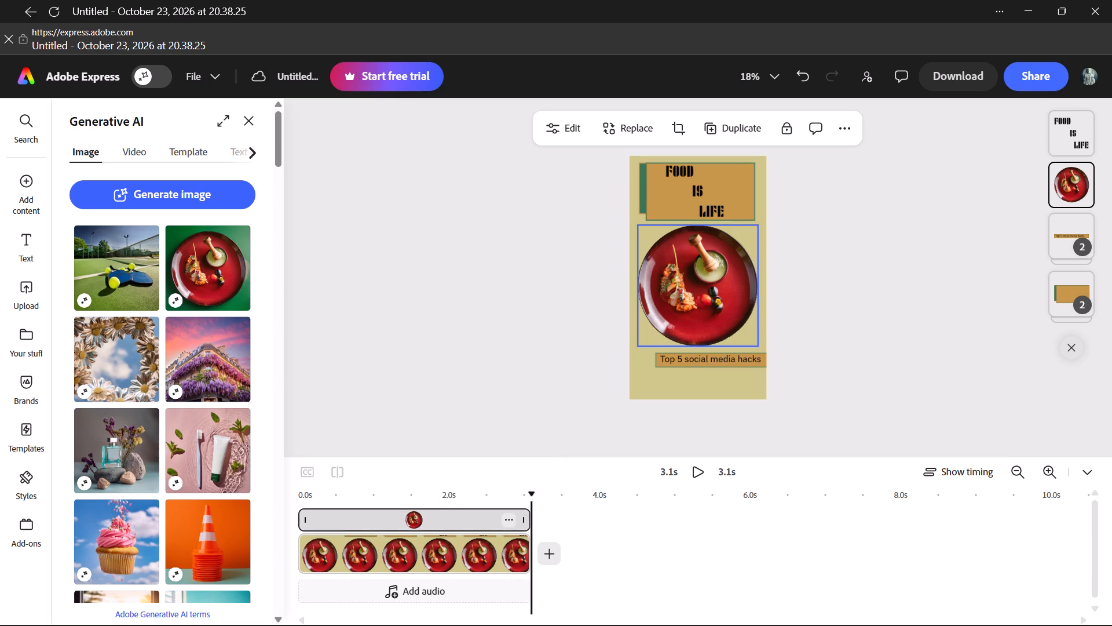
Add the "Afternoon Blues - Loop A" music track to the design's timeline.
click(475, 583)
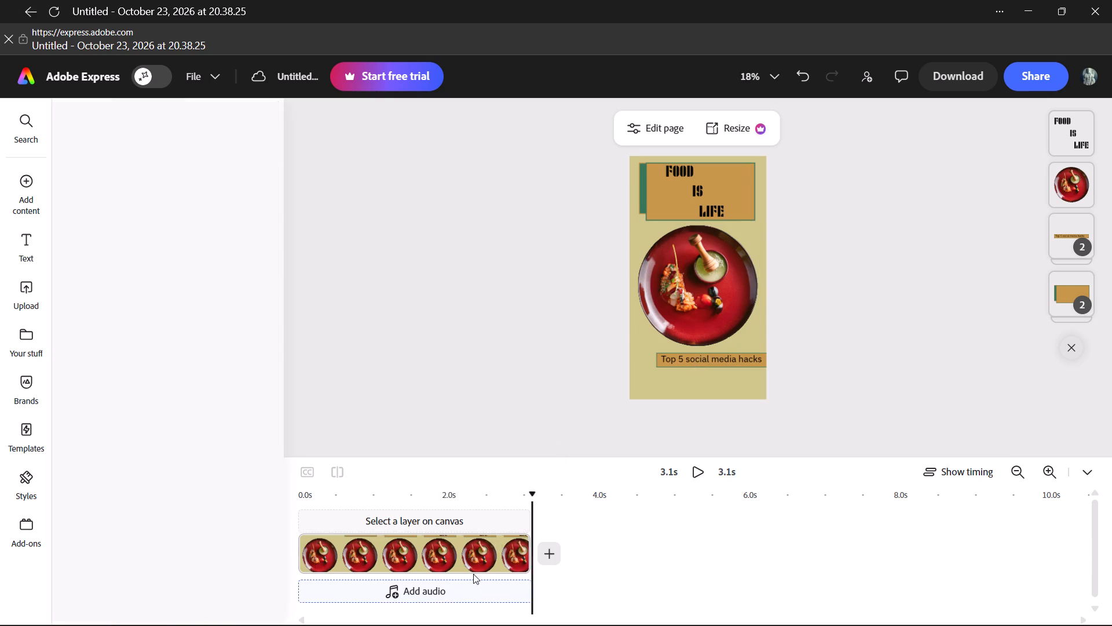
click(142, 429)
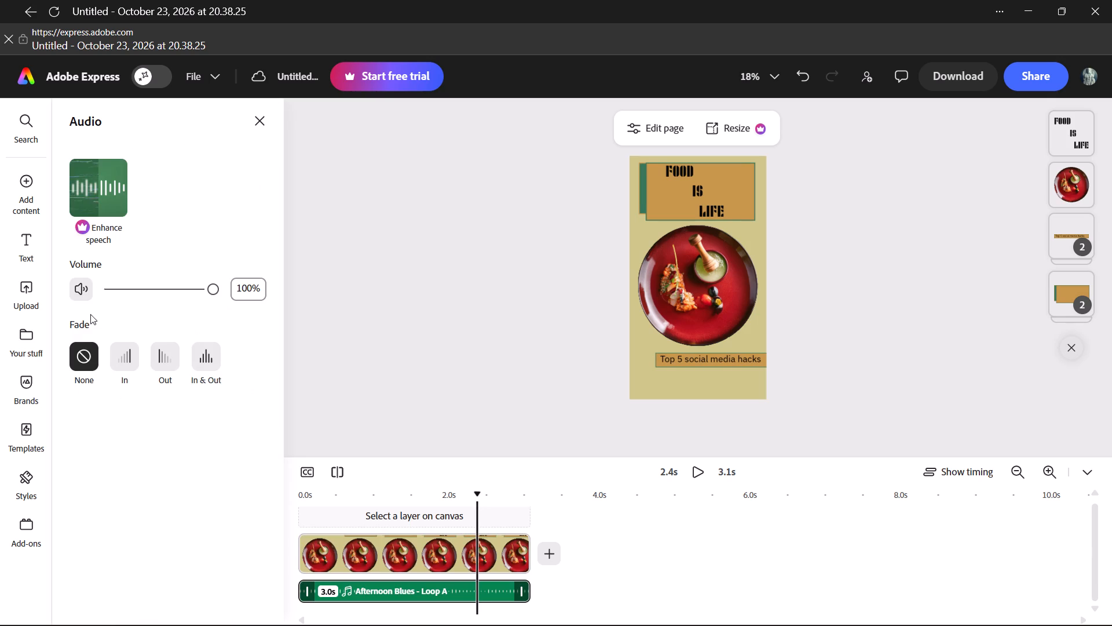
Set the music track's fade to In and keep its volume at 100%.
click(119, 361)
click(151, 358)
click(122, 361)
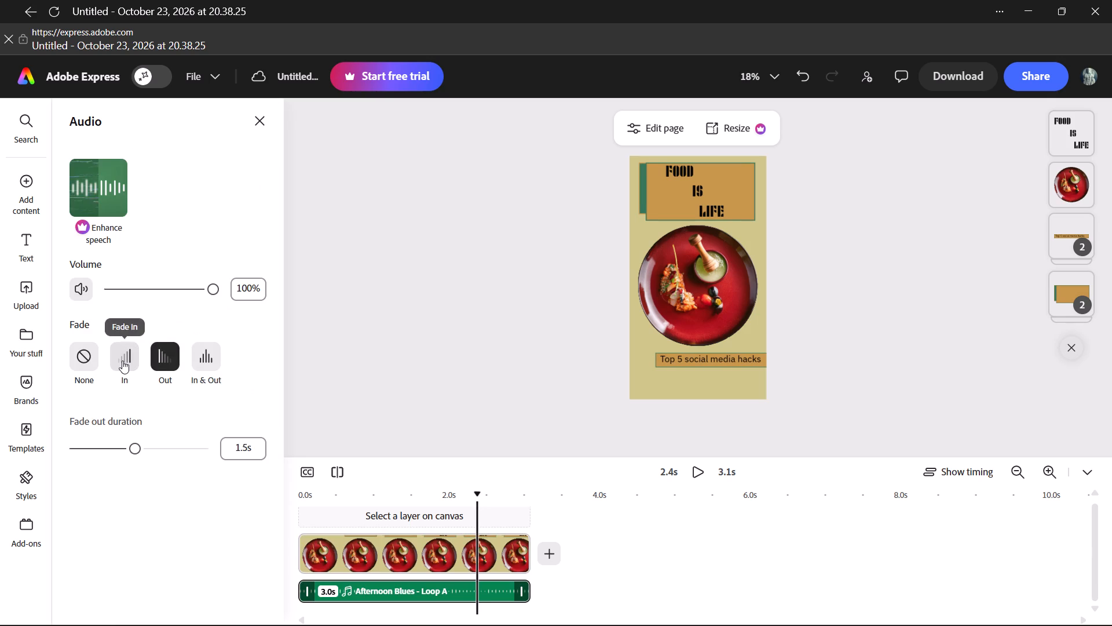
click(84, 299)
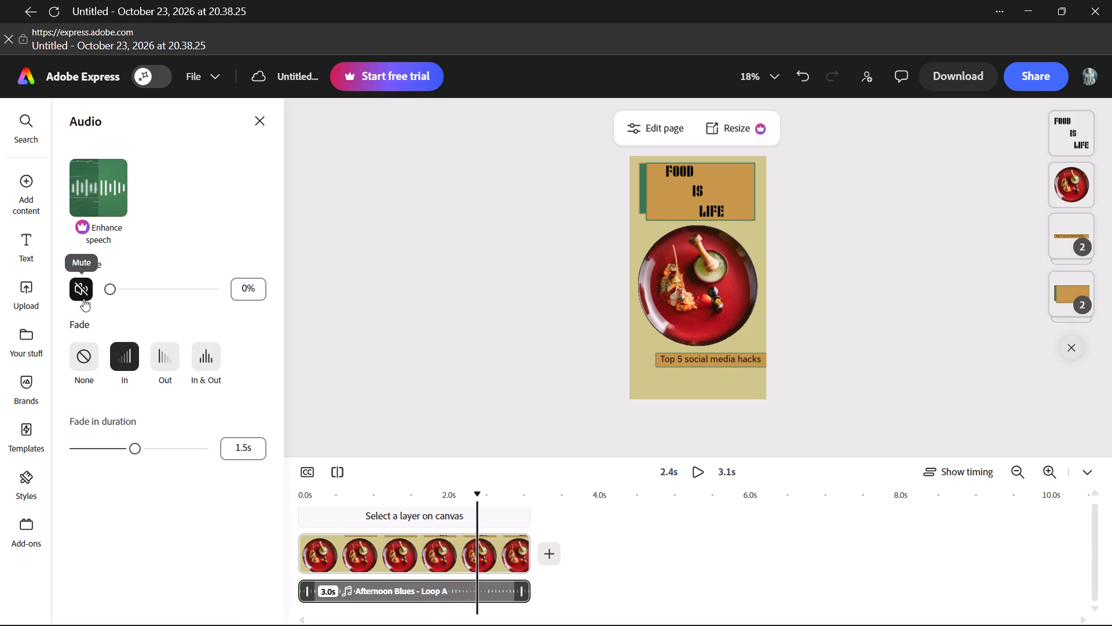
click(83, 299)
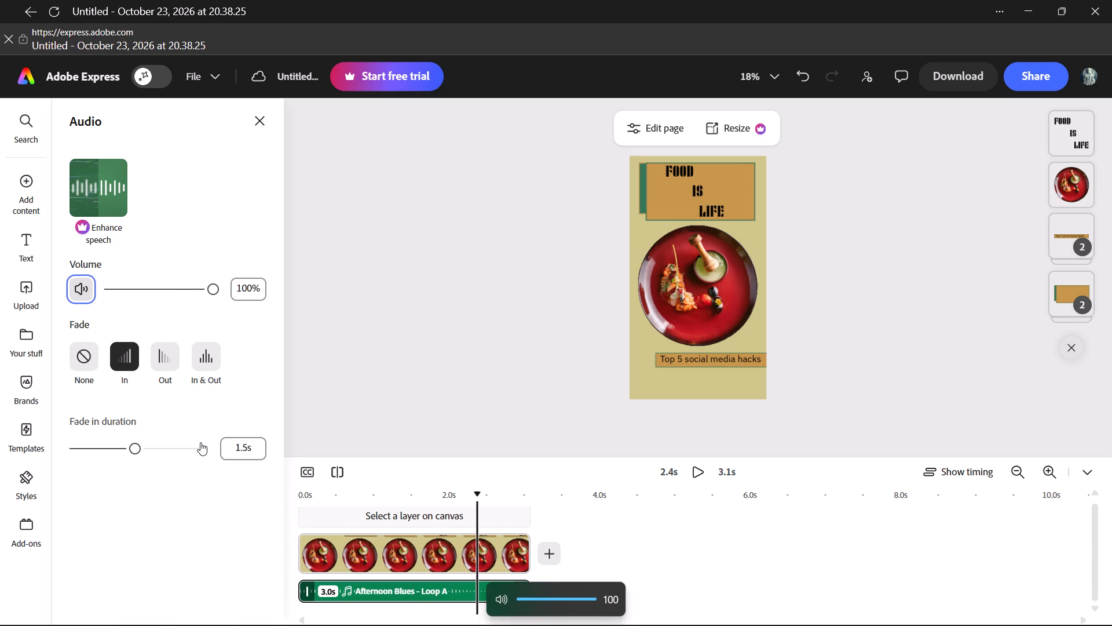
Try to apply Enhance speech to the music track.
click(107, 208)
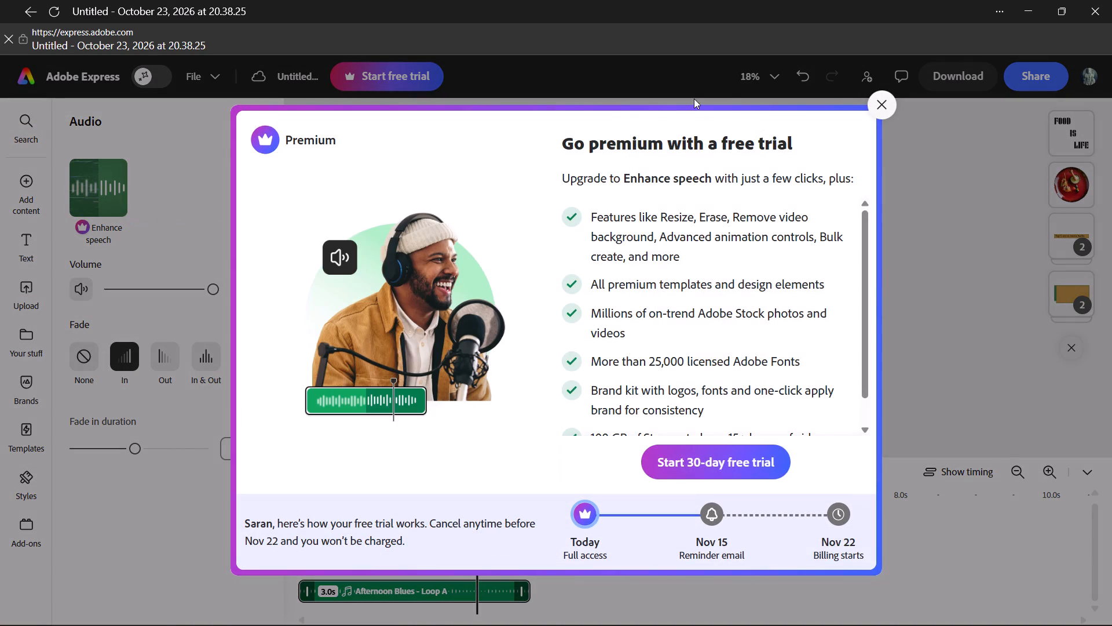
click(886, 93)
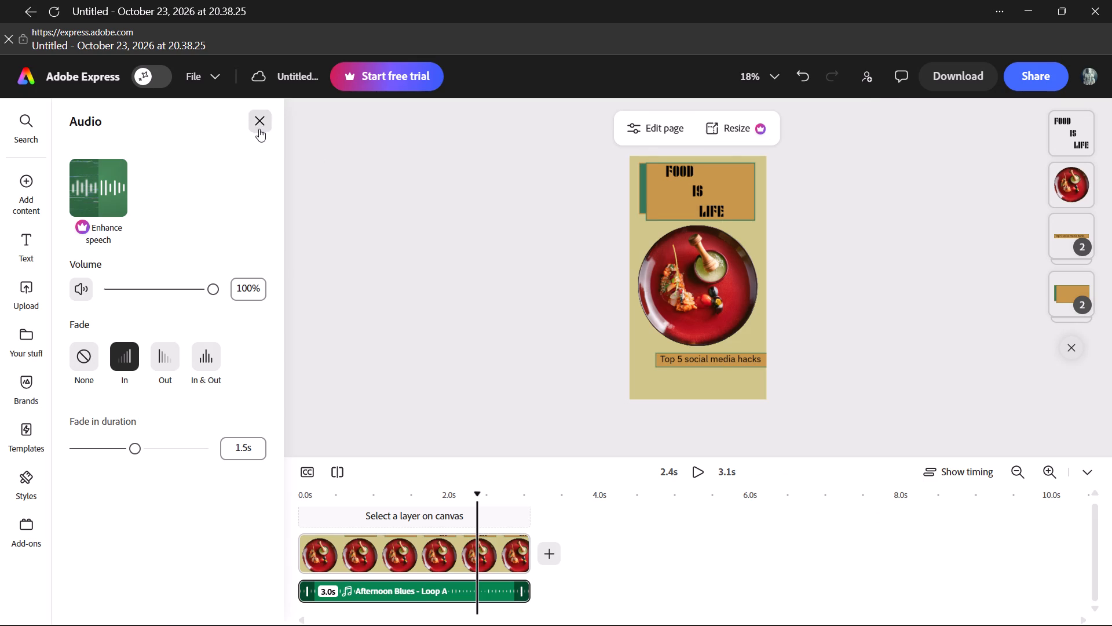
Play back the design's timeline to preview the animation together with the Afternoon Blues - Loop A music track.
click(259, 128)
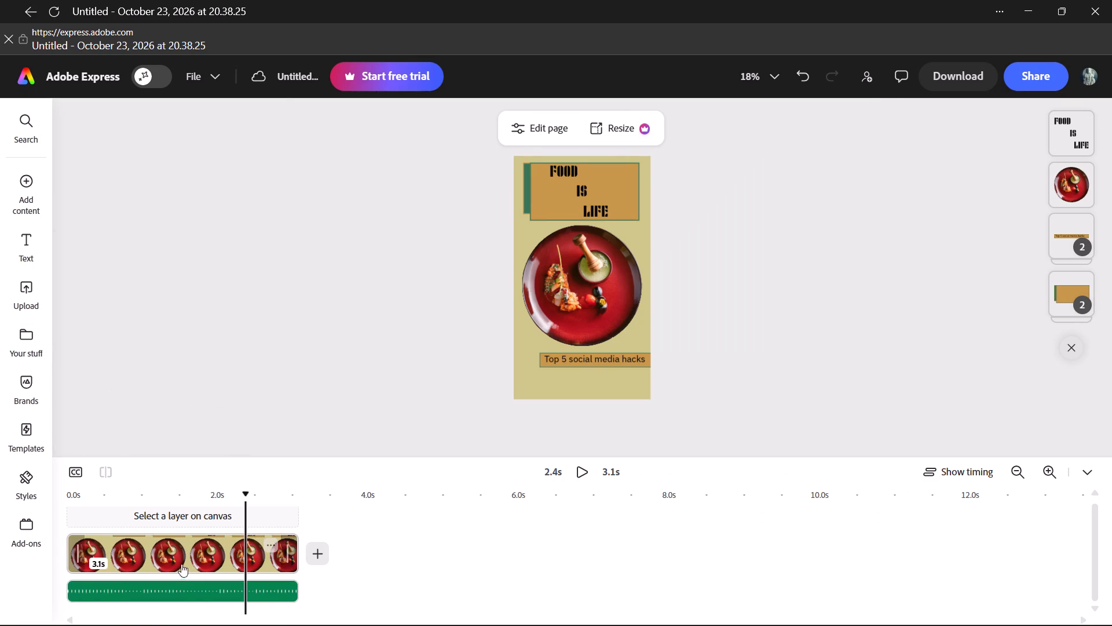
click(186, 591)
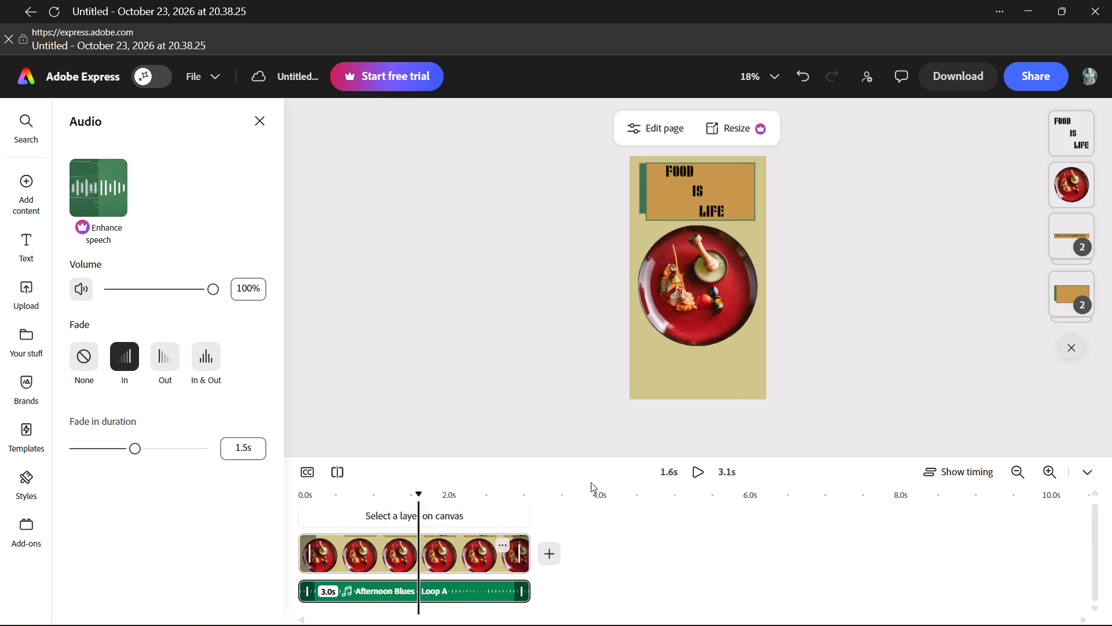
click(694, 469)
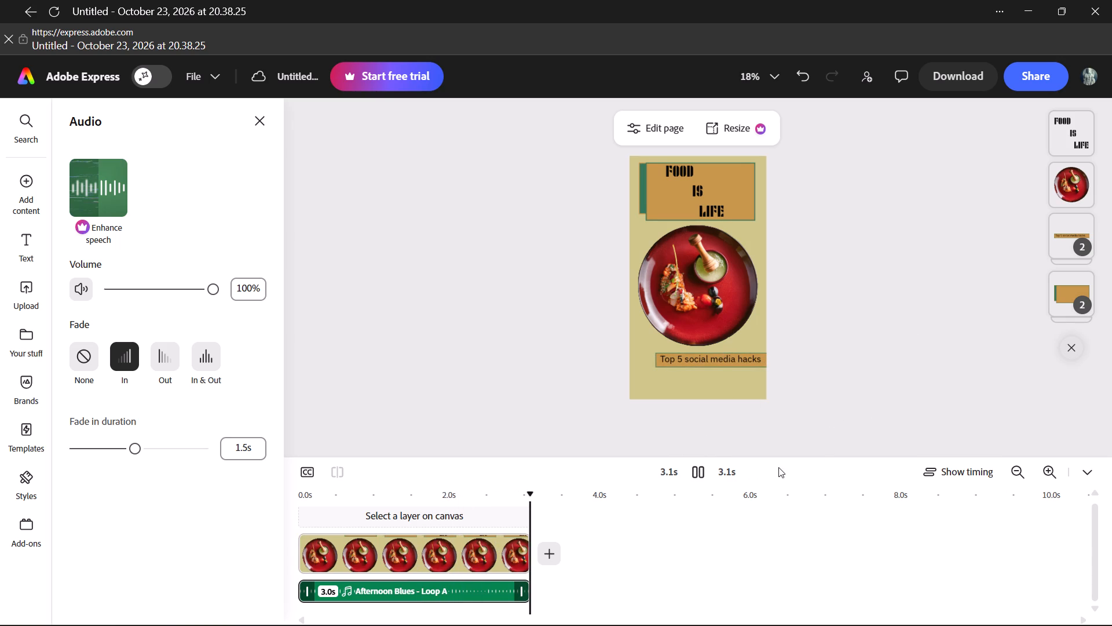
click(696, 479)
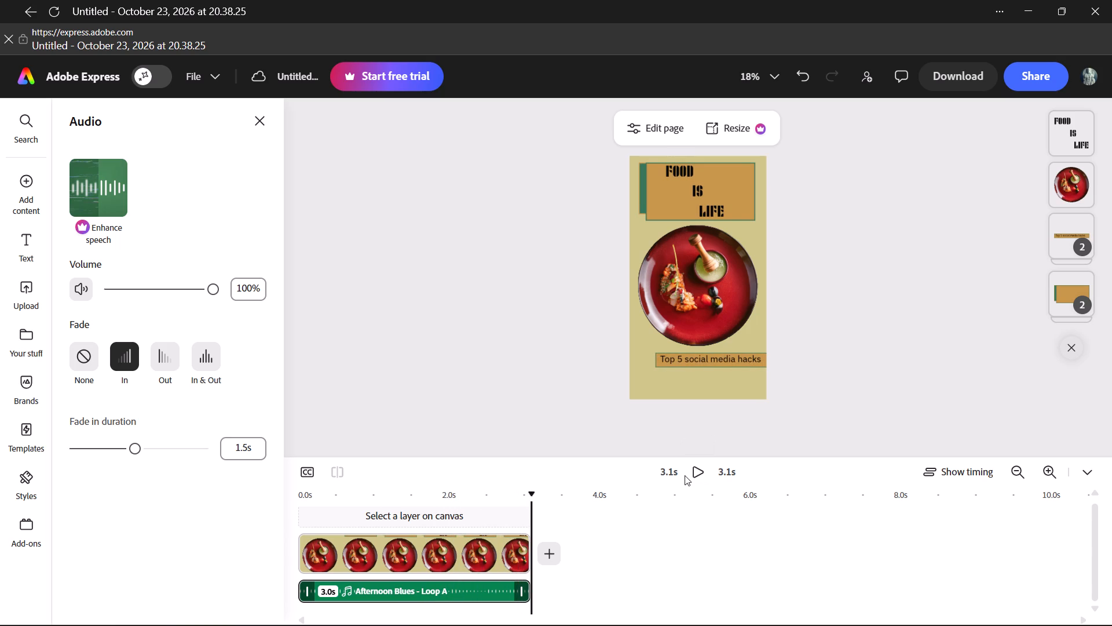
click(702, 472)
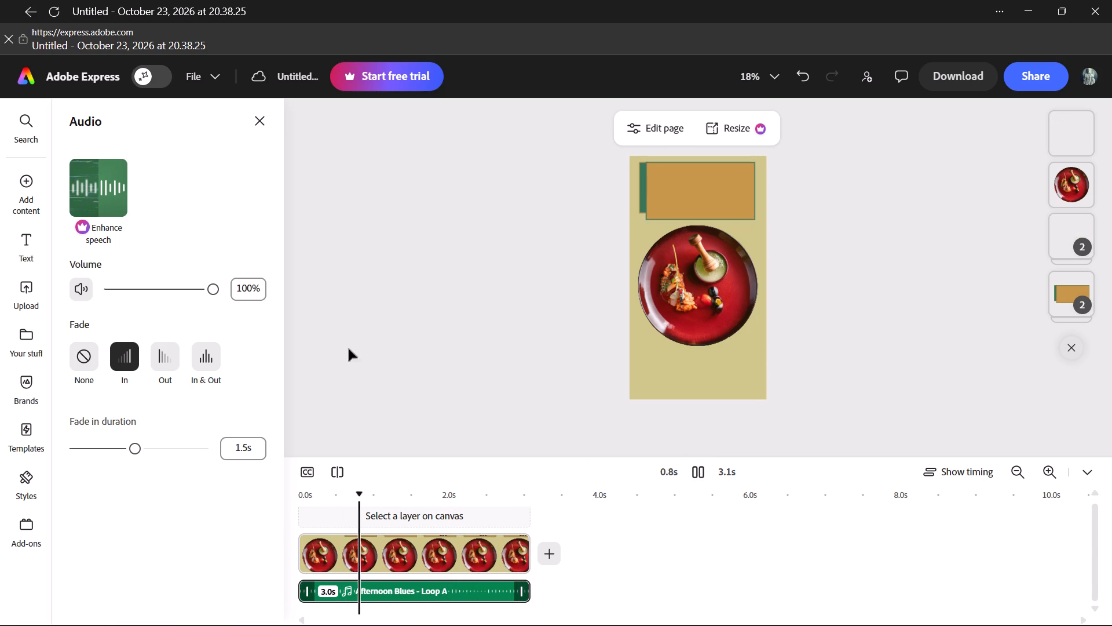
click(385, 594)
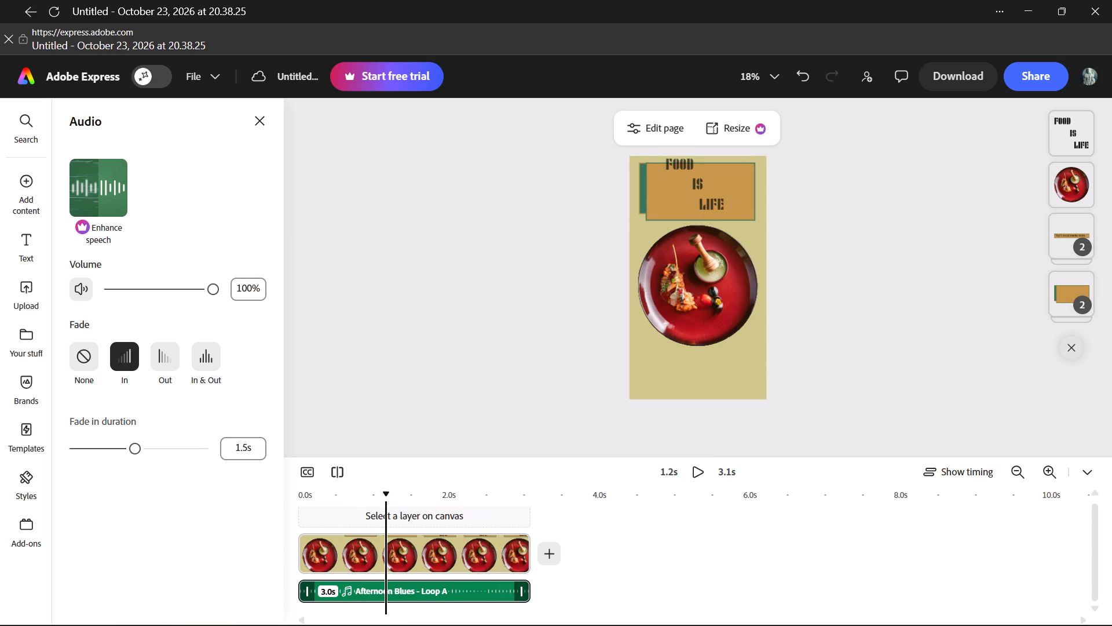
click(699, 470)
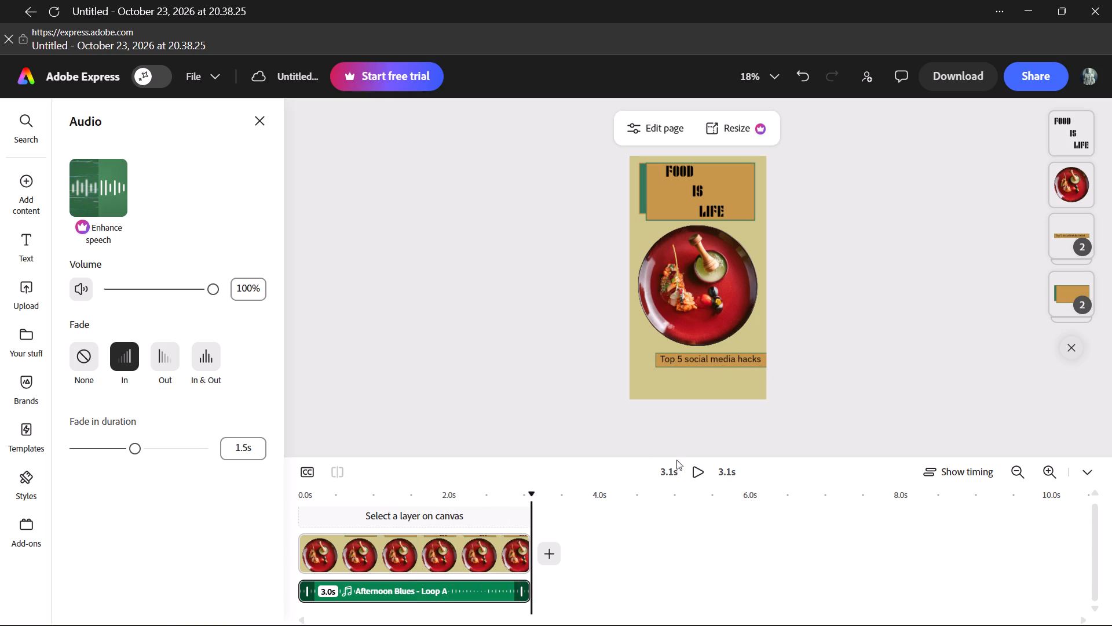
click(701, 472)
Apply the generative Balloon text effect, "Blue 3D rendered plastic smooth balloon", to the FOOD IS LIFE title.
click(703, 188)
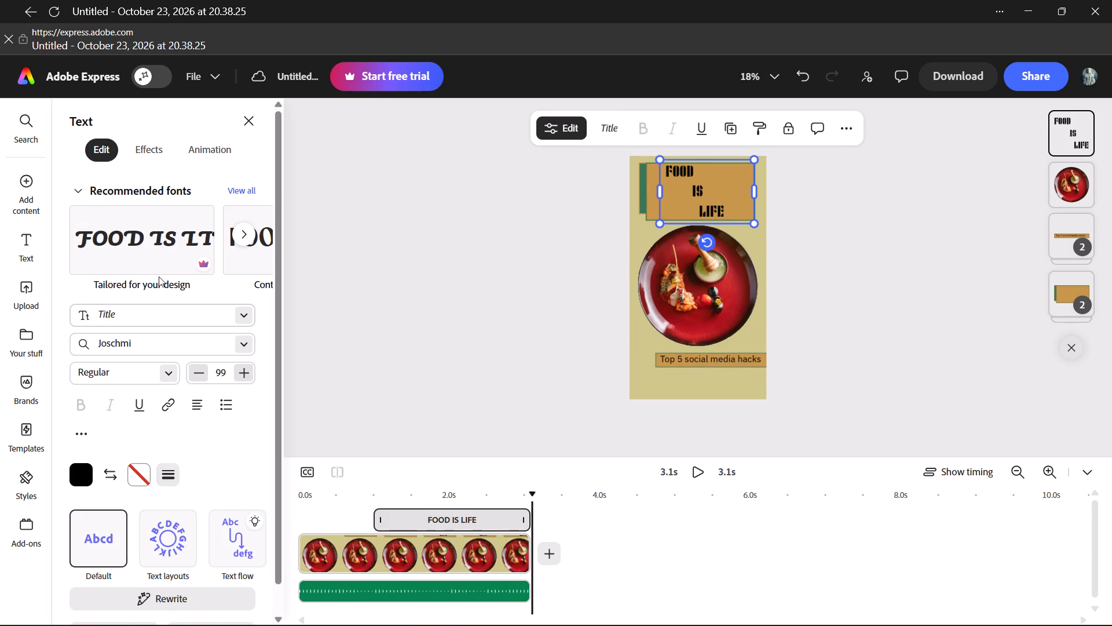
click(152, 158)
click(170, 232)
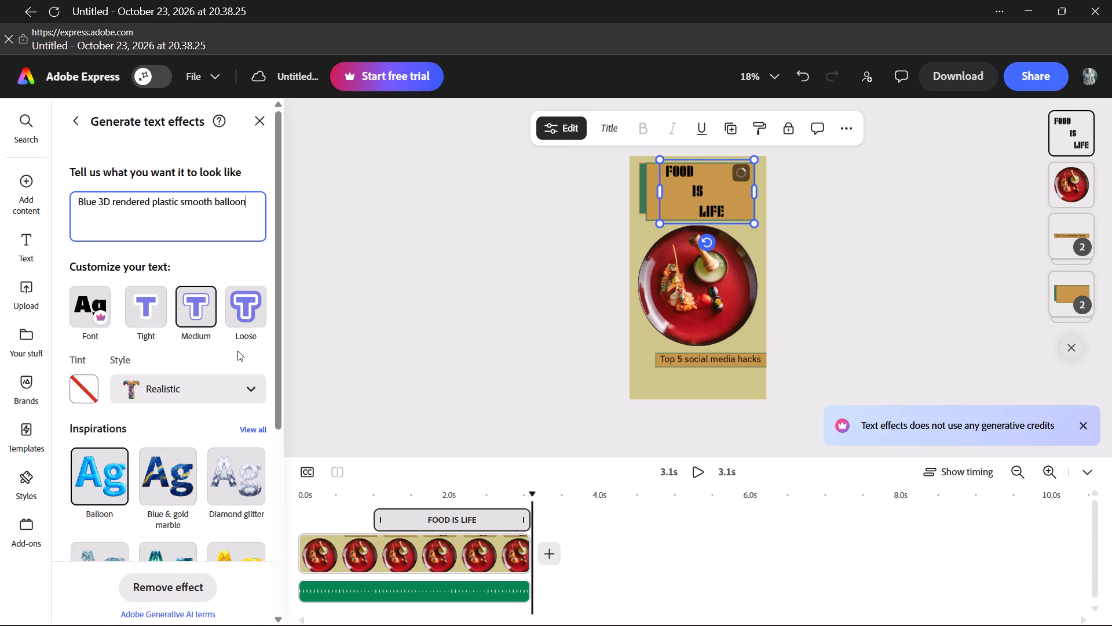
scroll(189, 472, down, 2)
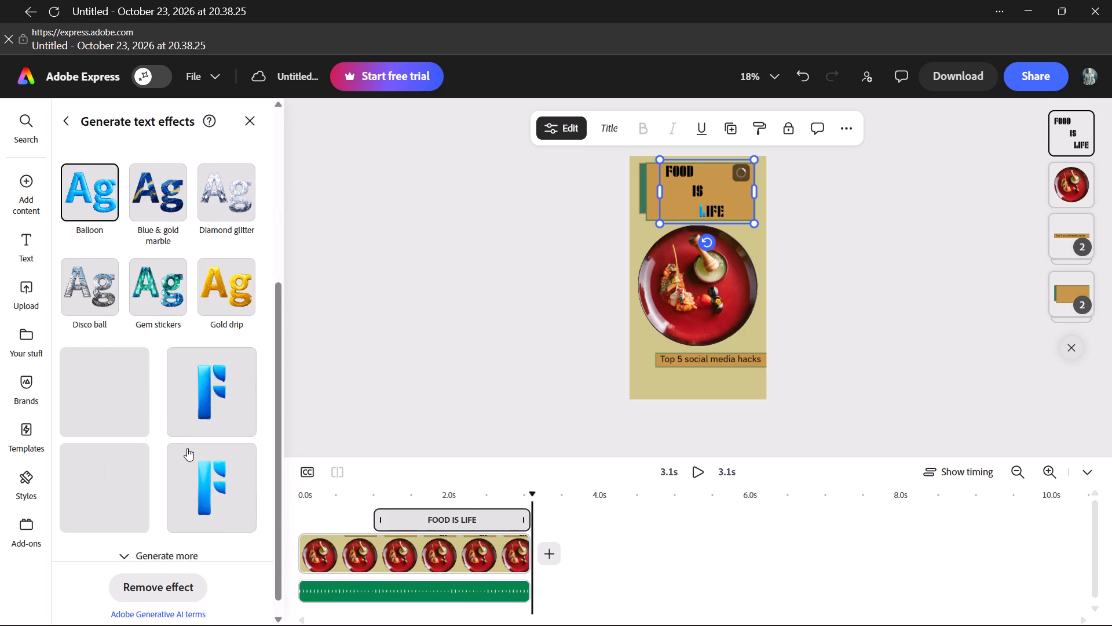
Examine the full collection of generative text effects for the title, including the Reflective, Natural and Painting categories.
scroll(178, 347, up, 1)
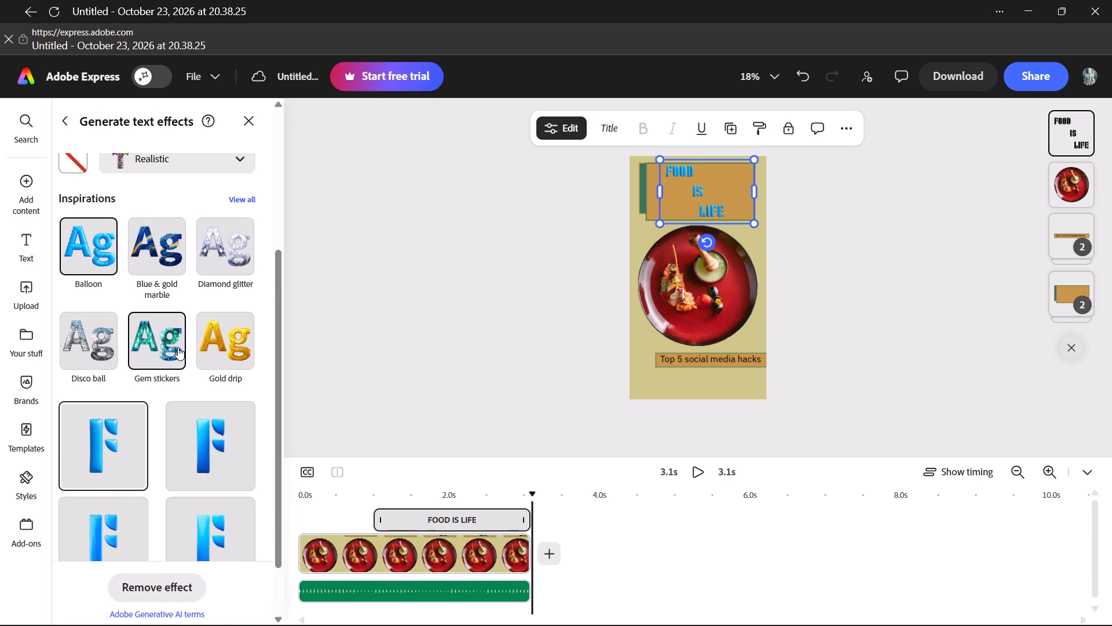
click(246, 197)
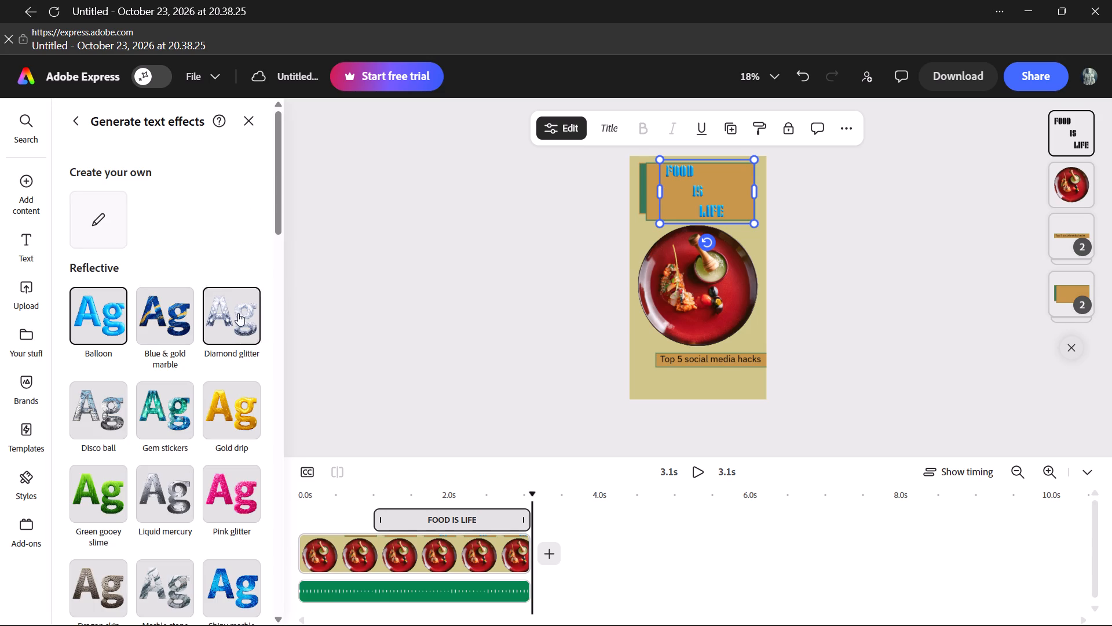
scroll(229, 445, down, 2)
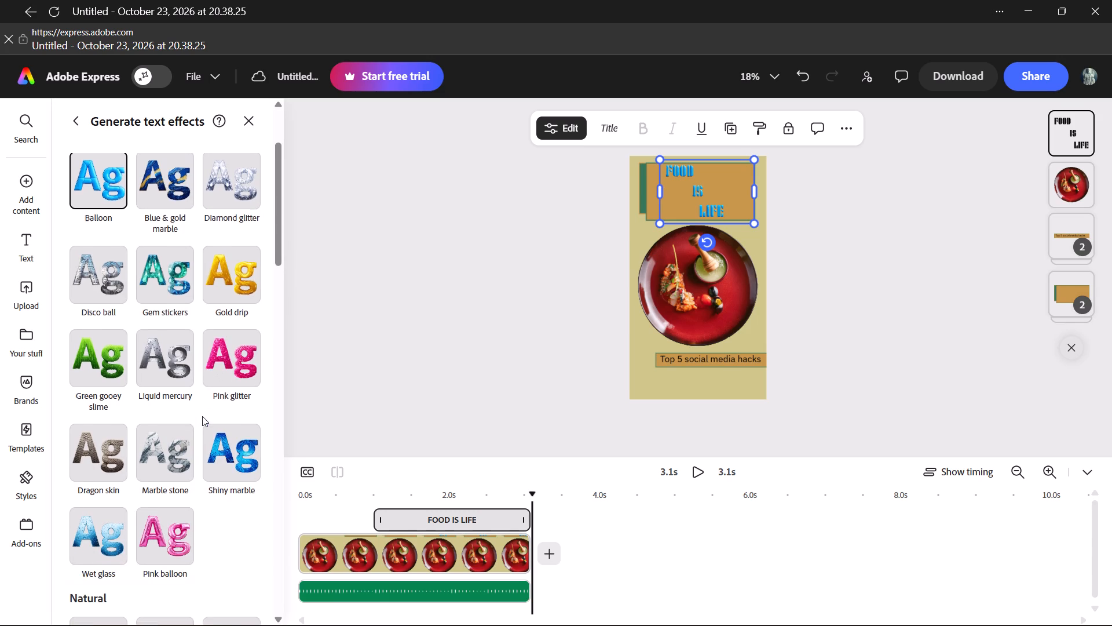
scroll(202, 416, down, 4)
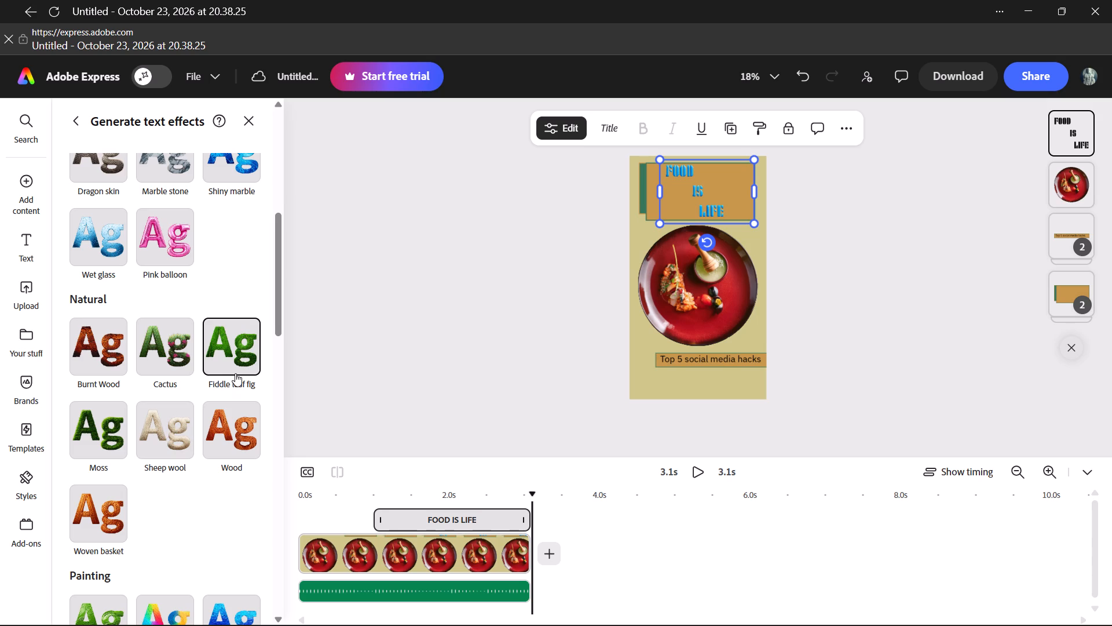
scroll(176, 384, down, 2)
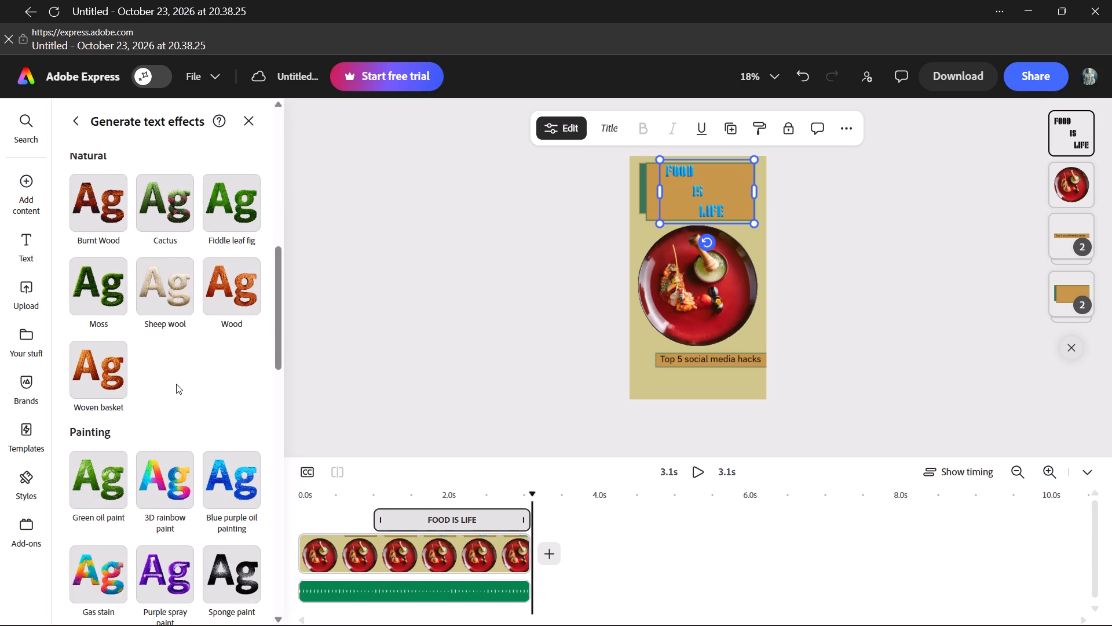
Apply the generative Fiddle leaf fig text effect from the Natural category to the FOOD IS LIFE title.
scroll(176, 384, up, 1)
click(225, 289)
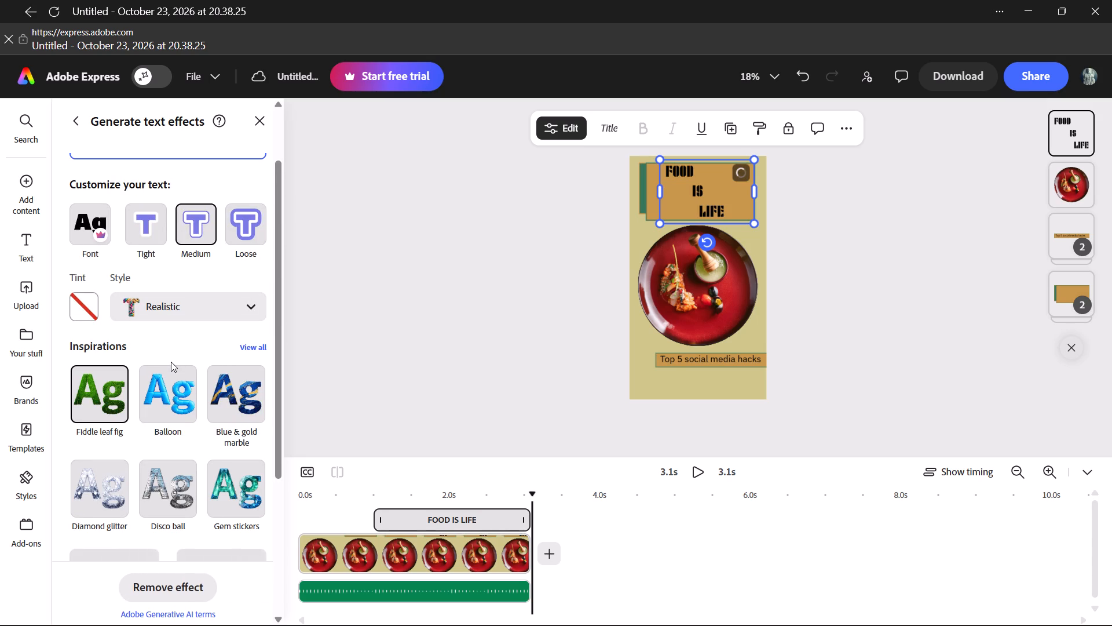
Examine the full collection of generative text effects again, through the Reflective, Natural, Painting and Fabric categories.
click(262, 343)
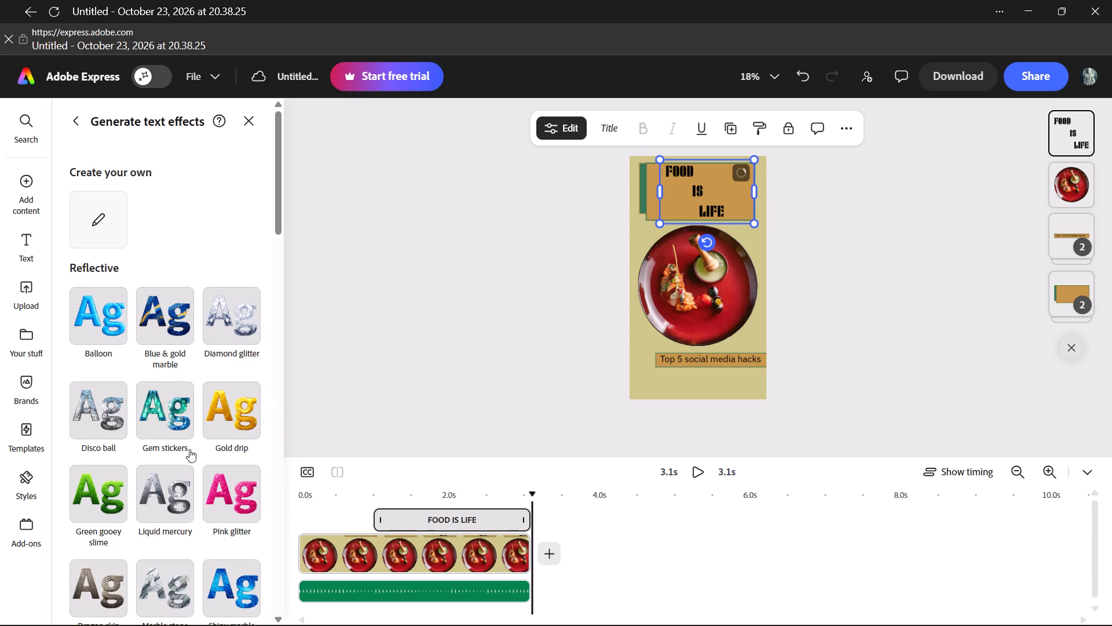
scroll(189, 449, down, 6)
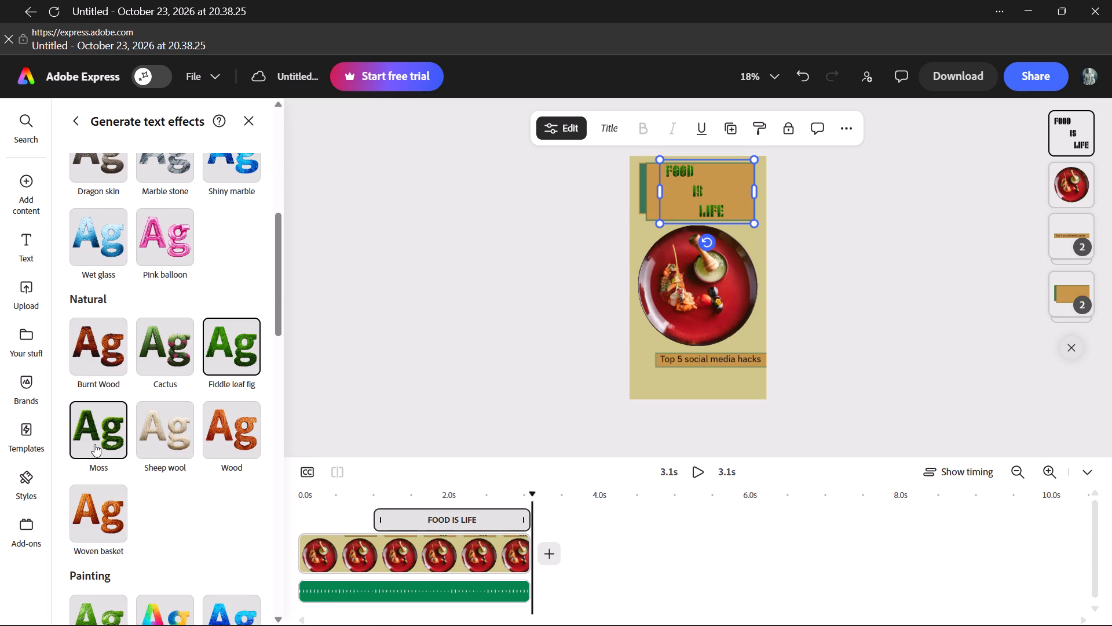
scroll(119, 439, down, 4)
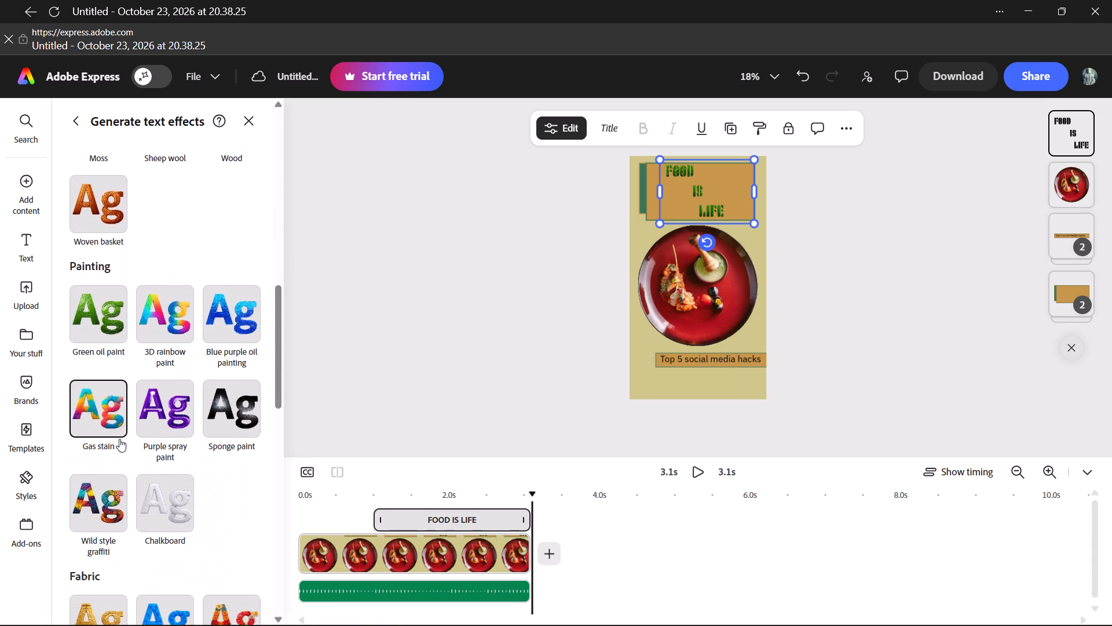
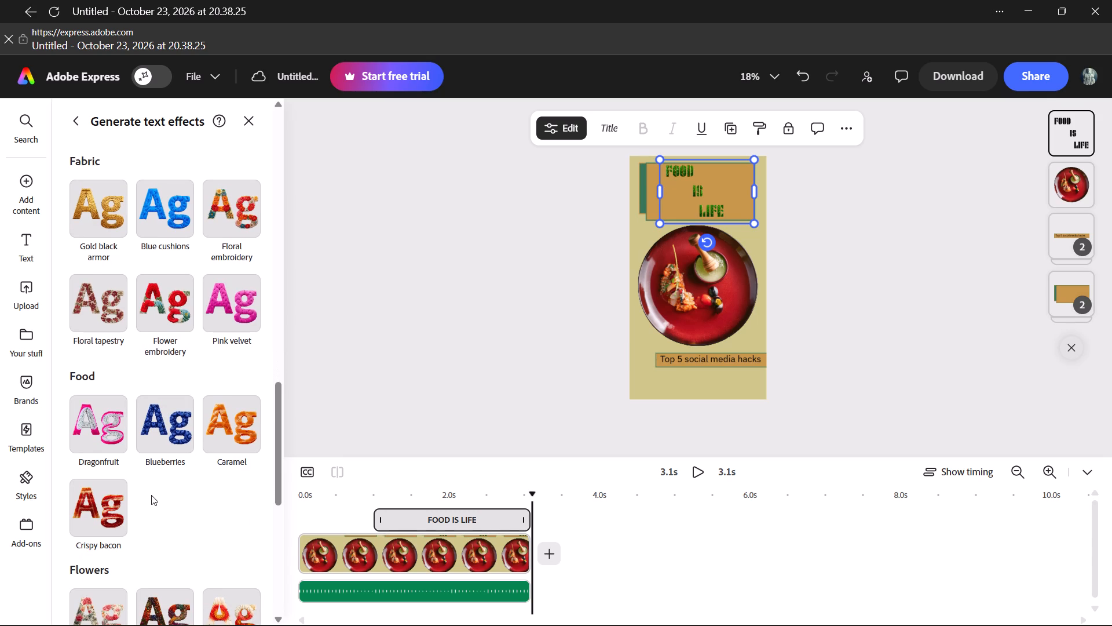
scroll(152, 495, down, 1)
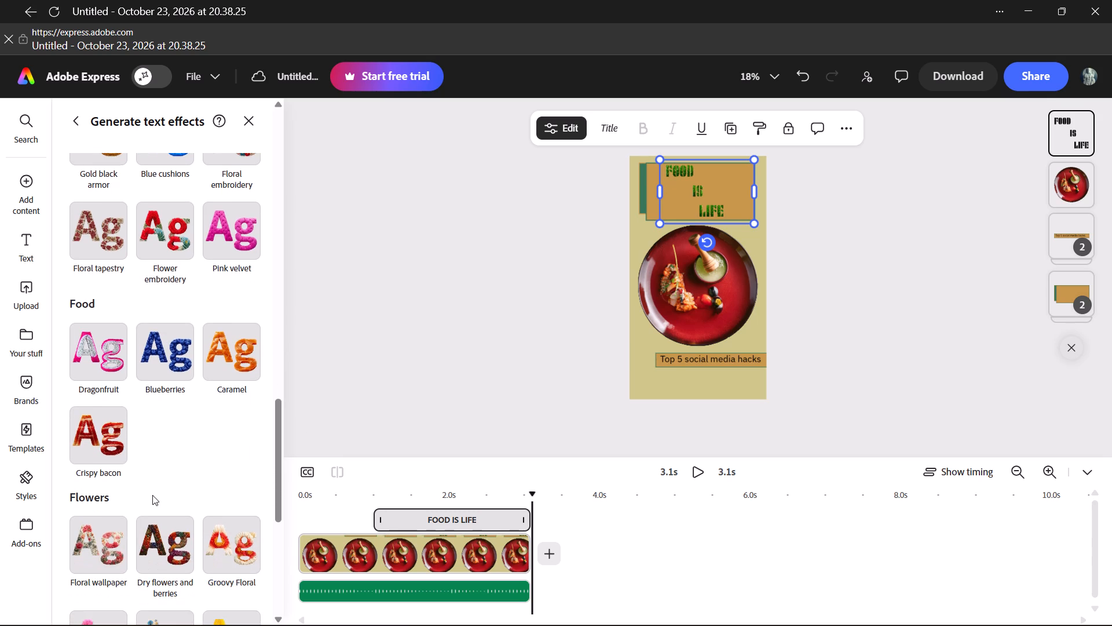
click(115, 459)
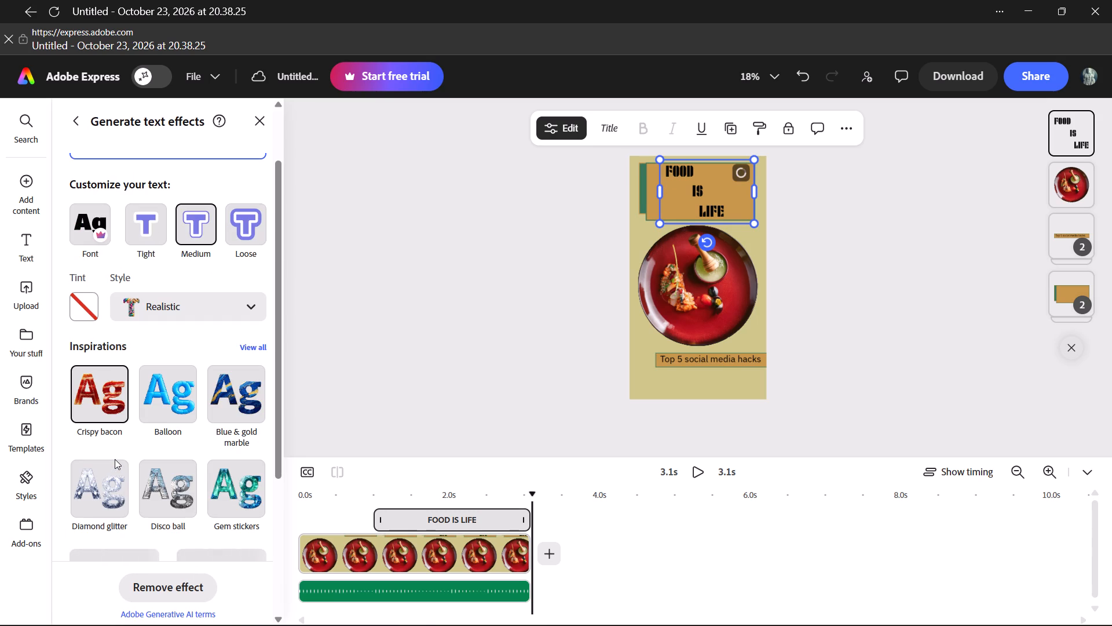
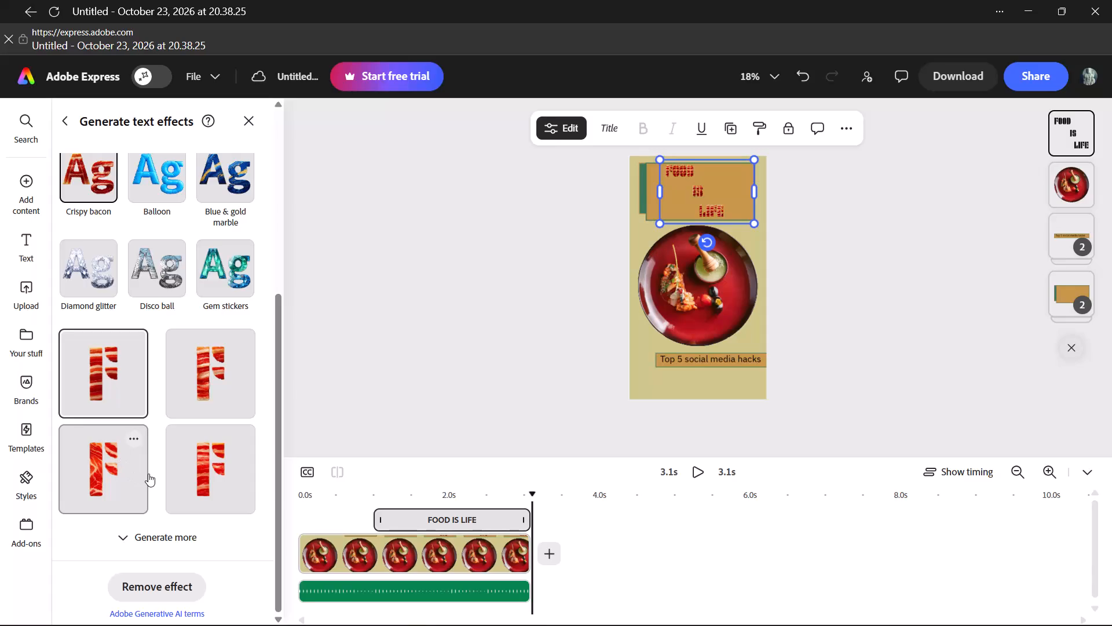
Apply the generative Crumpled paper text effect from the Arts and crafts category to the FOOD IS LIFE title.
scroll(148, 474, down, 4)
scroll(167, 487, up, 2)
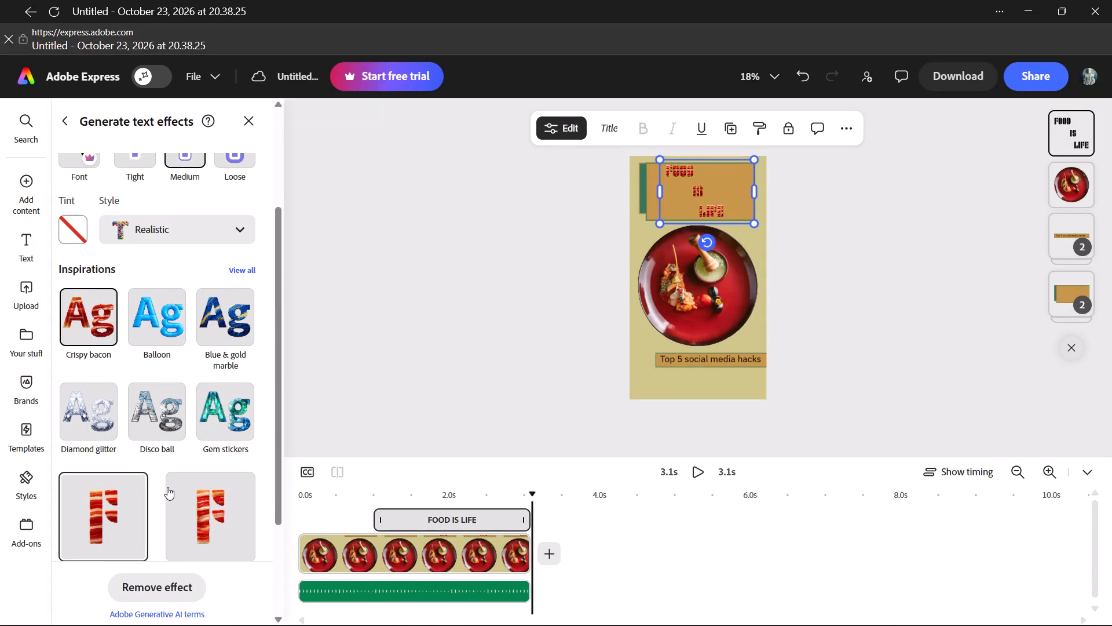
click(241, 272)
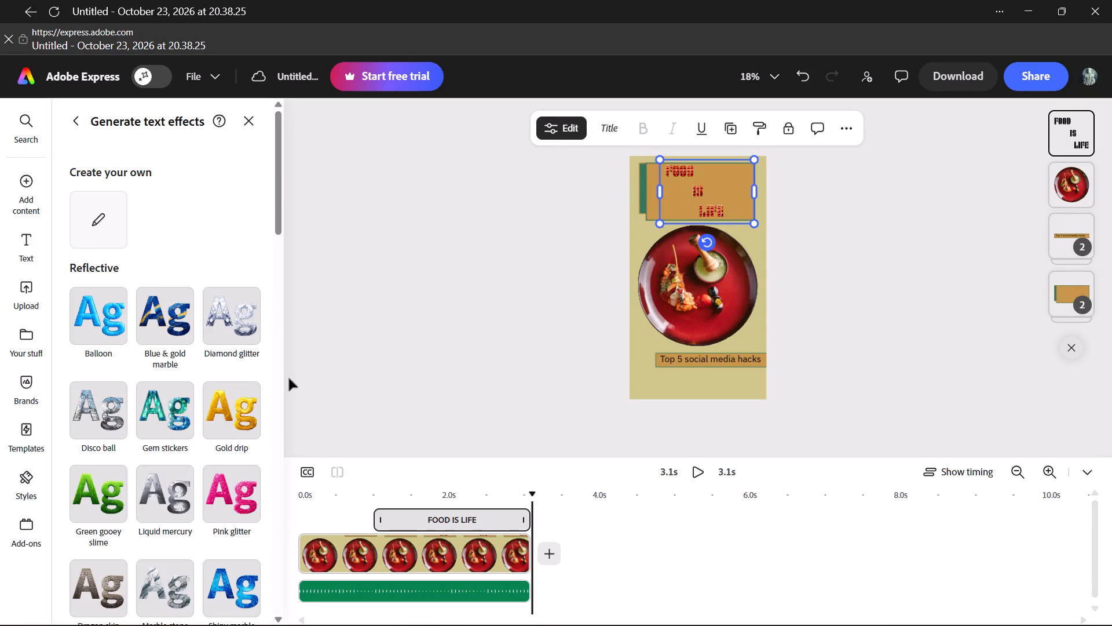
scroll(204, 456, down, 20)
scroll(204, 456, down, 11)
scroll(204, 456, up, 1)
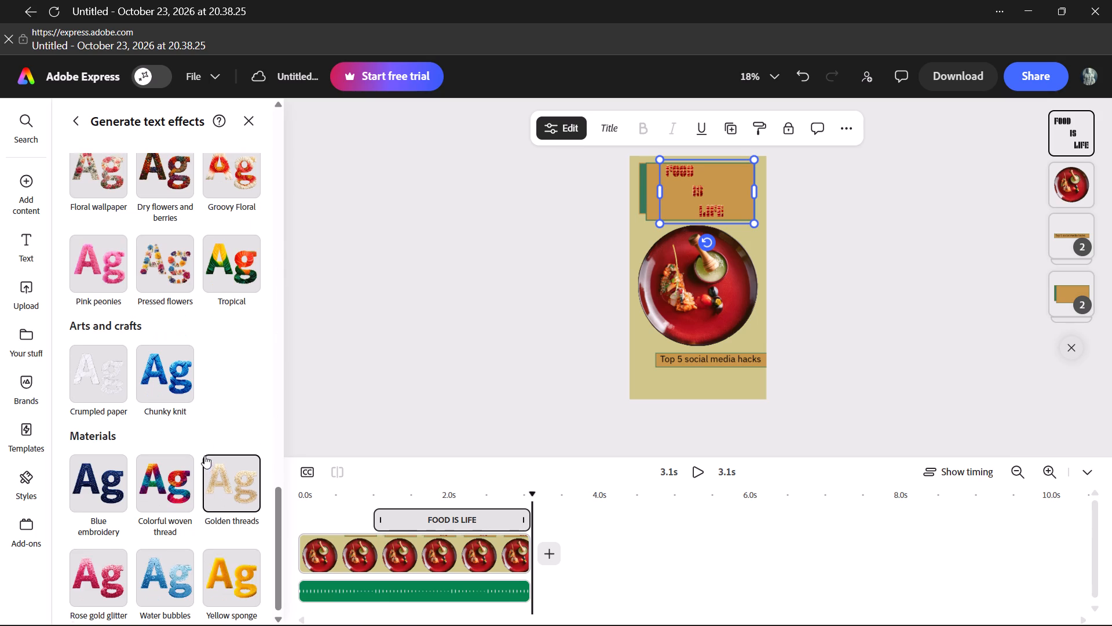
scroll(204, 456, up, 1)
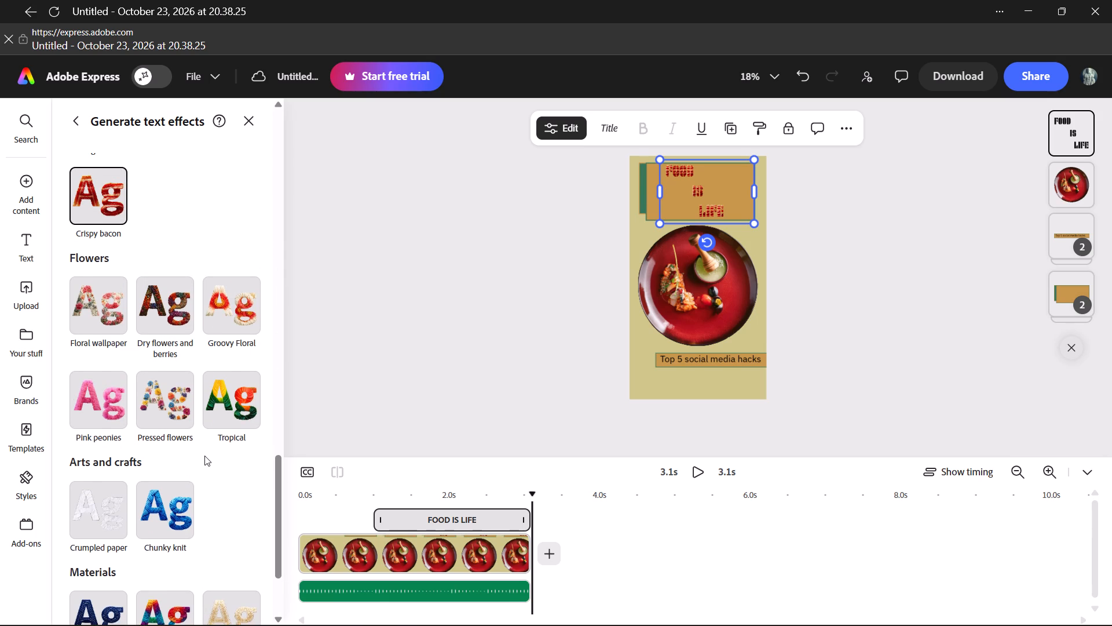
click(125, 529)
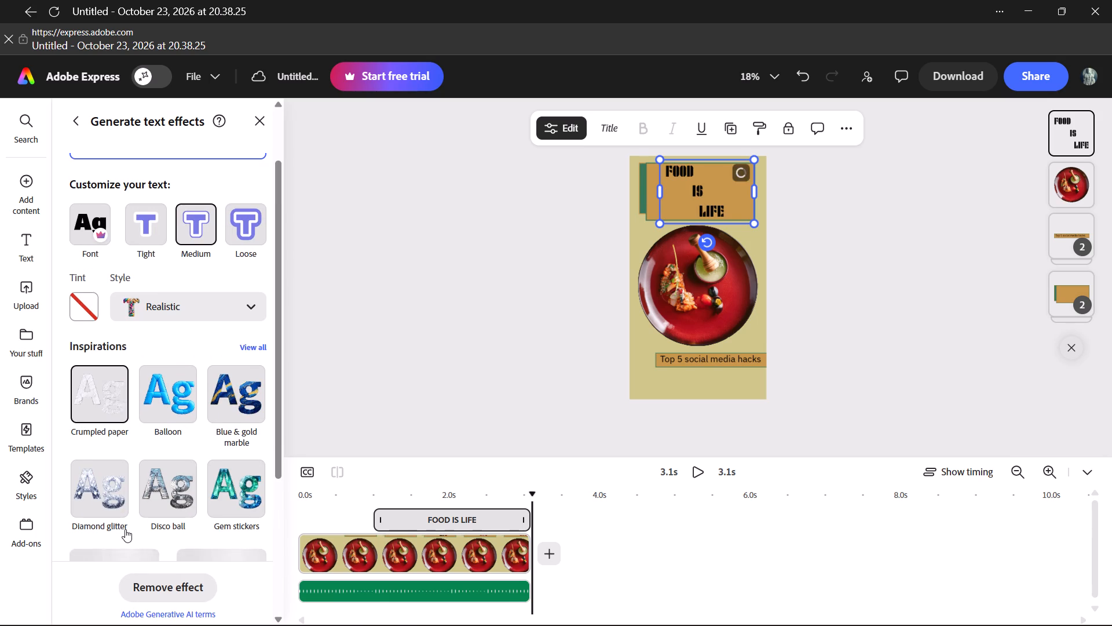
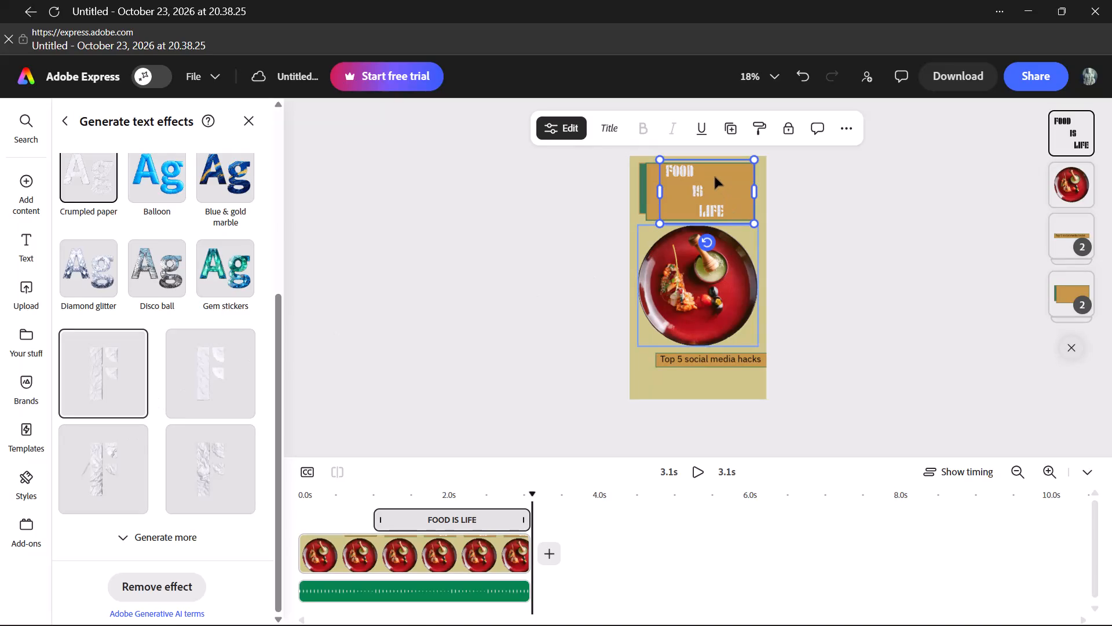
Tighten the staggered FOOD IS LIFE title by removing one leading space before IS and one before LIFE.
click(712, 177)
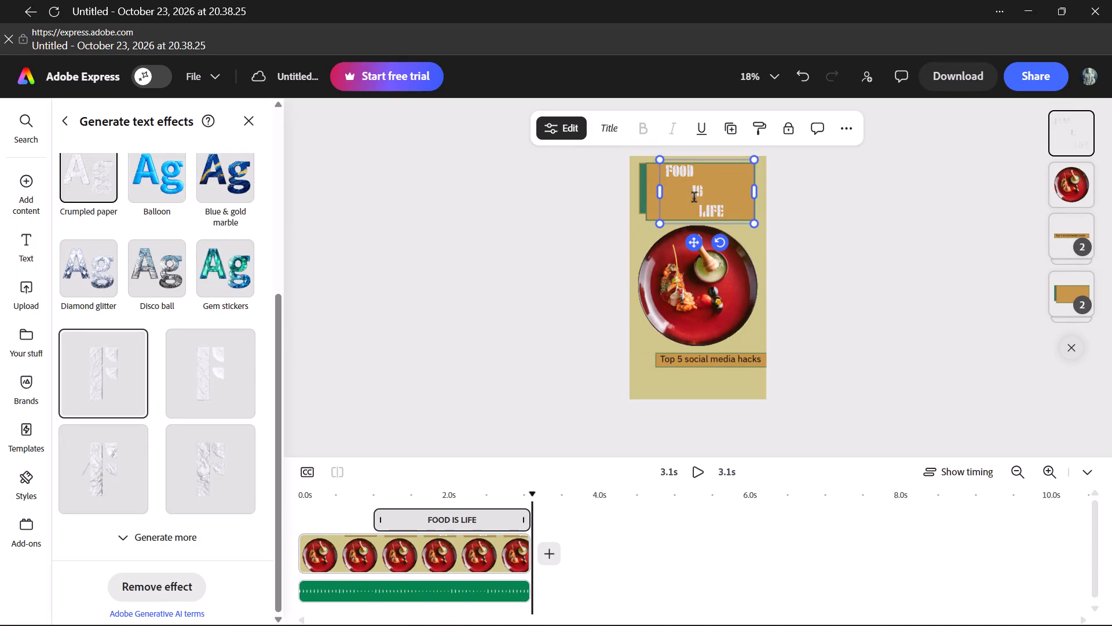
click(693, 193)
key(BackSpace)
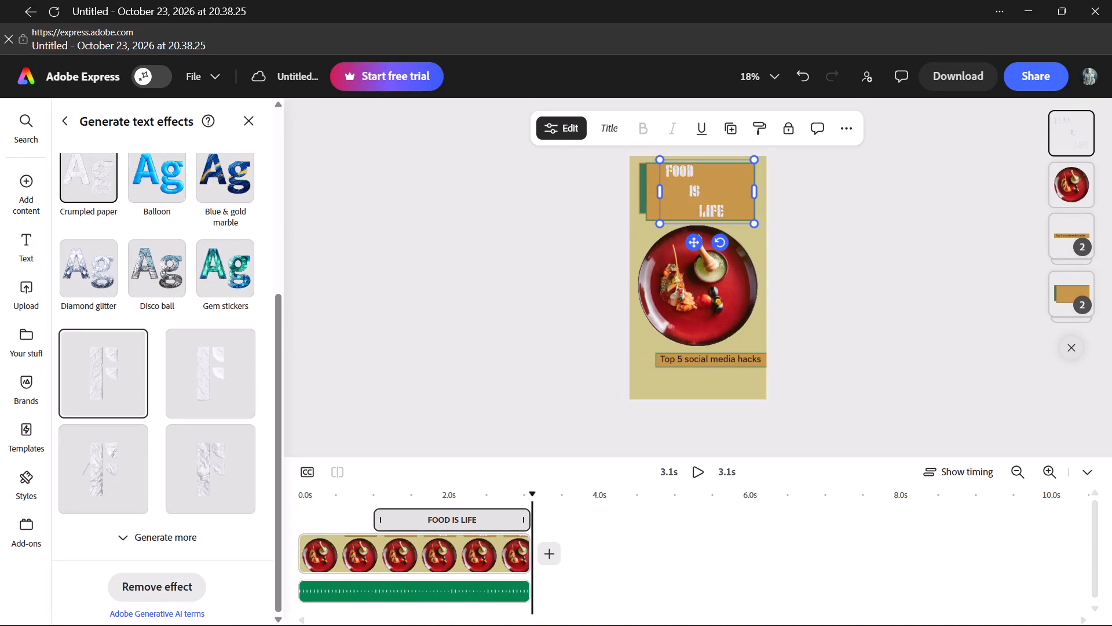
key(Down)
key(Right)
key(Right)
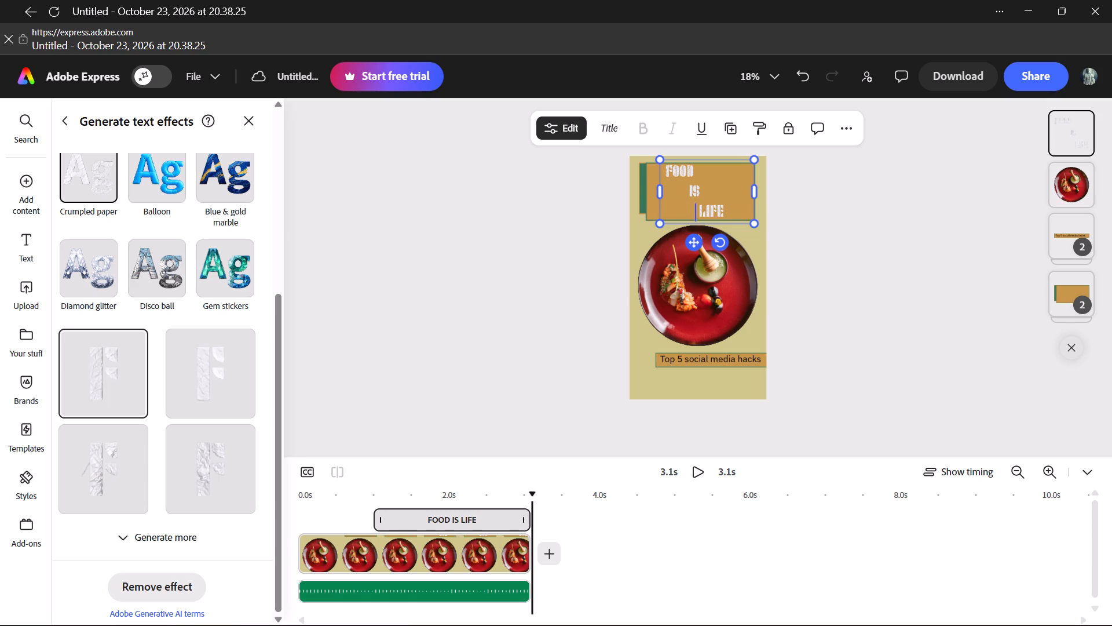
key(BackSpace)
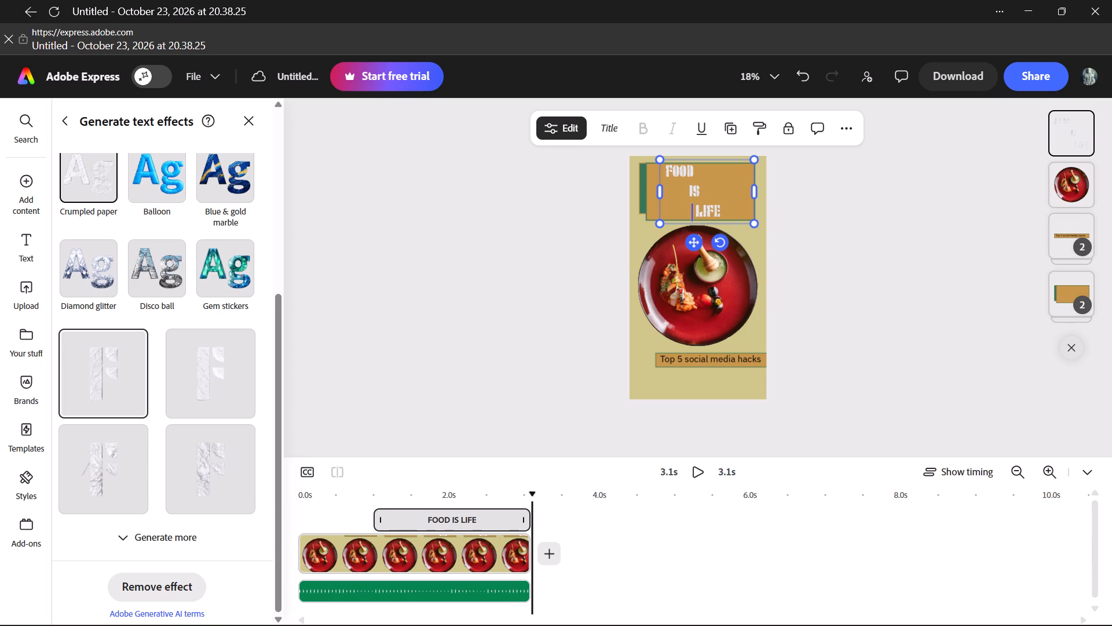
click(806, 221)
click(690, 195)
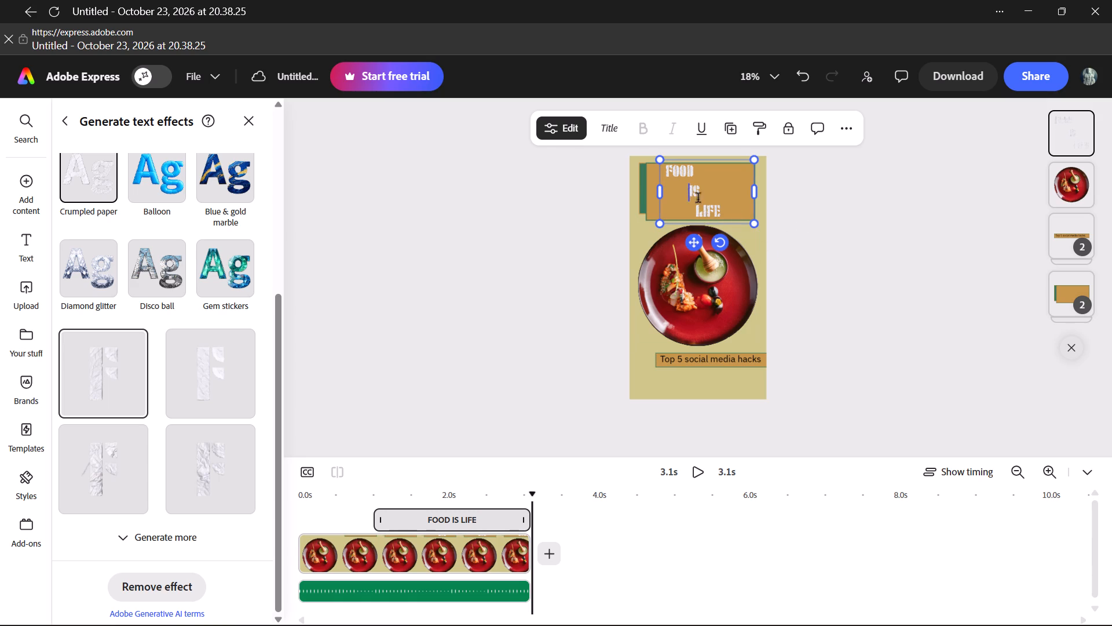
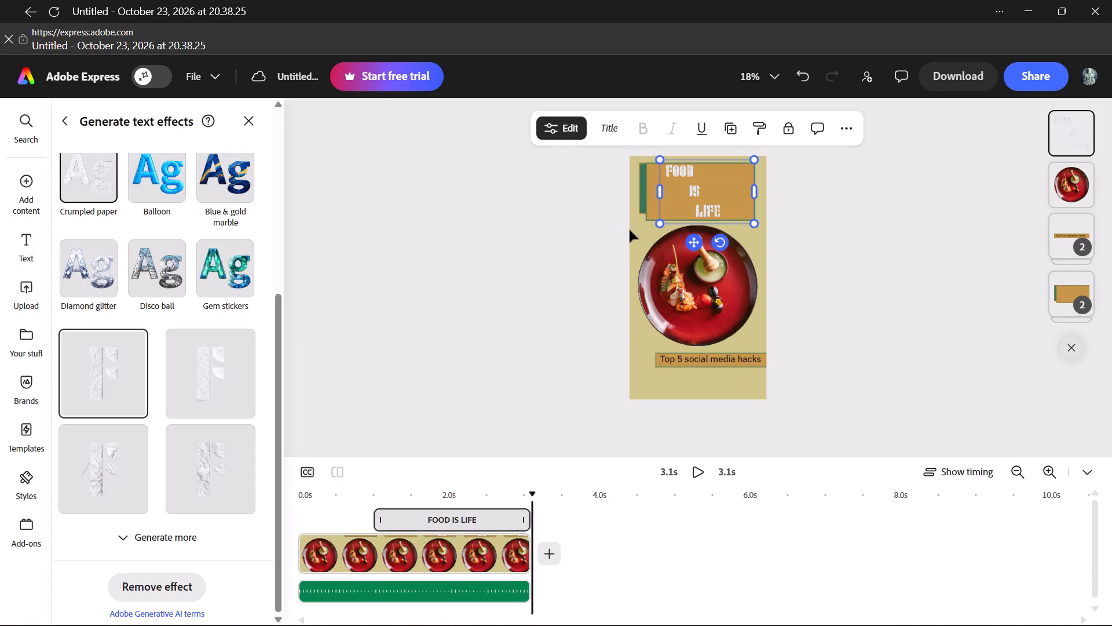
Play the animated design to preview the restyled FOOD IS LIFE title.
click(696, 475)
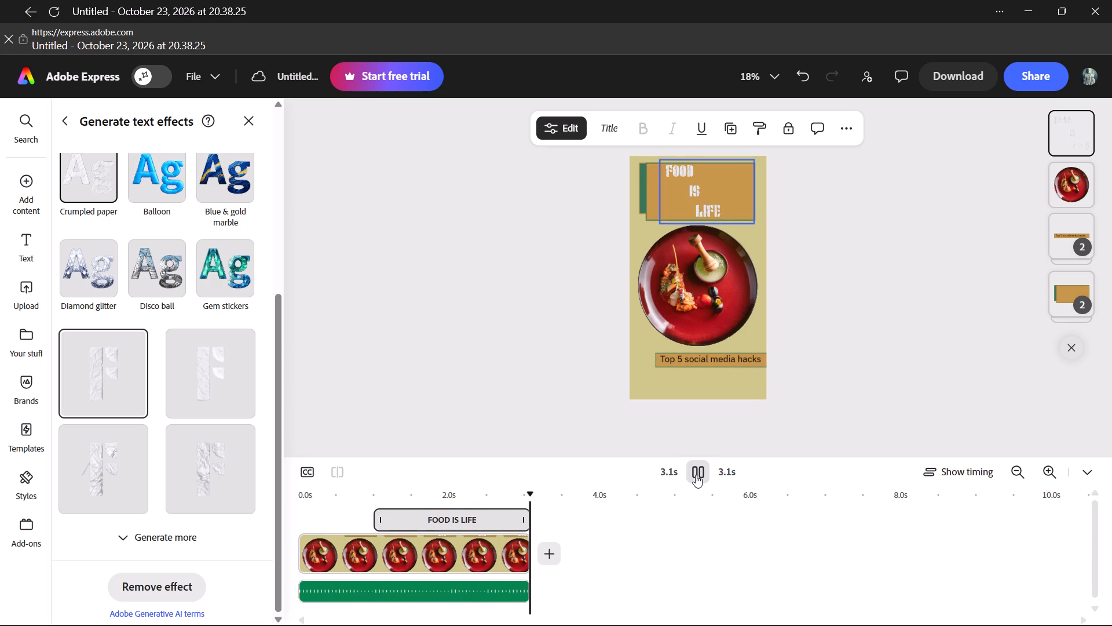
Clear the "Top 5 social media hacks" text from the caption strip below the plate image.
click(745, 358)
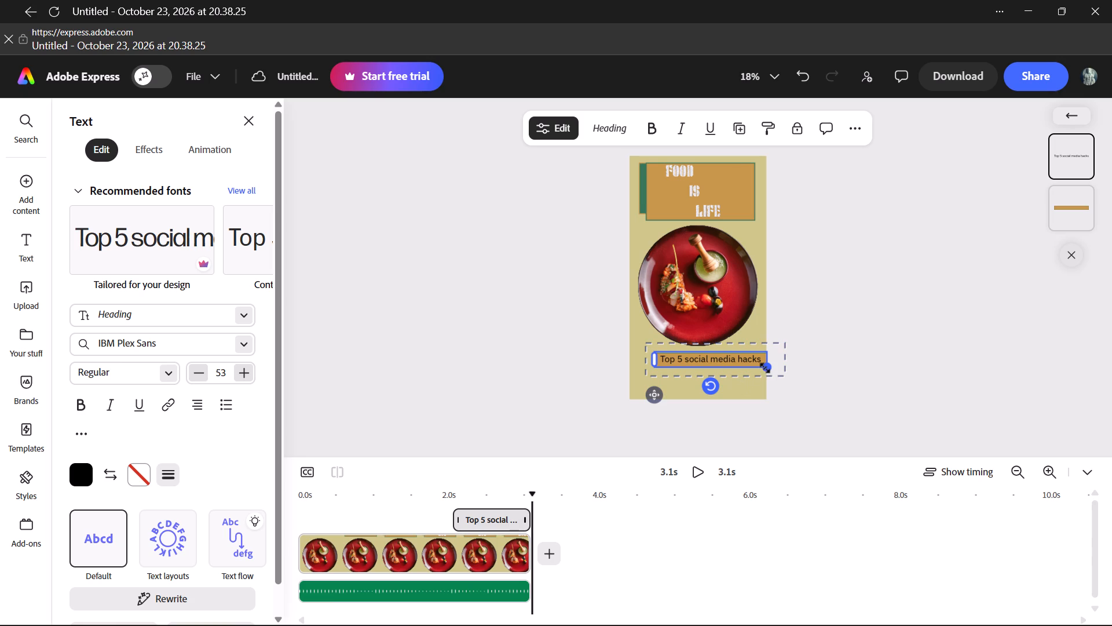
click(754, 359)
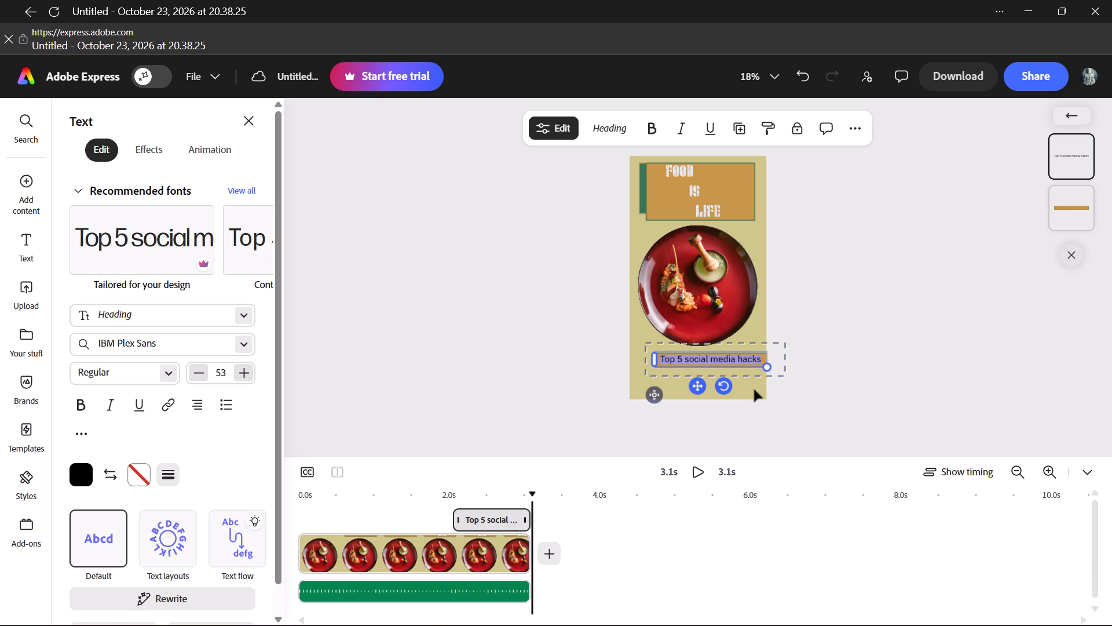
key(BackSpace)
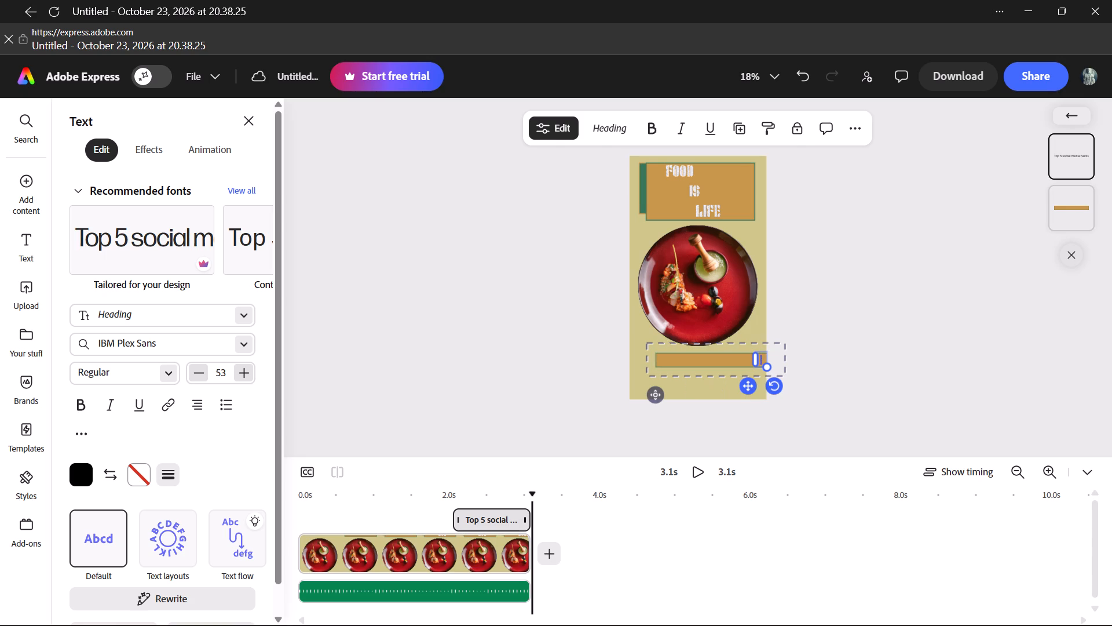
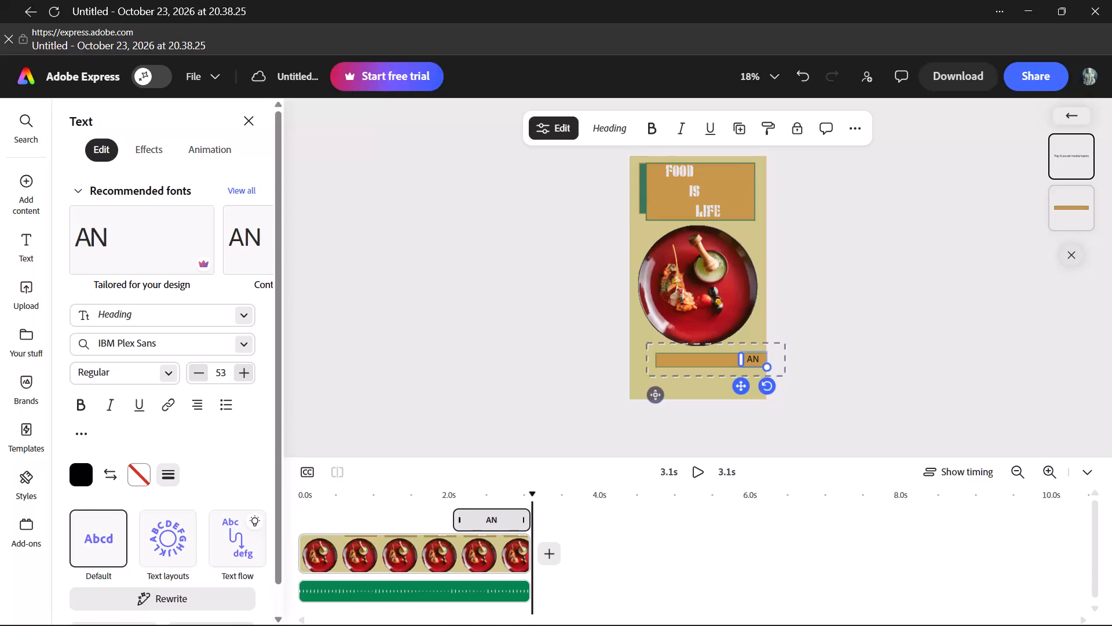
Complete the caption below the plate image so it reads AN INDIAN STREET FOOD and make it bold.
text(INDIAN)
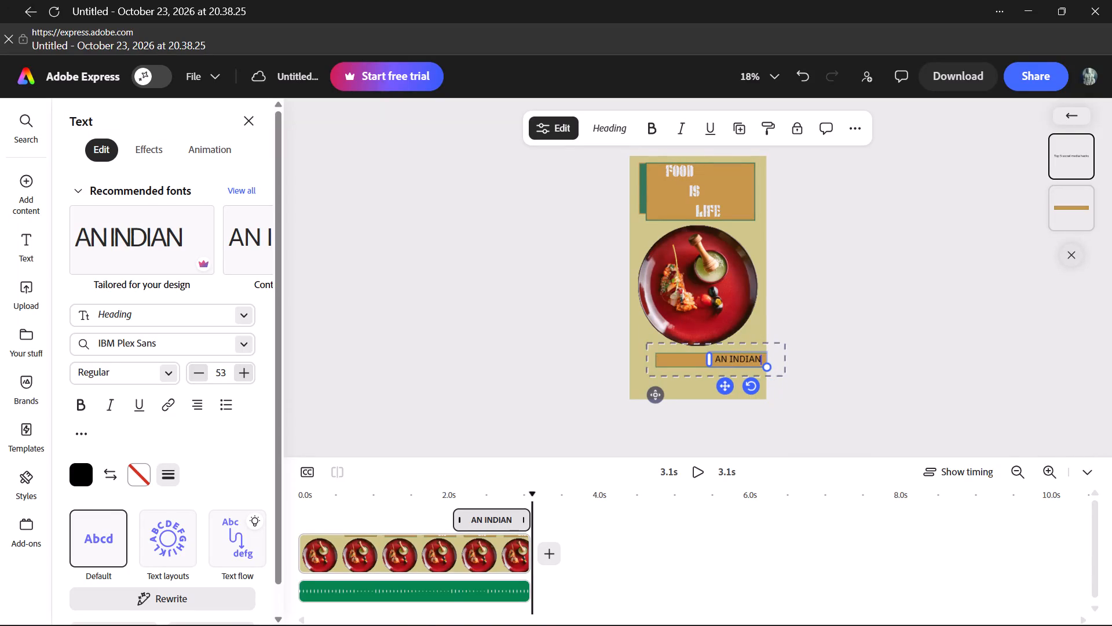
key(space)
text(STREET)
key(space)
text(FOOD)
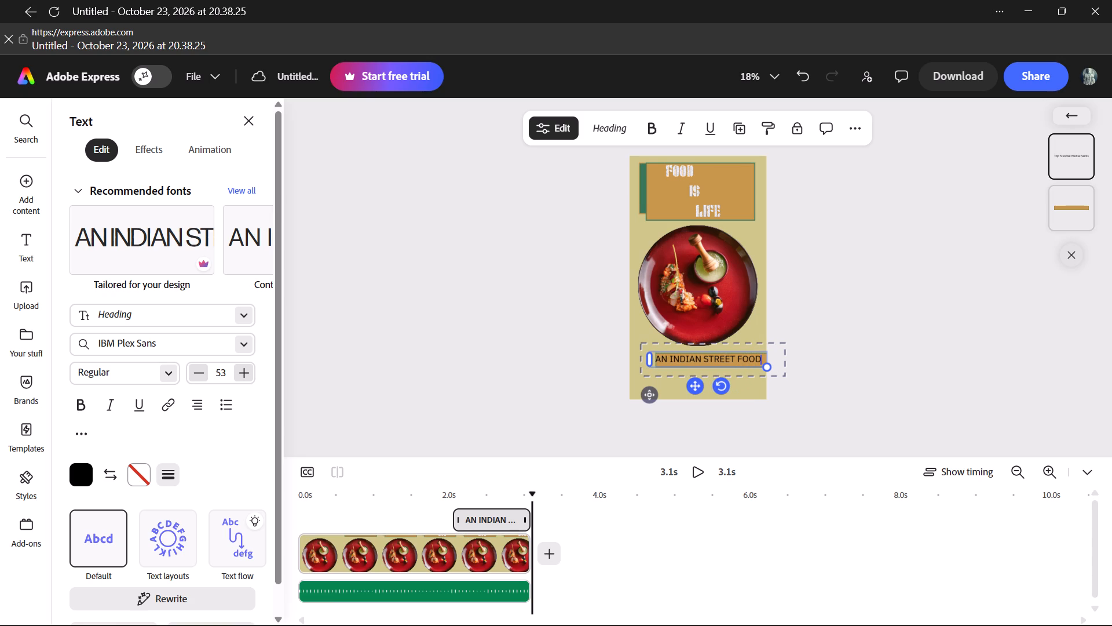
click(76, 401)
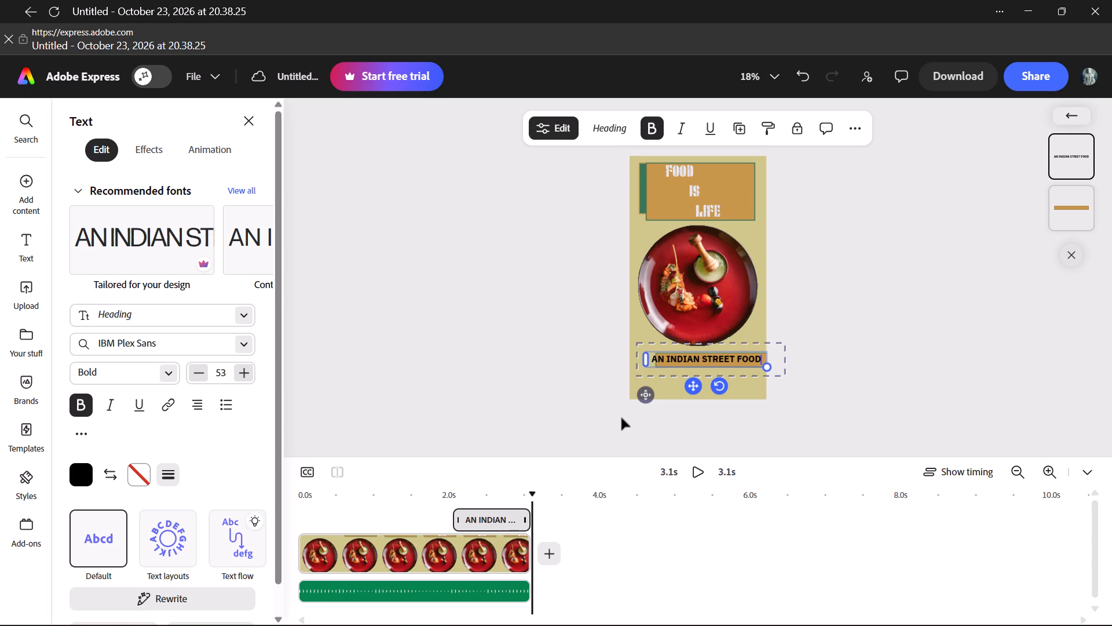
click(752, 369)
click(747, 387)
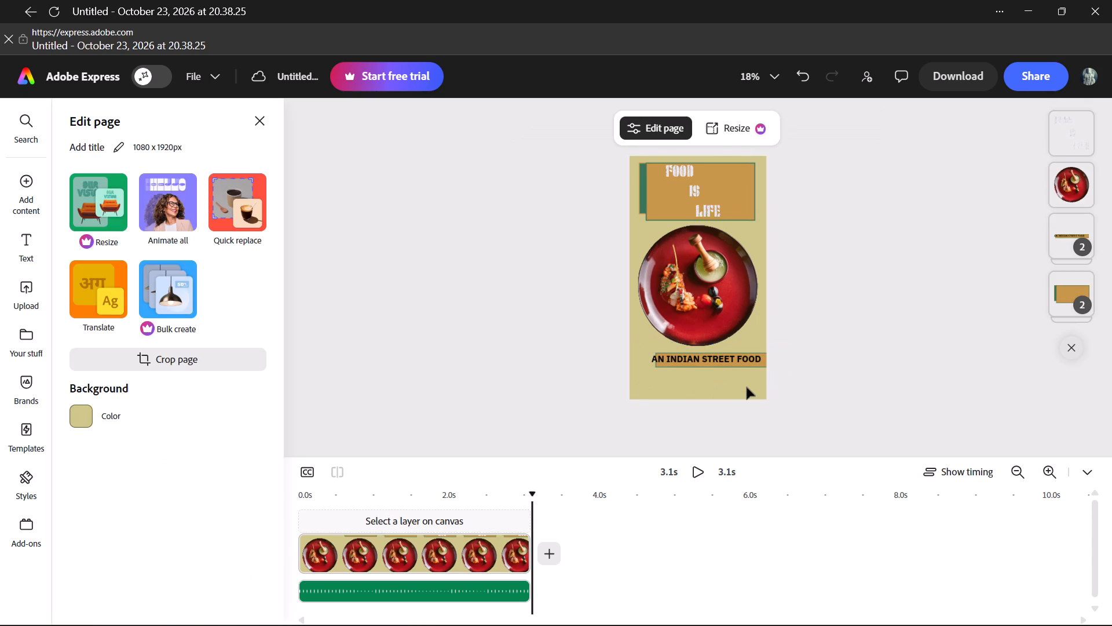
Widen the AN INDIAN STREET FOOD text box slightly toward the page's left edge.
click(759, 366)
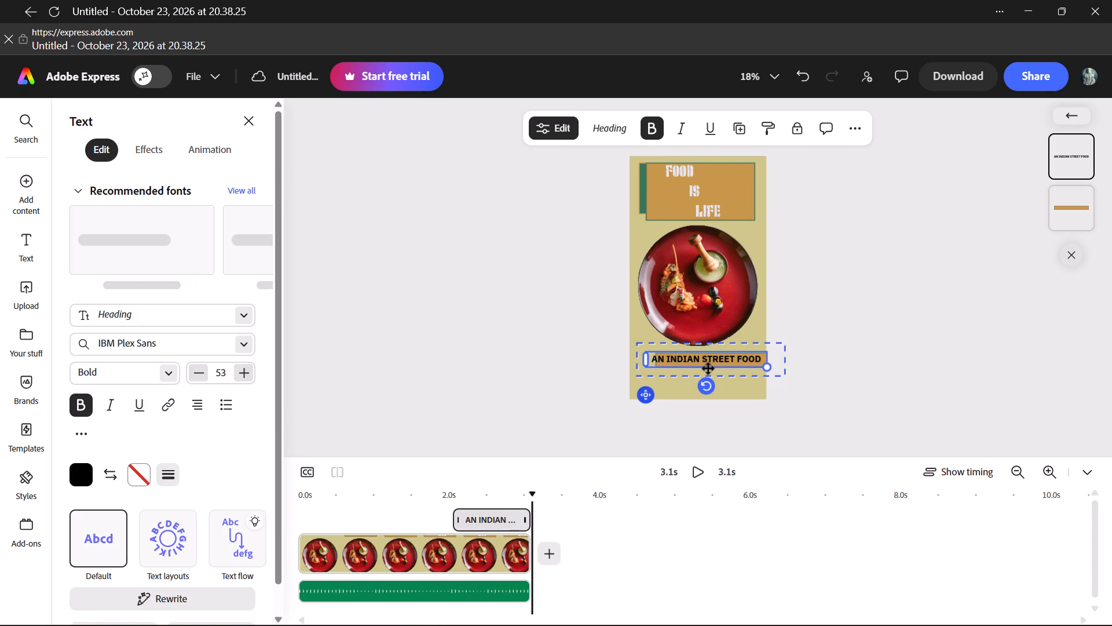
click(747, 402)
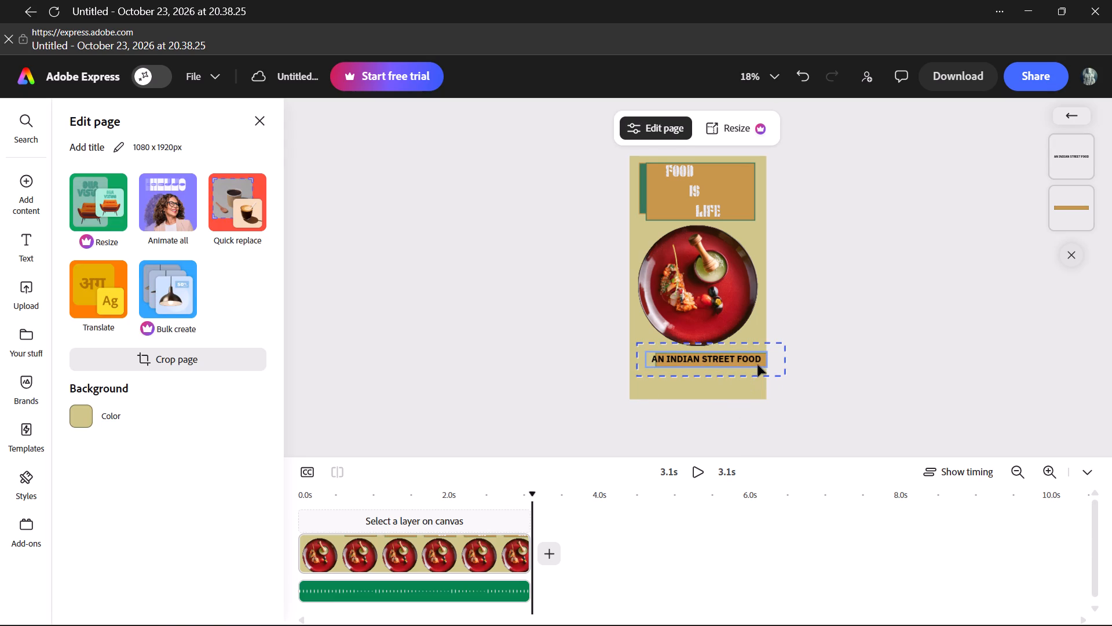
click(758, 365)
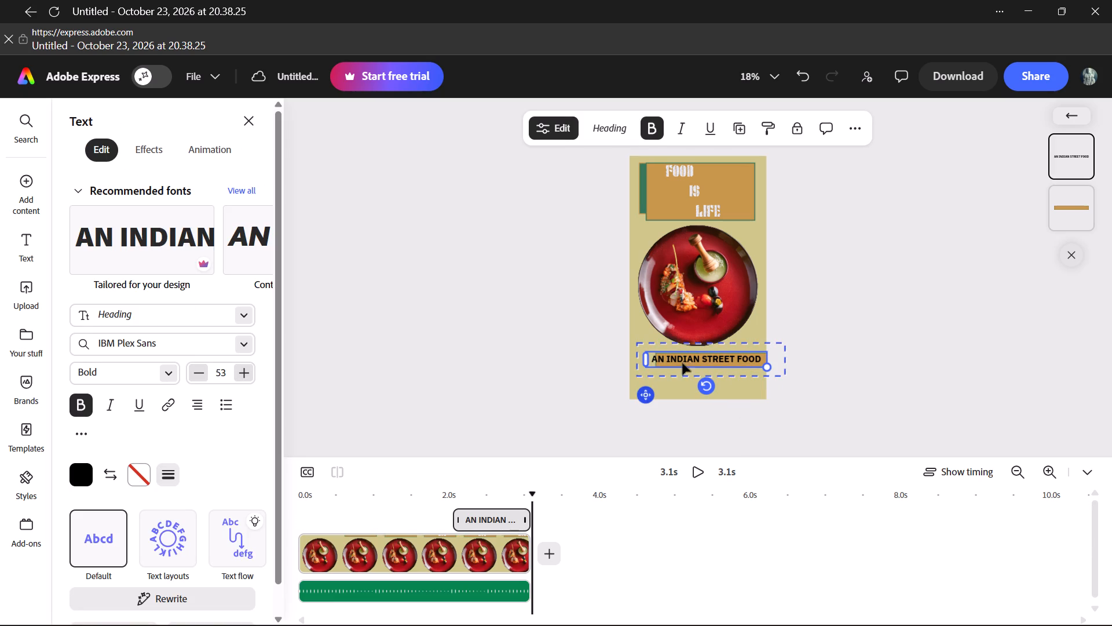
click(782, 416)
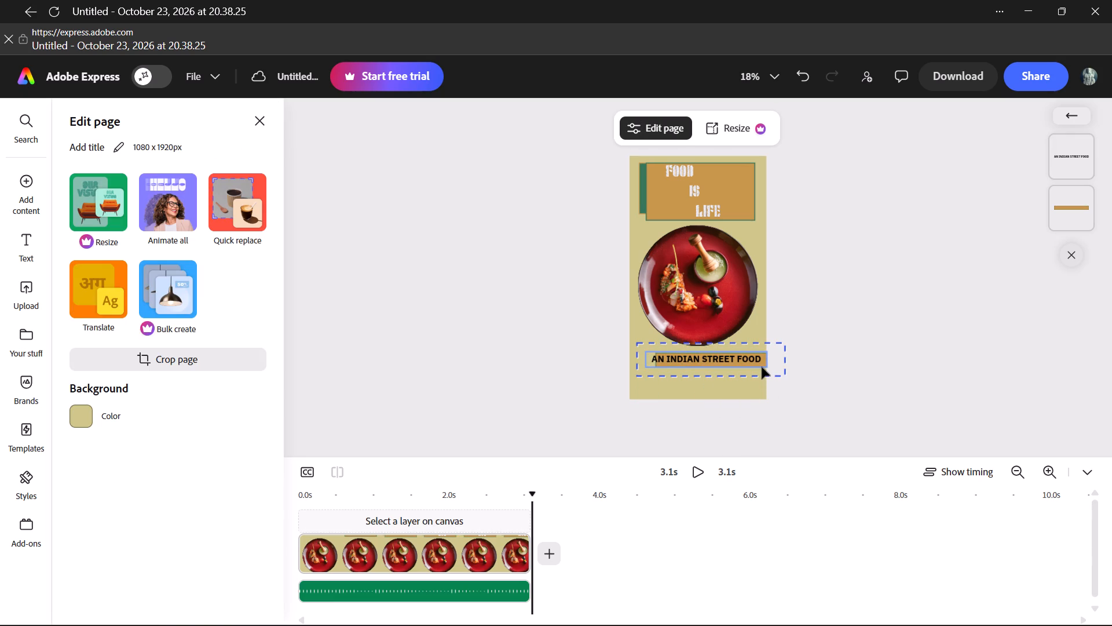
click(762, 367)
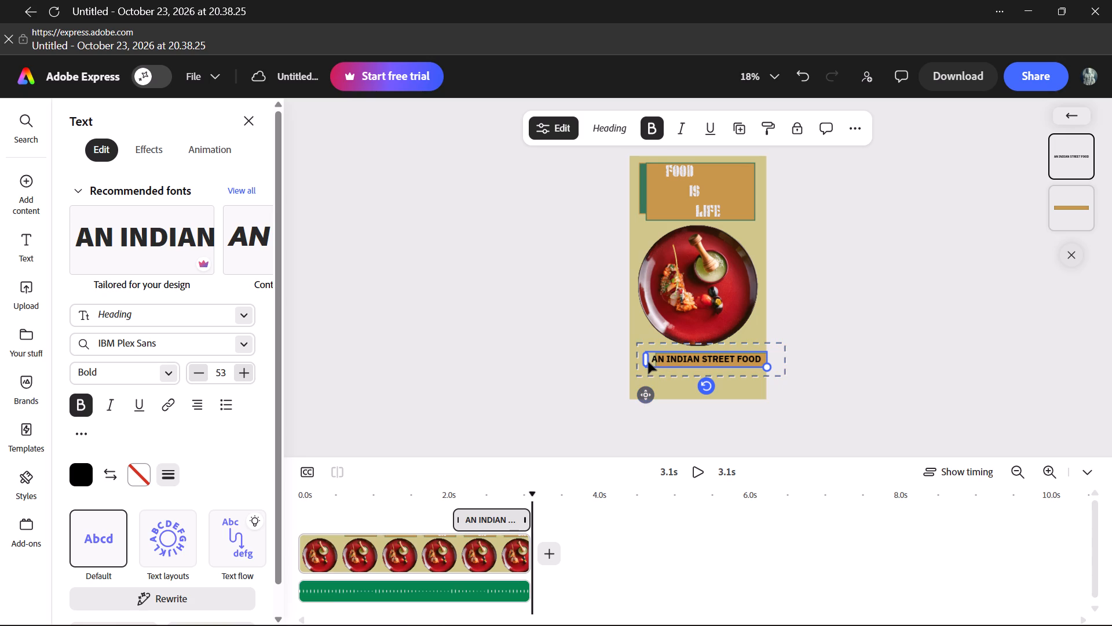
drag(646, 362, 650, 362)
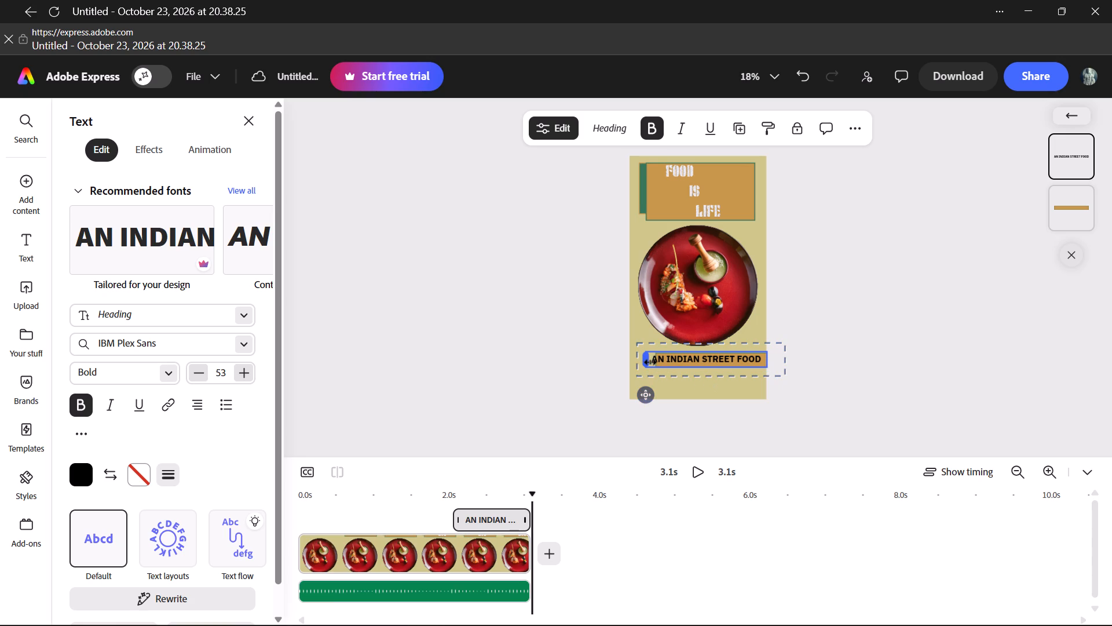
drag(650, 362, 641, 358)
drag(641, 358, 637, 357)
click(767, 414)
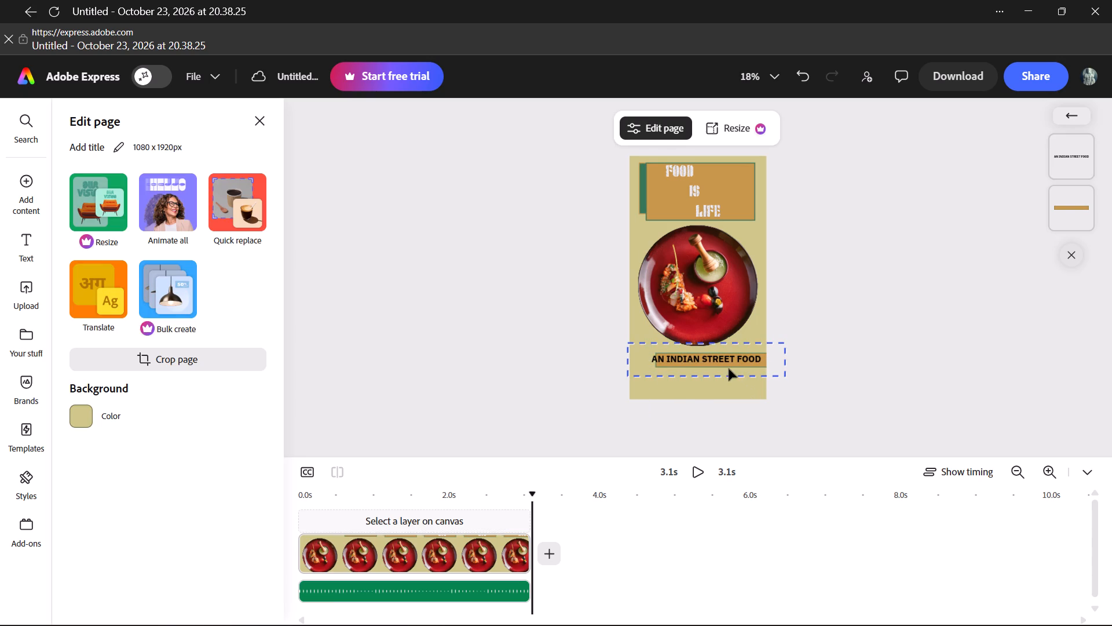
Move the caption off its orange strip, extend the strip leftward to fit the text, and place the caption back on it.
click(726, 359)
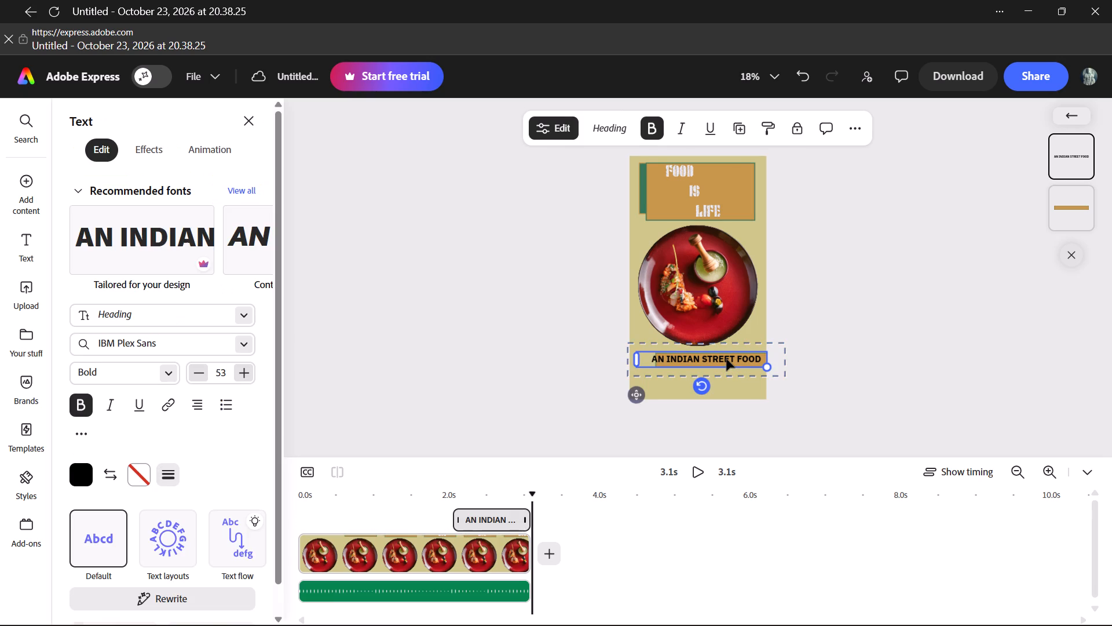
drag(726, 359, 724, 383)
click(715, 363)
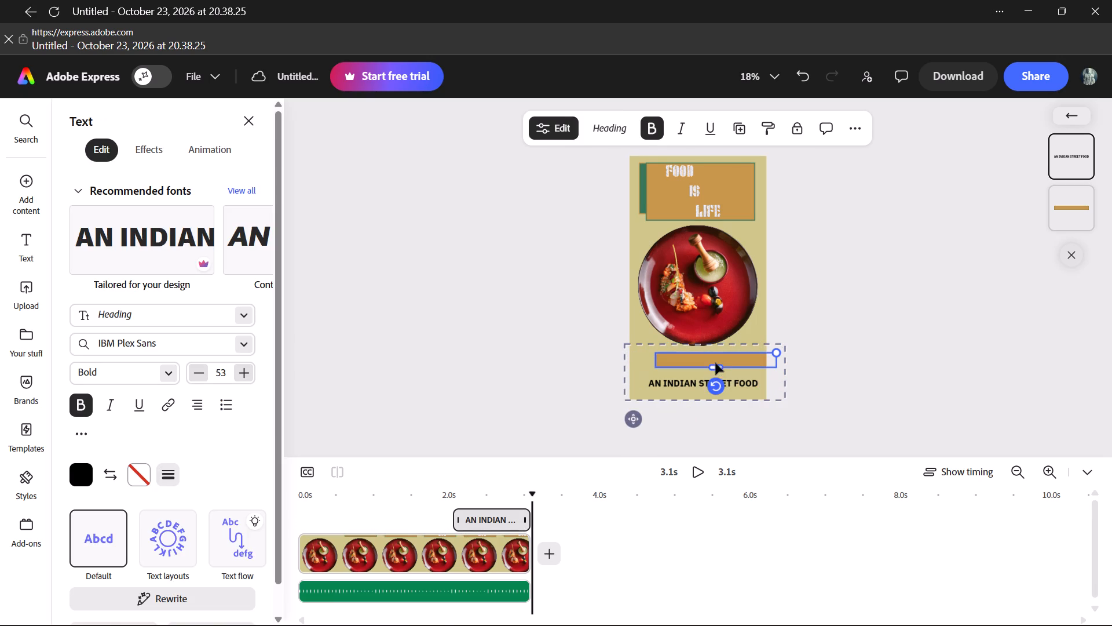
drag(656, 359, 646, 359)
drag(734, 384, 732, 372)
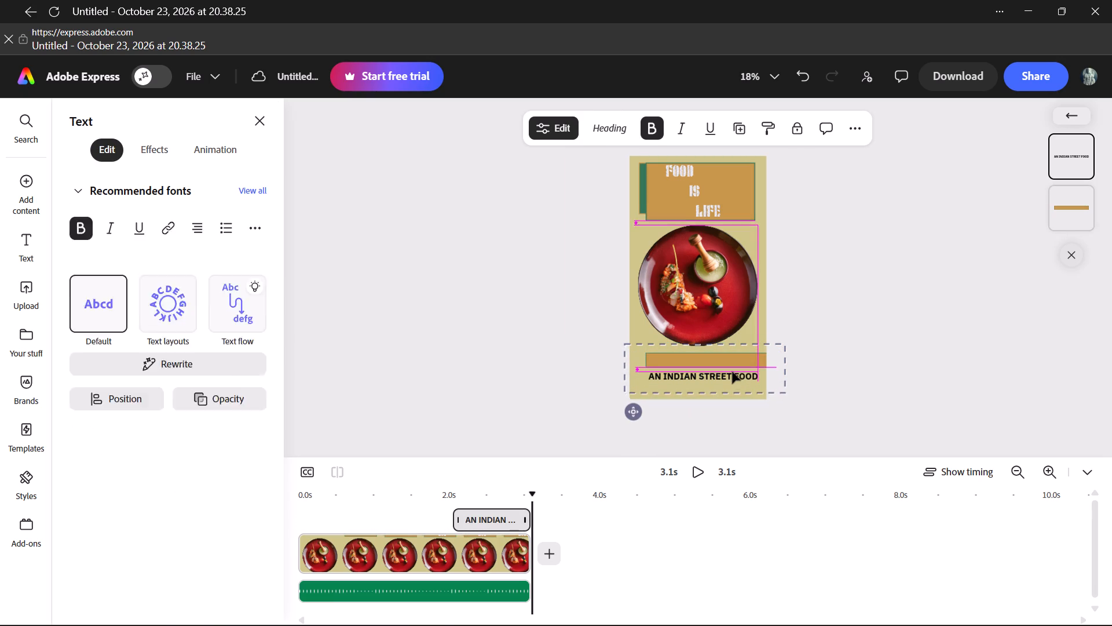
drag(732, 372, 738, 363)
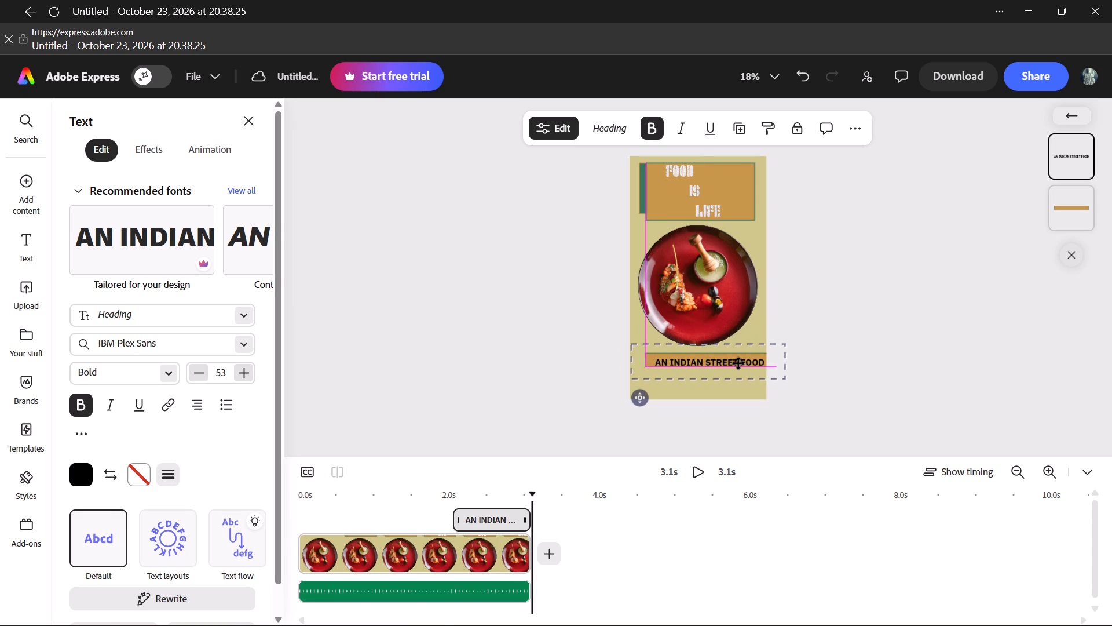
drag(738, 363, 740, 360)
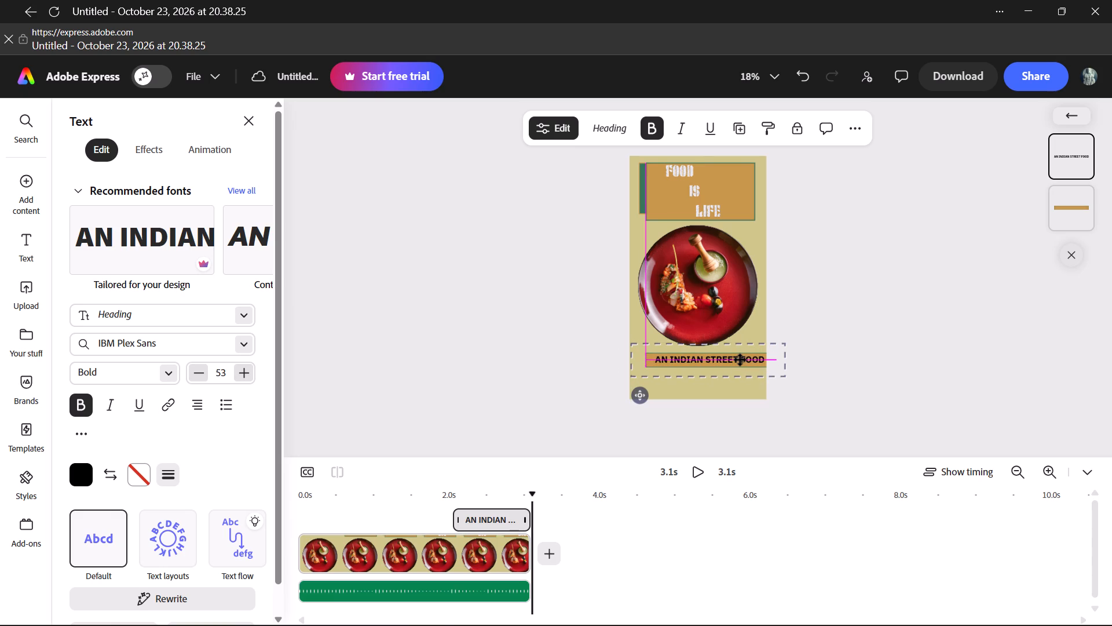
drag(740, 360, 741, 362)
click(838, 343)
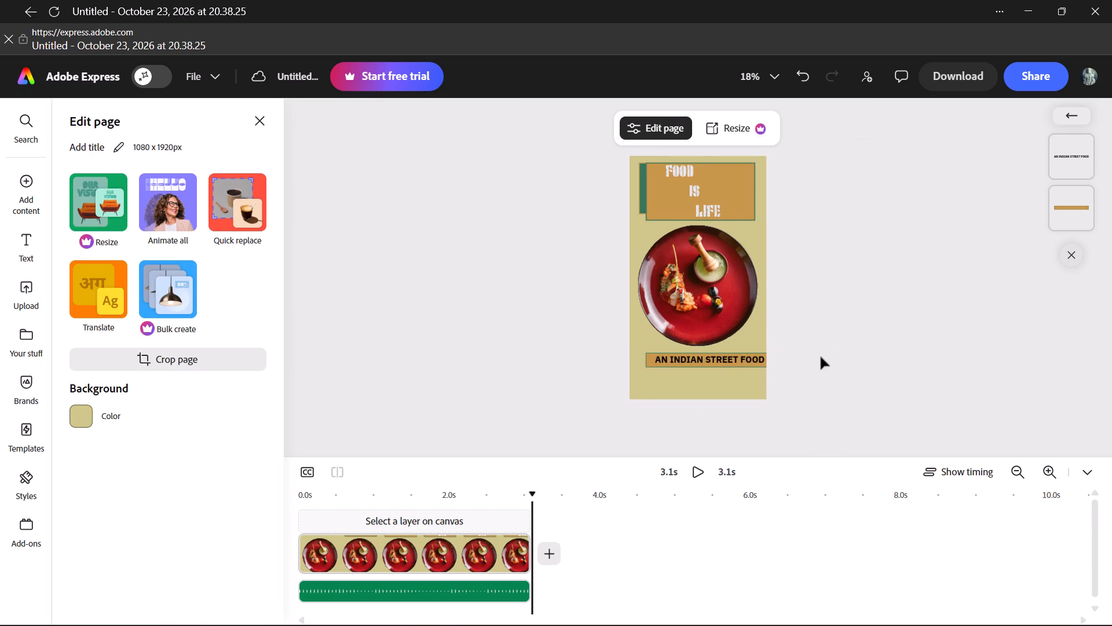
Play the animated design to preview the new caption.
click(694, 467)
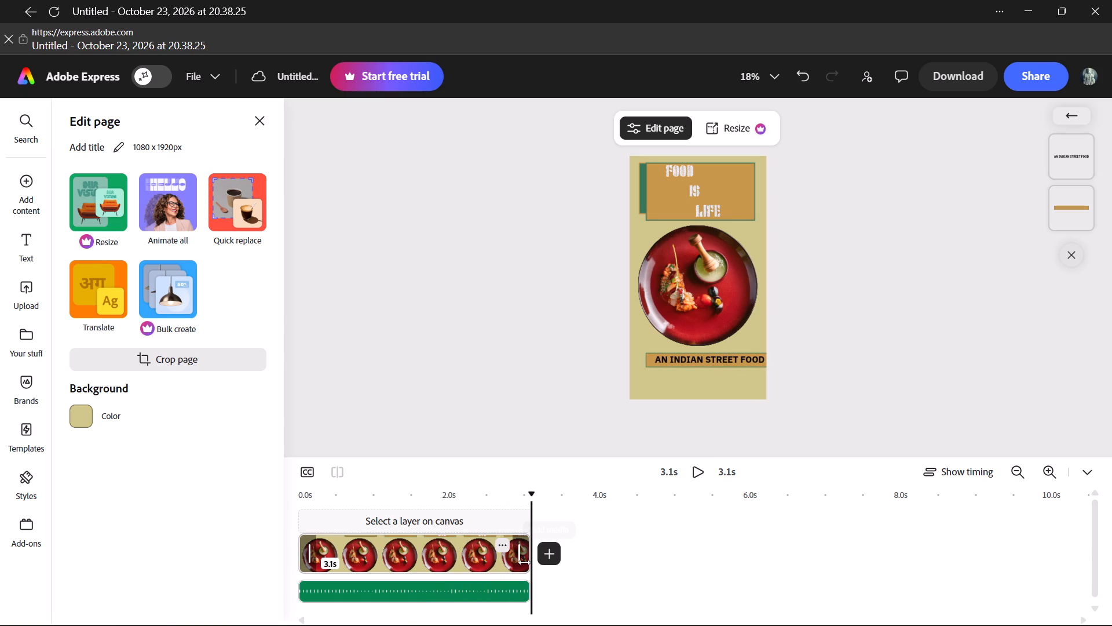
Lengthen the scene on the timeline to 3.8 s.
drag(524, 562, 580, 562)
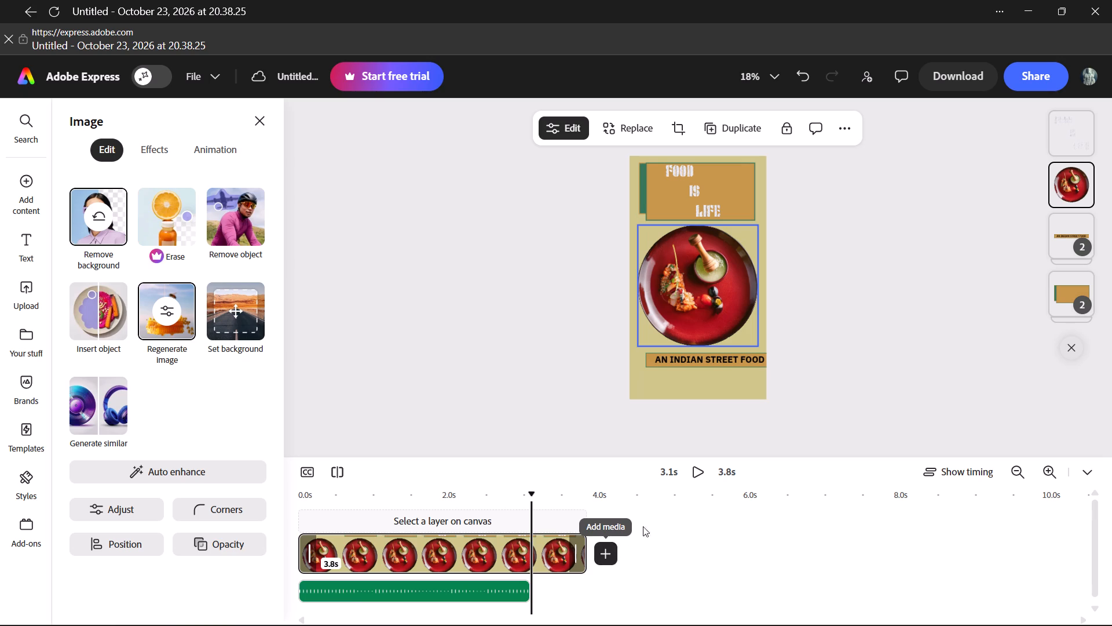
Play the lengthened scene to preview its timing.
click(694, 474)
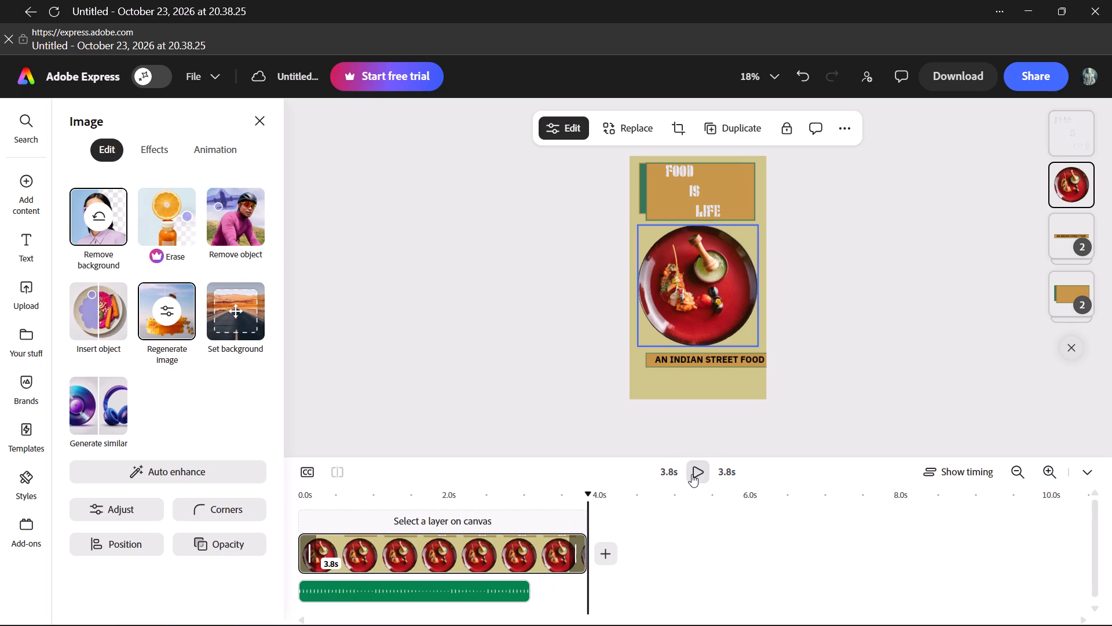
click(692, 474)
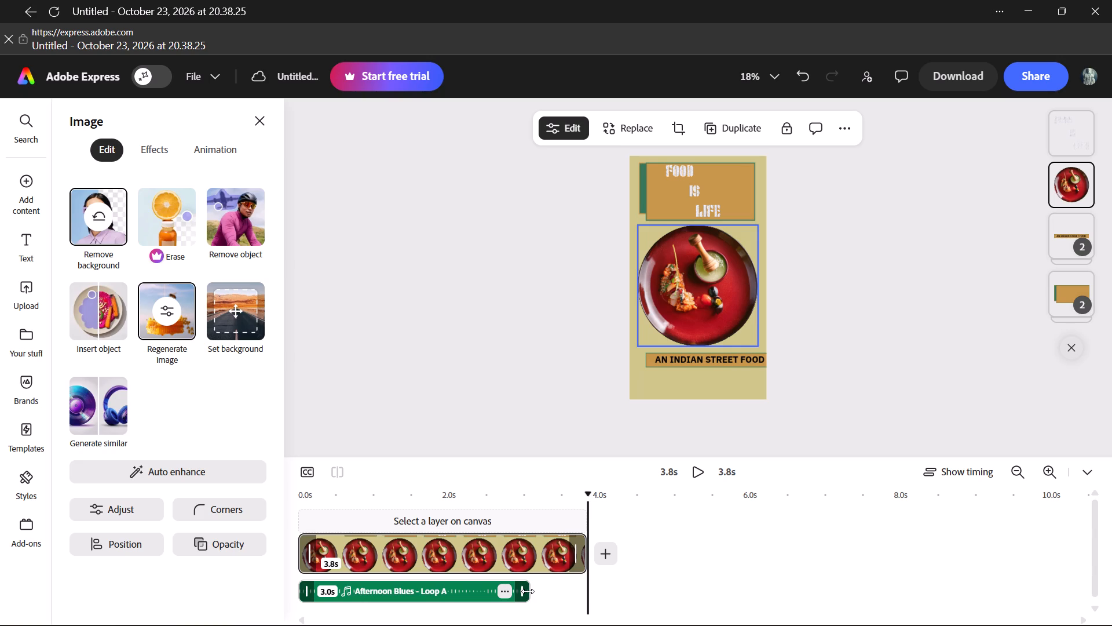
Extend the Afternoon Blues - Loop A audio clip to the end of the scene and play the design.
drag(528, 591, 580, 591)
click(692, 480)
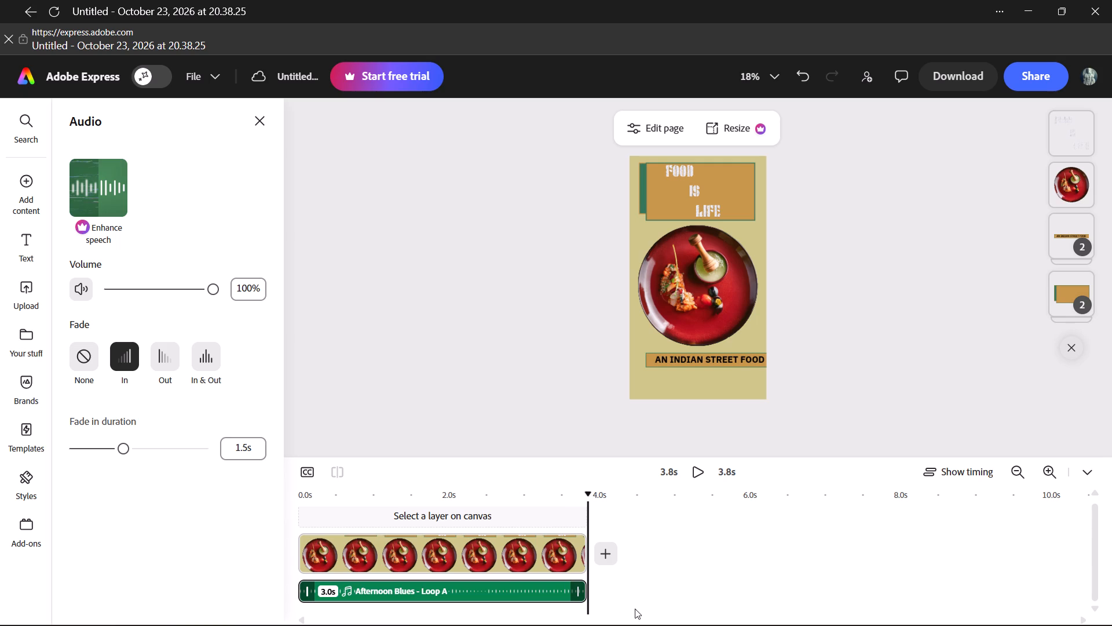
Delete the Afternoon Blues - Loop A audio clip from the timeline.
right_click(574, 587)
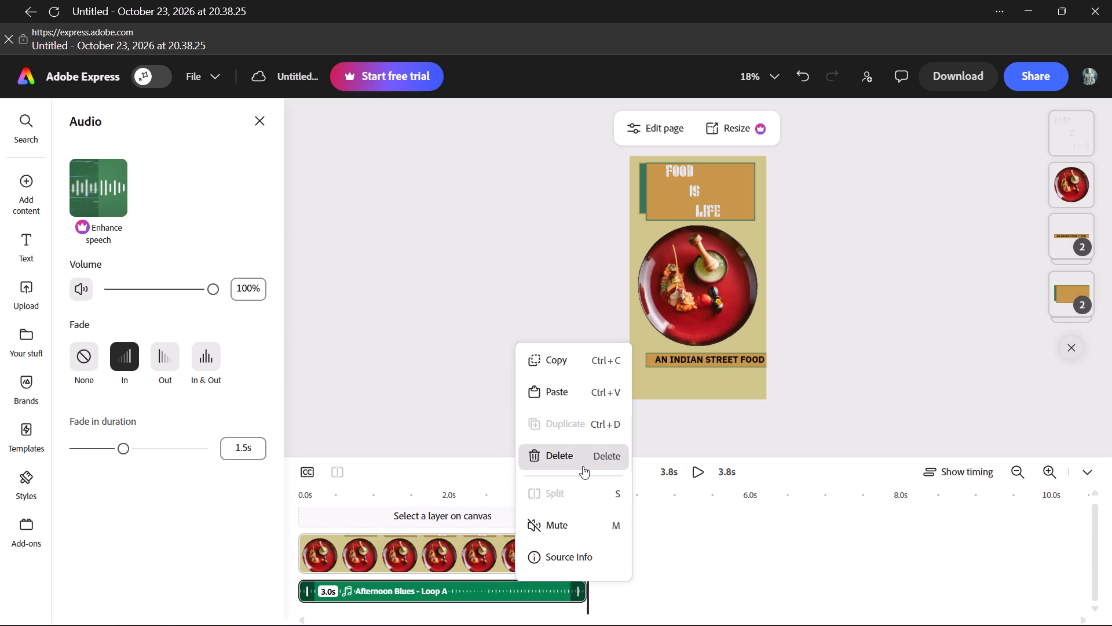
click(586, 463)
Open the music library for the timeline's audio track and preview tracks in the Acoustic, Background and Blues categories.
click(507, 591)
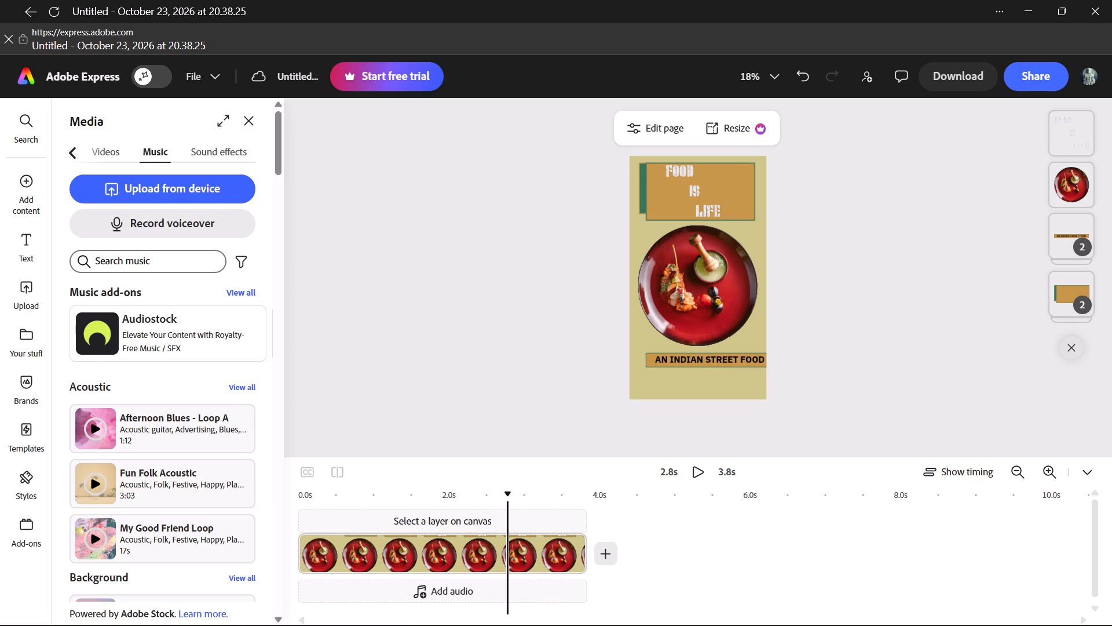
scroll(154, 434, down, 2)
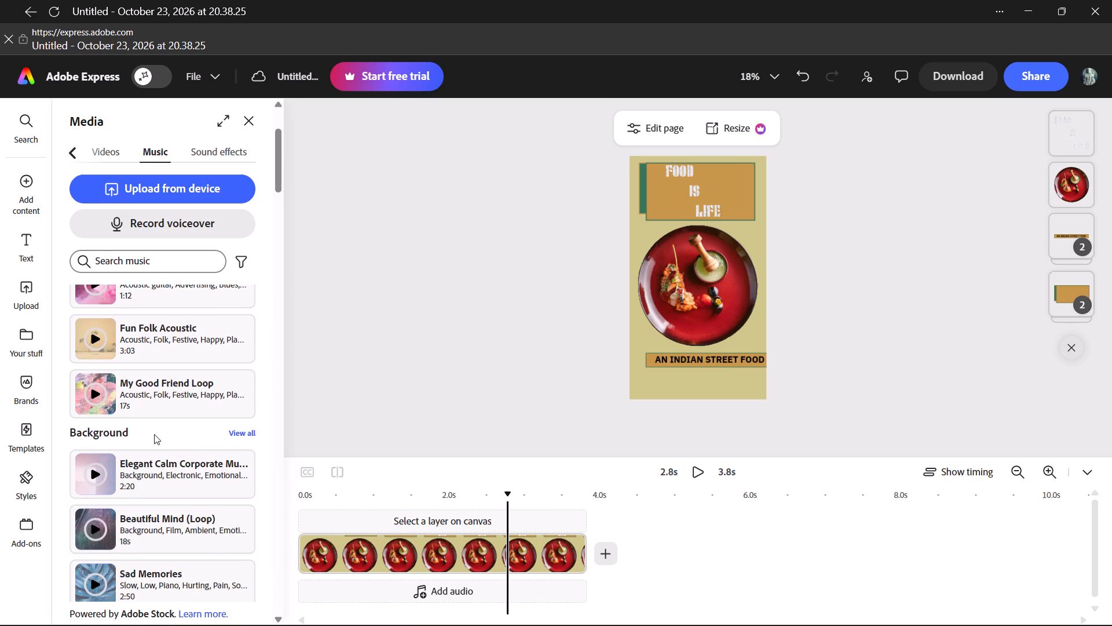
scroll(154, 434, down, 4)
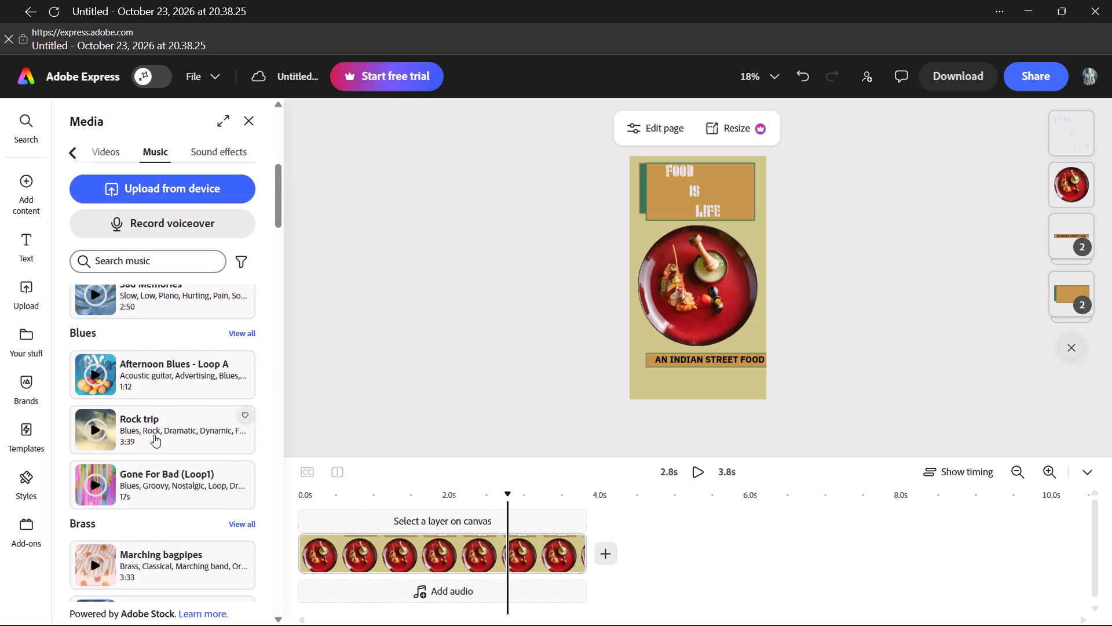
scroll(154, 435, up, 5)
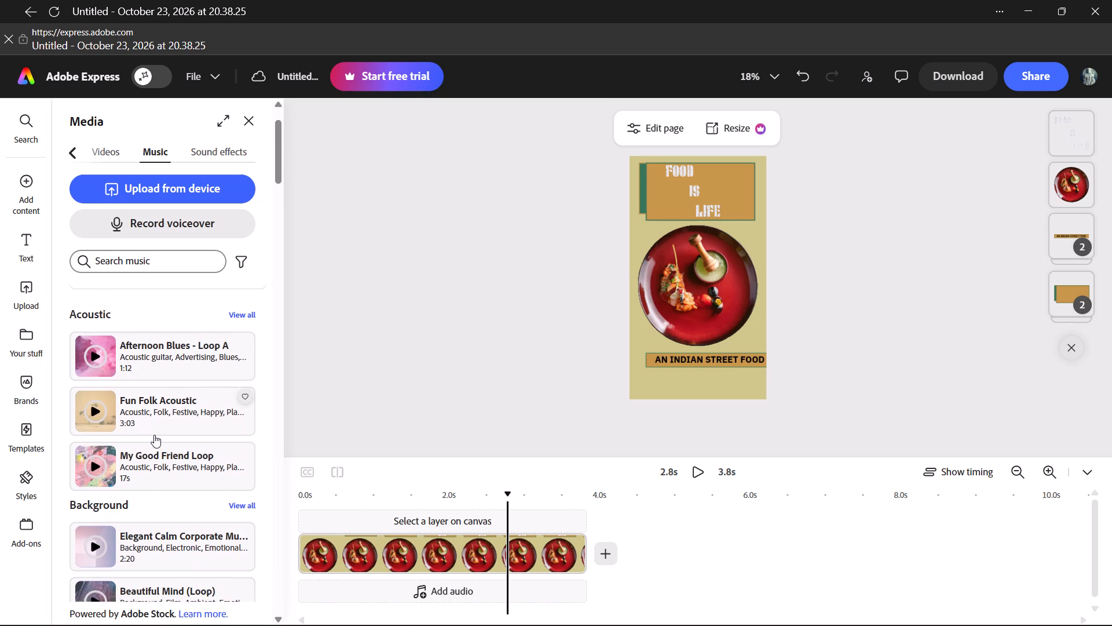
click(90, 364)
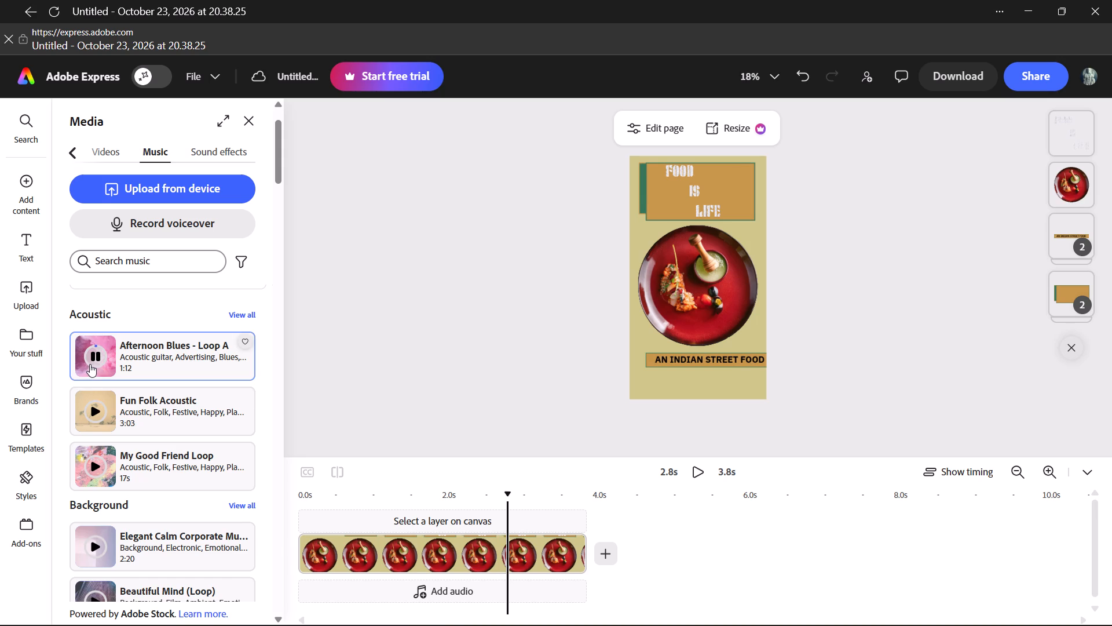
click(94, 407)
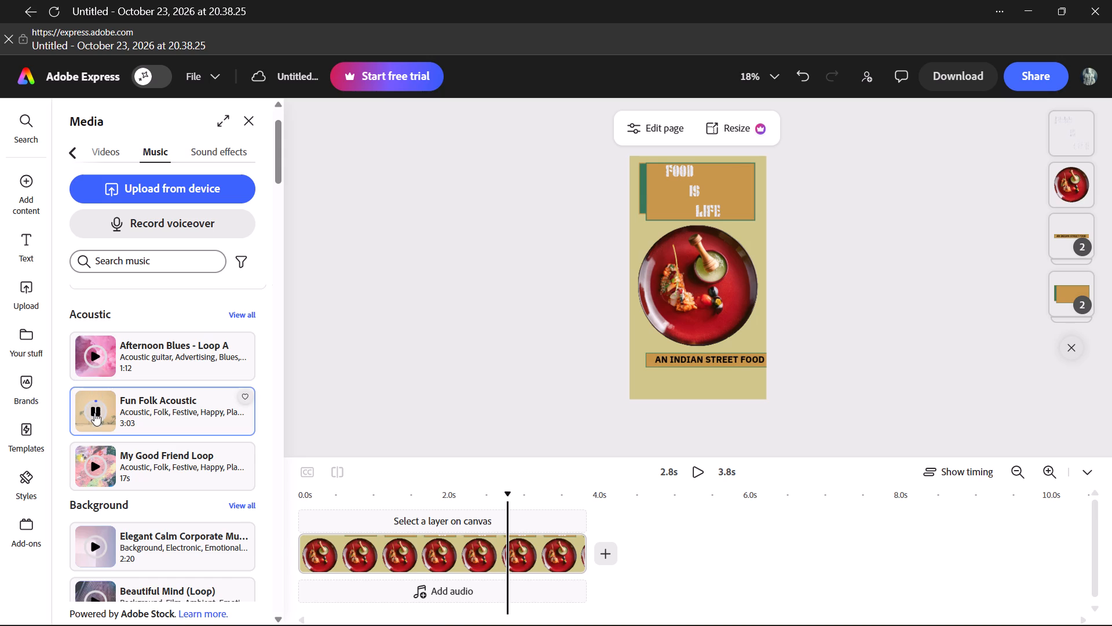
click(98, 460)
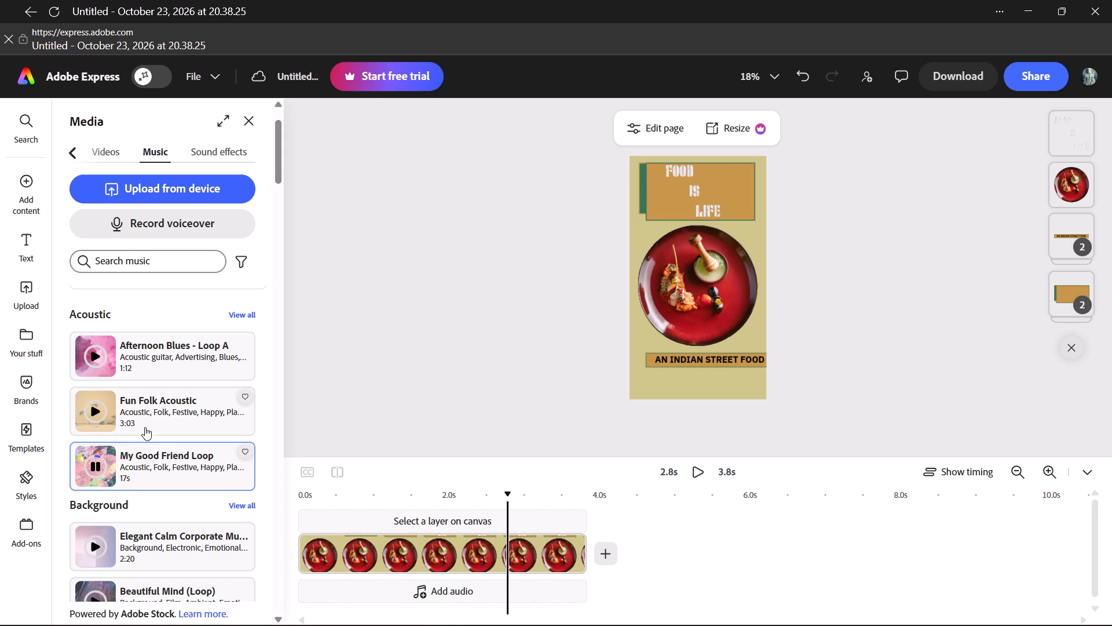
scroll(153, 420, down, 2)
click(100, 406)
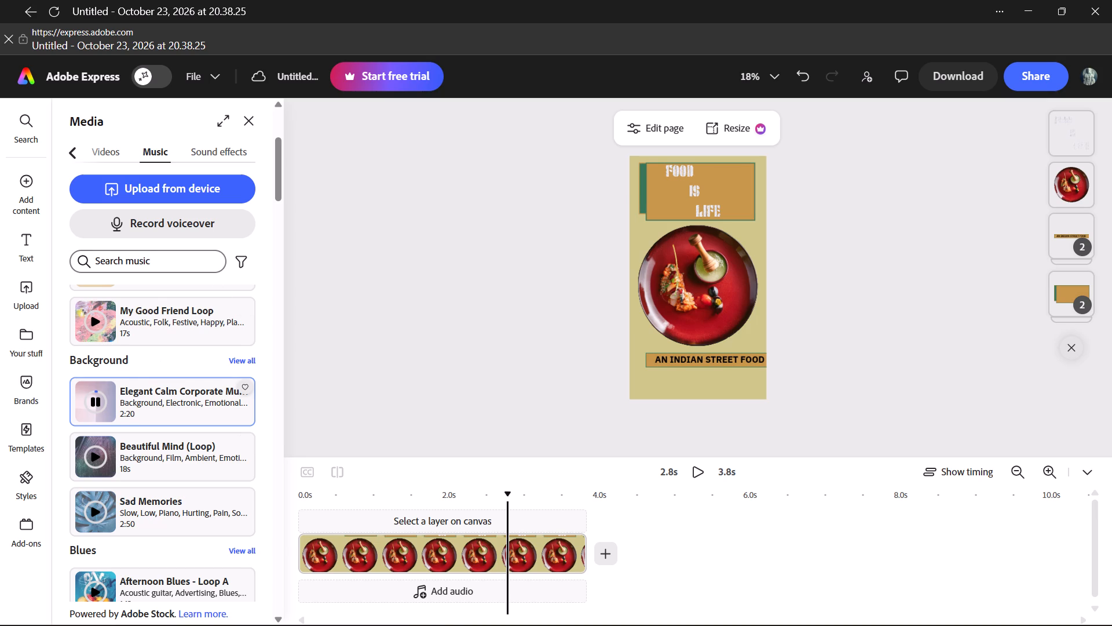
click(97, 463)
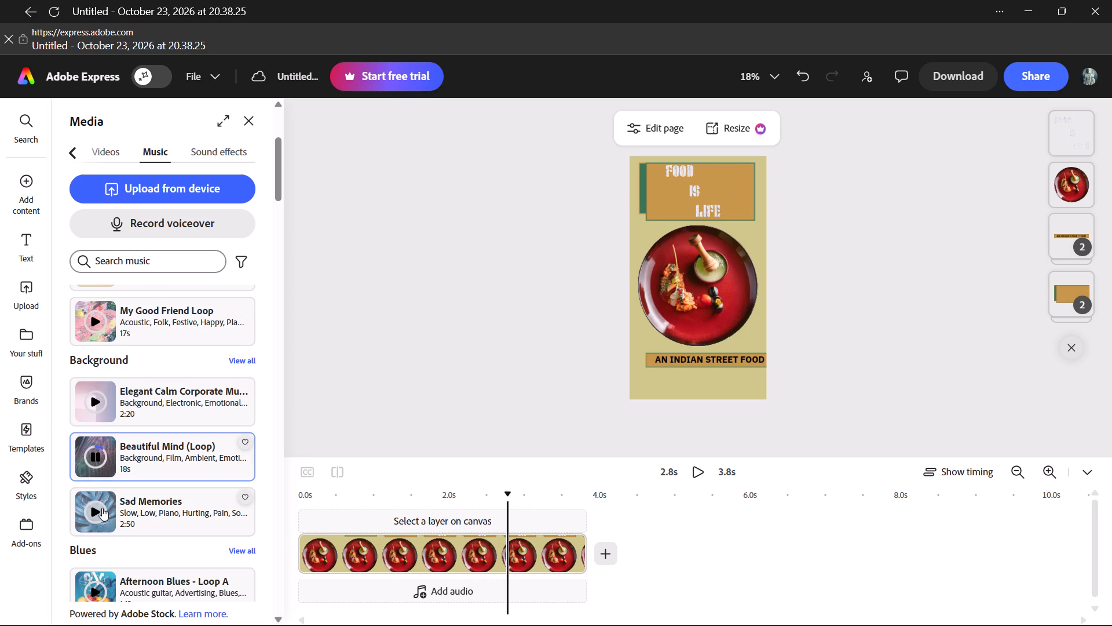
click(102, 508)
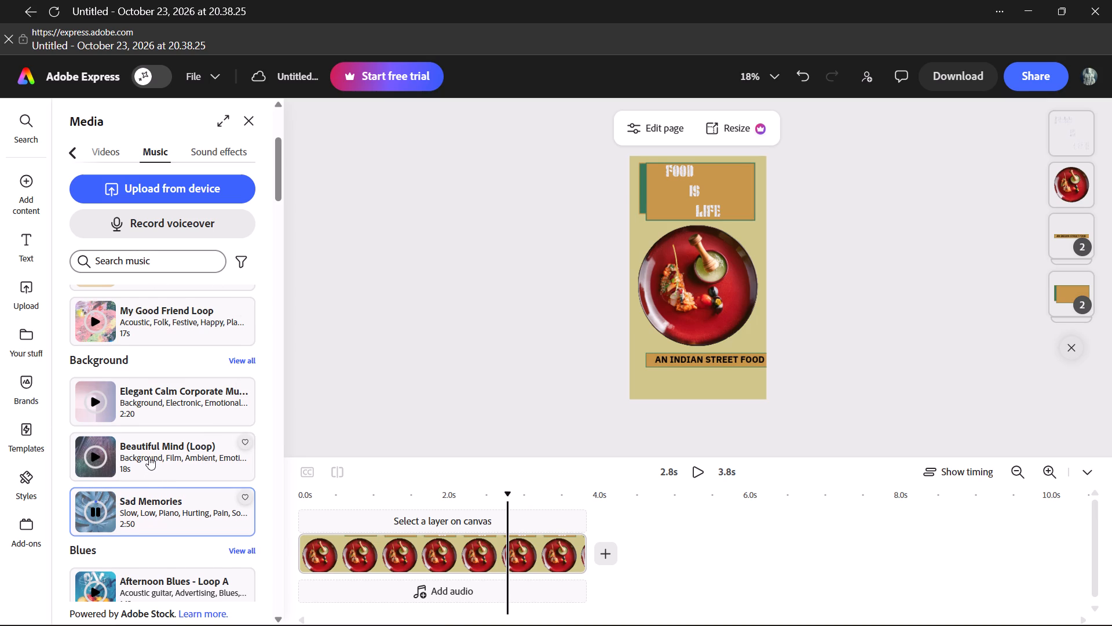
scroll(149, 457, down, 1)
click(102, 521)
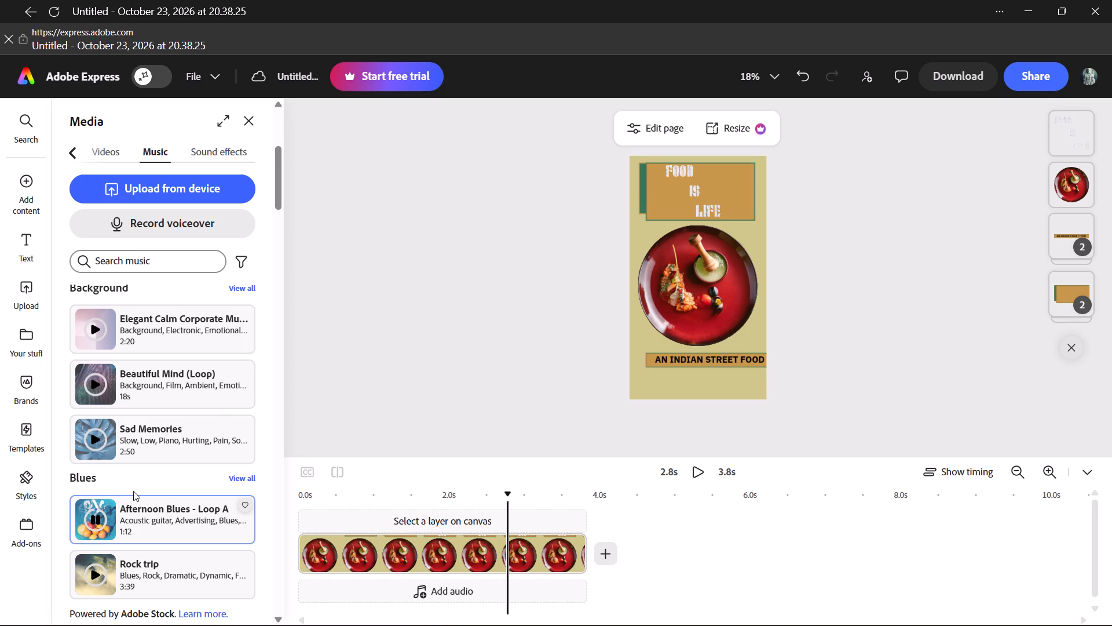
Search the music library for "food eating", then clear the search.
click(157, 263)
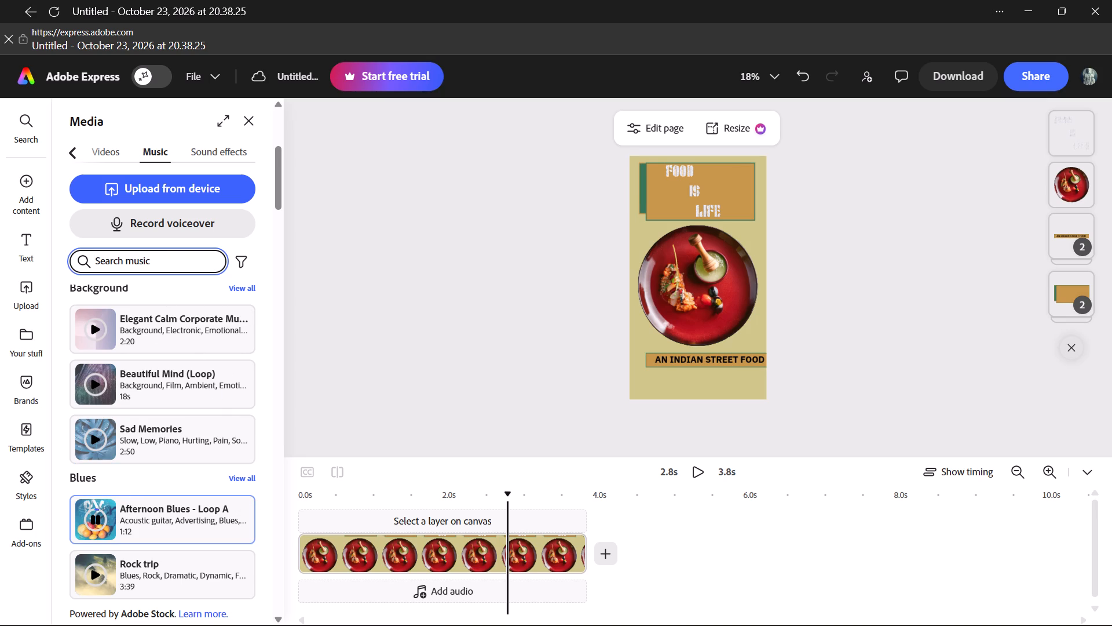
text(FOOD)
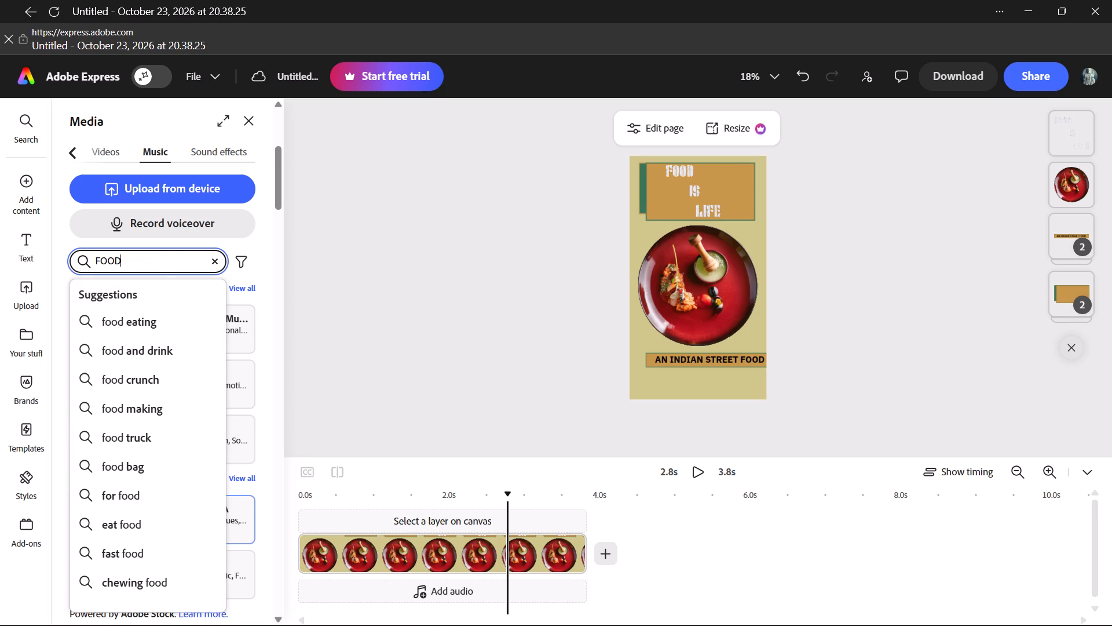
click(162, 320)
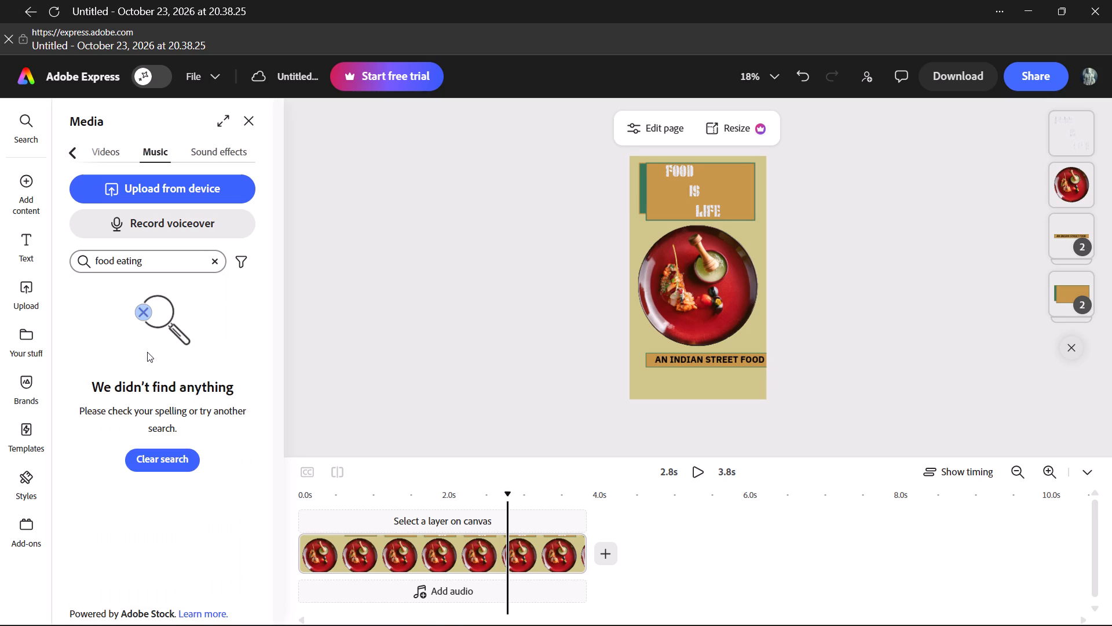
click(217, 259)
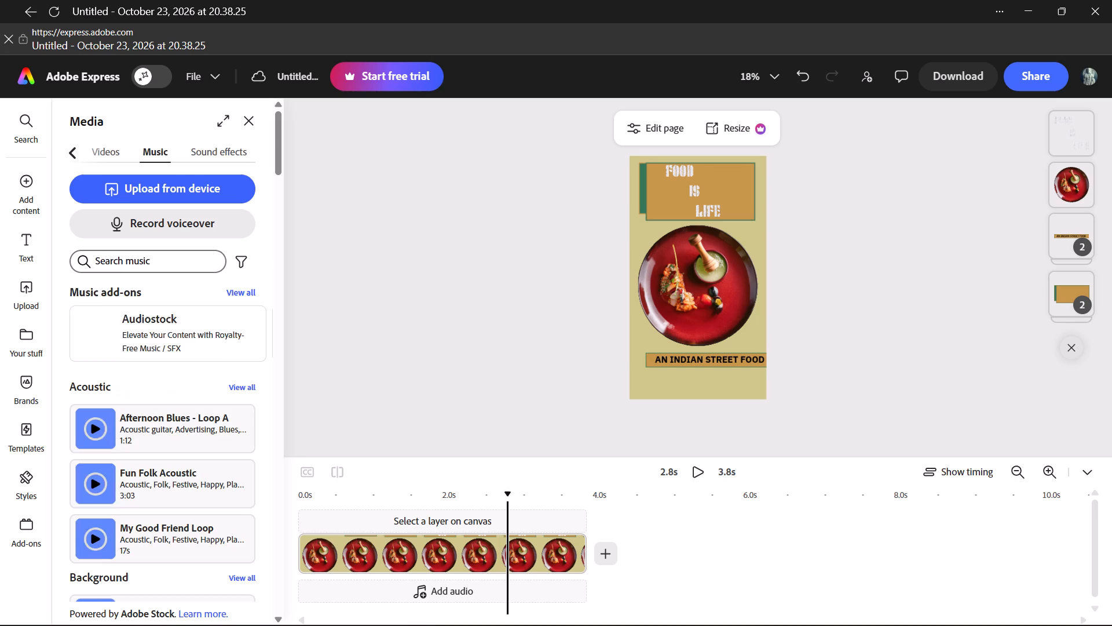
Search the music library for "food crunch", then clear the search.
click(188, 265)
key(f)
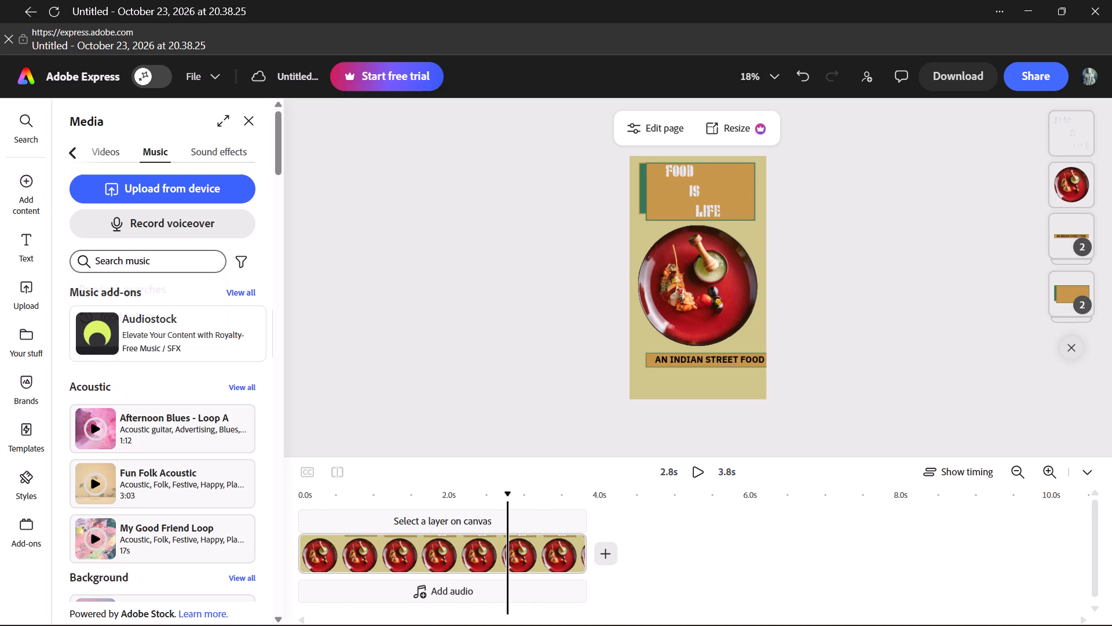
click(188, 266)
key(f)
text(OOD)
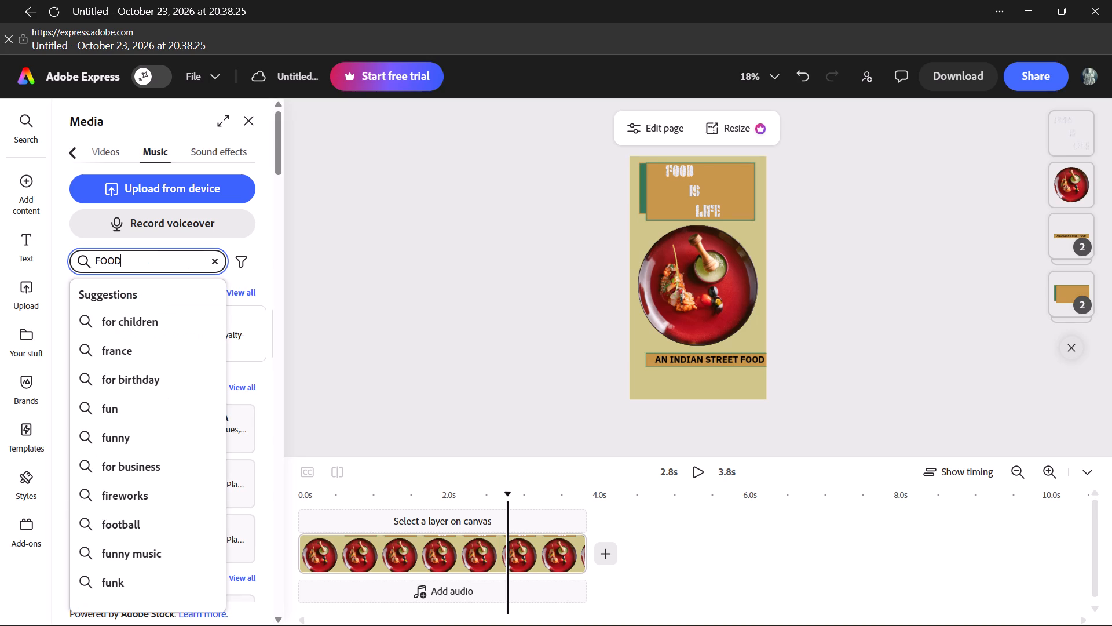
click(172, 374)
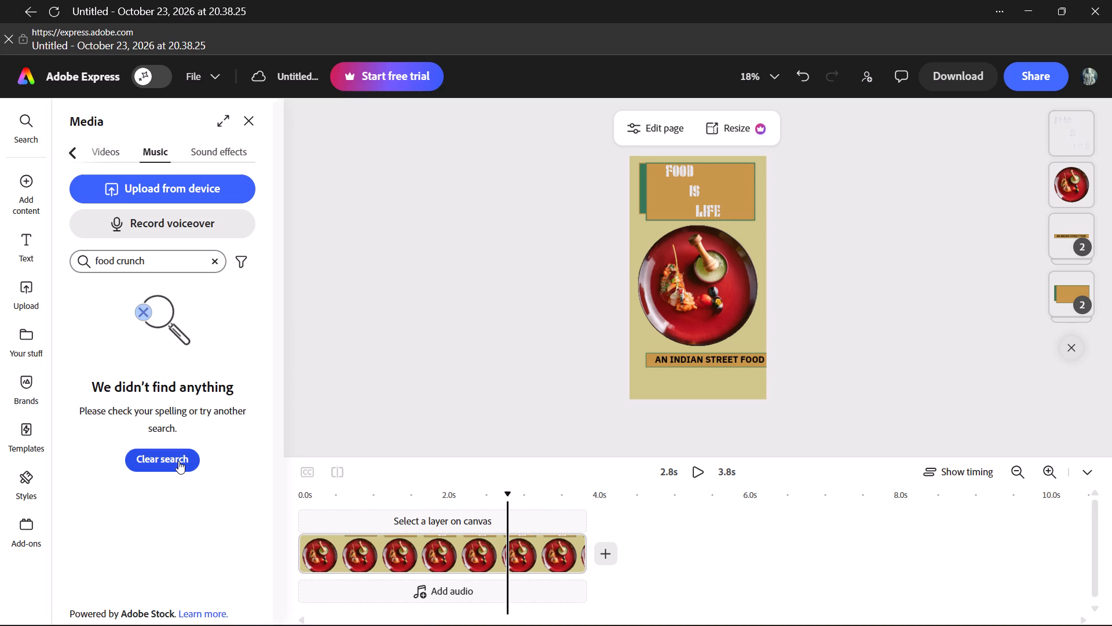
click(178, 461)
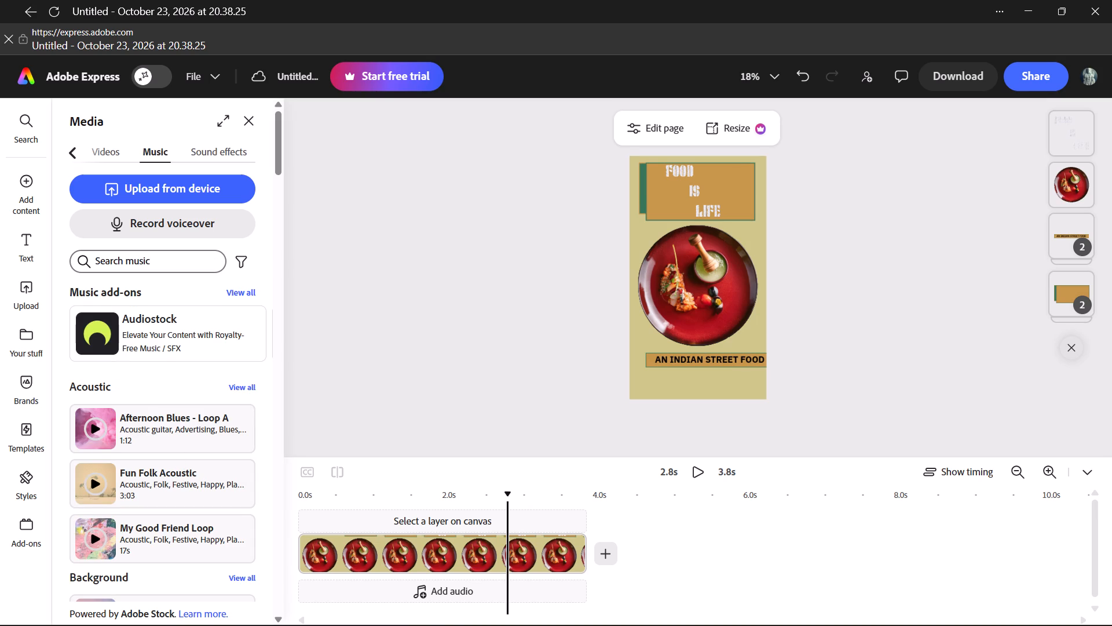
Search the music library for "food" in upper case and again in lower case, clearing the search each time.
click(183, 264)
key(f)
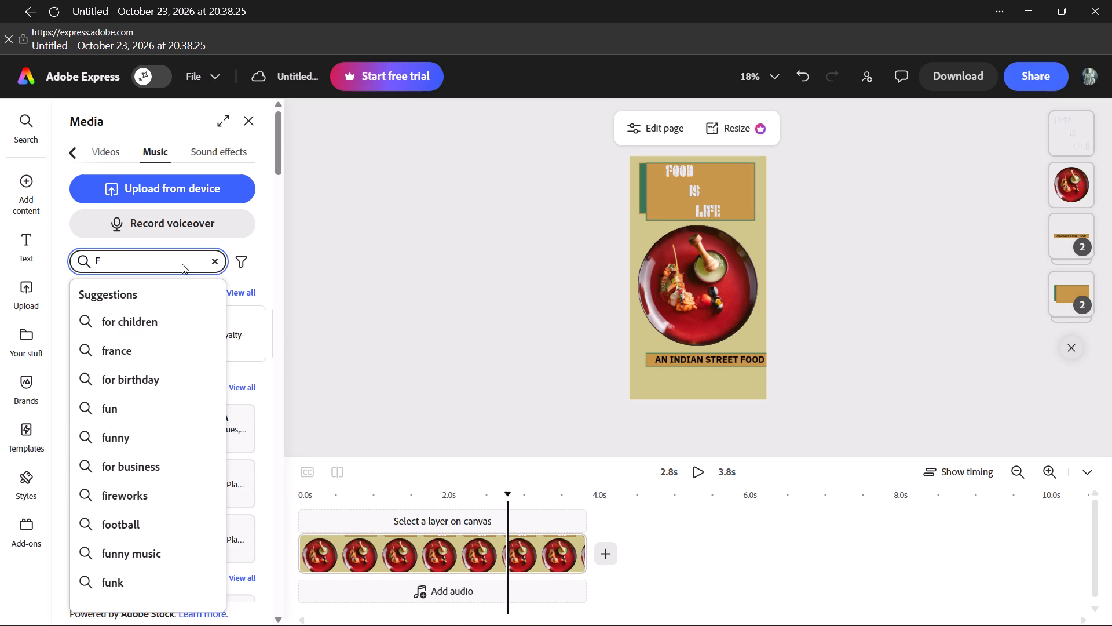
text(OOF)
key(BackSpace)
key(d)
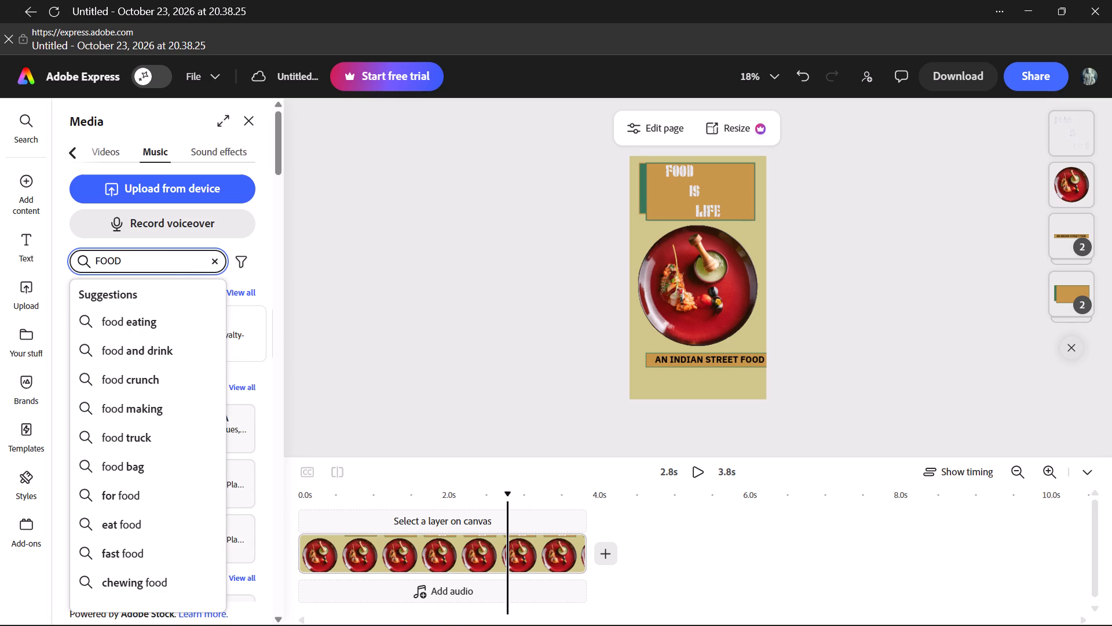
key(Return)
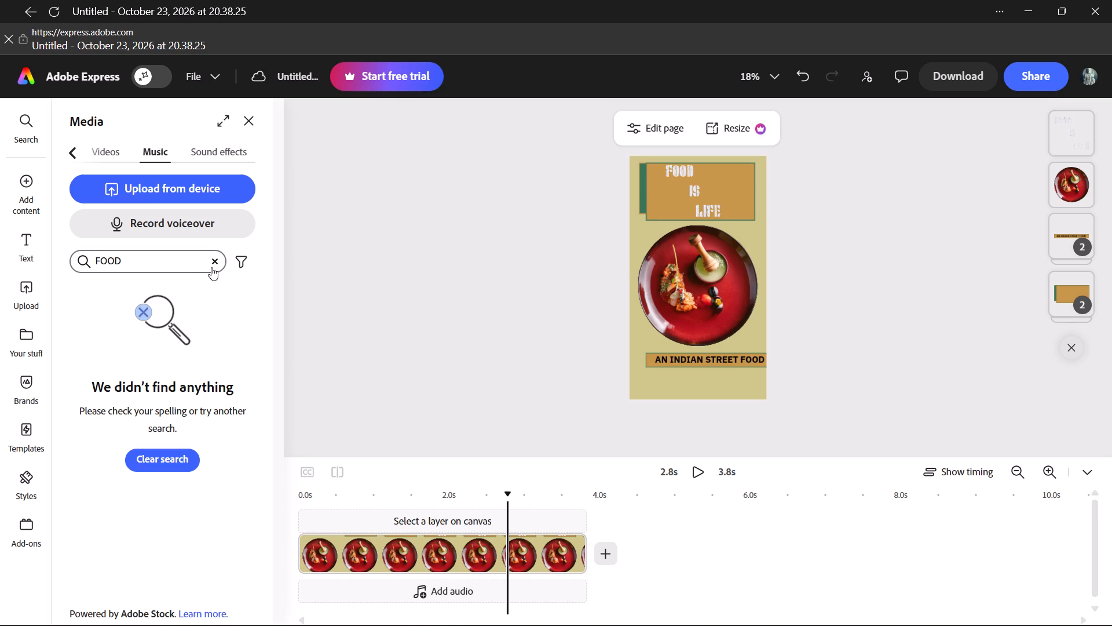
click(215, 261)
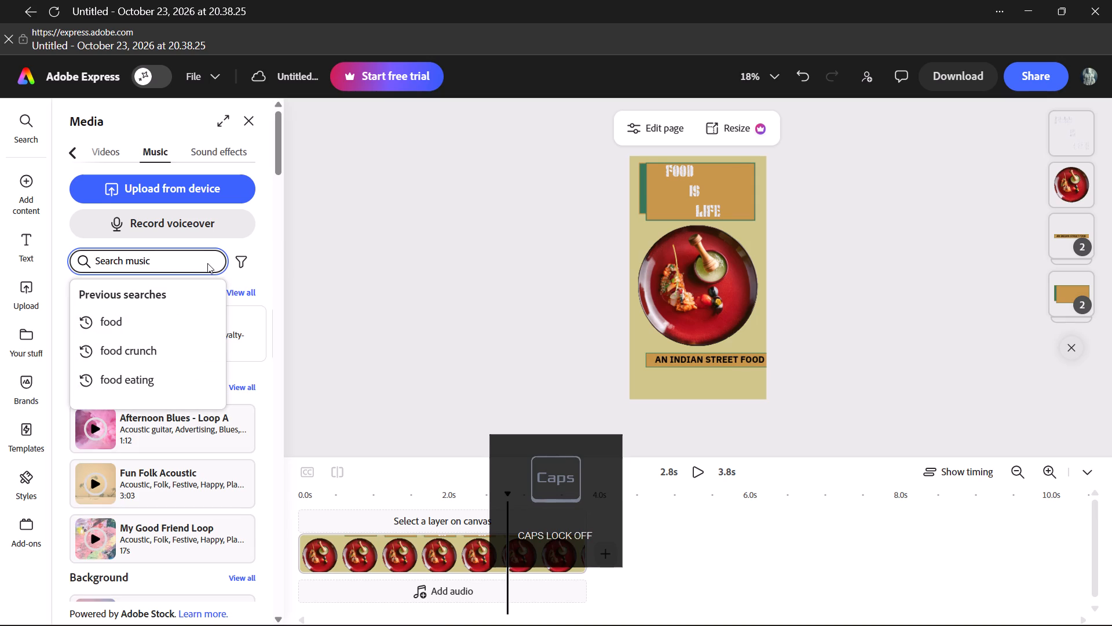
click(142, 257)
click(141, 257)
text(food)
key(Return)
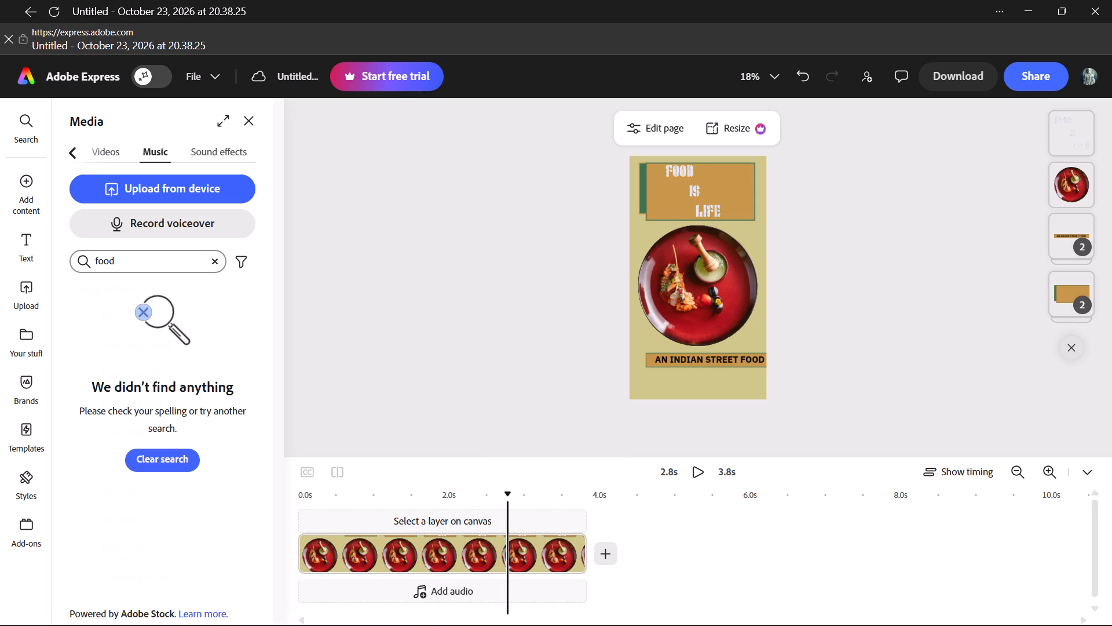
click(217, 263)
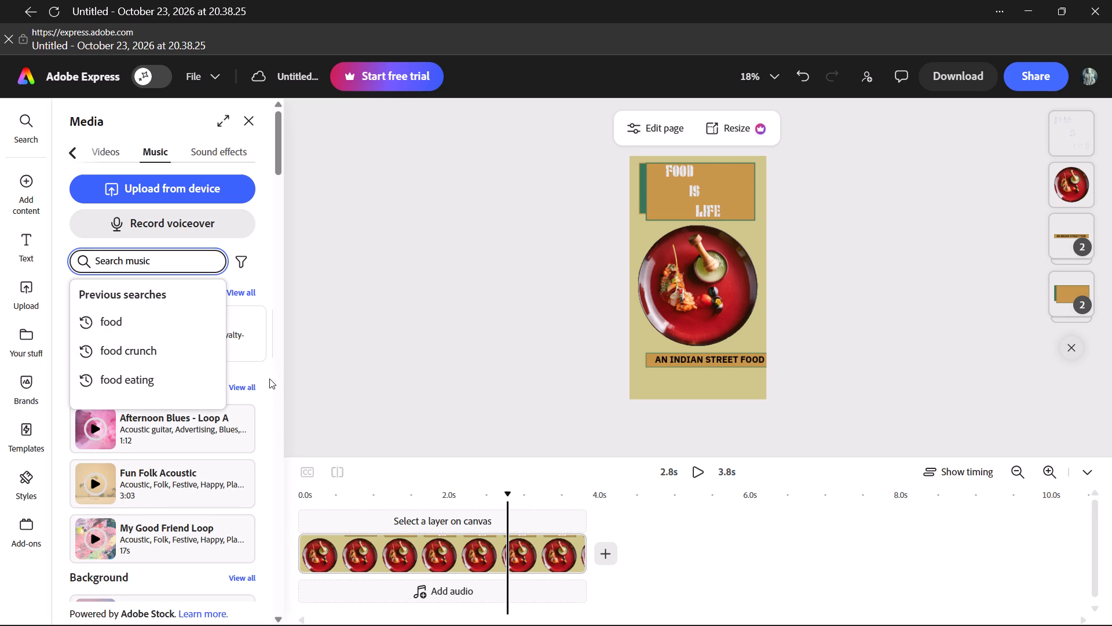
click(265, 378)
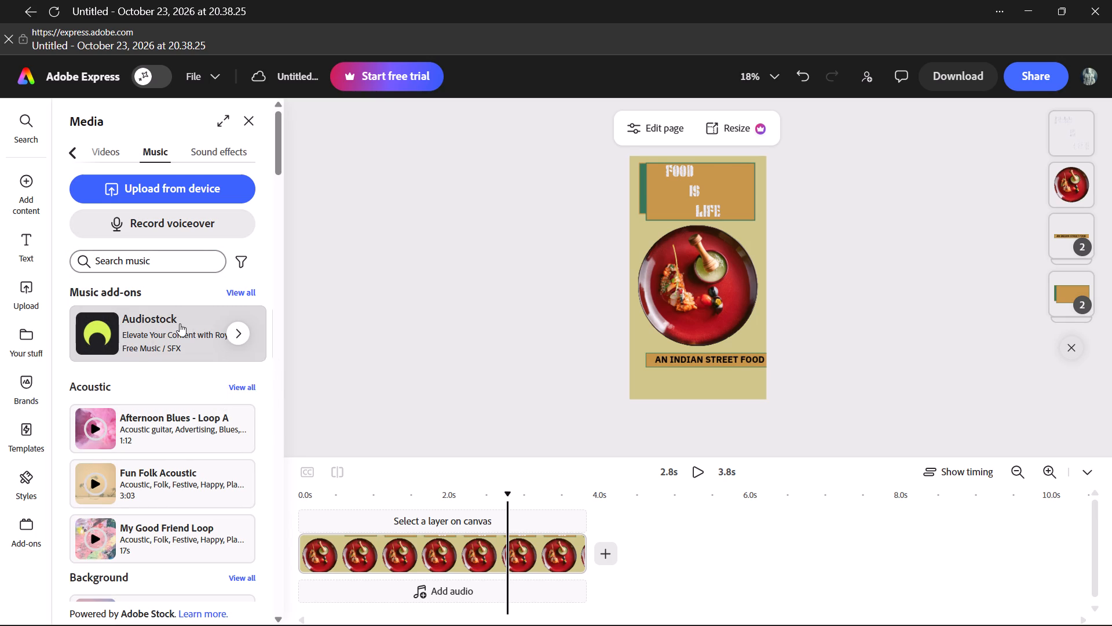
Preview Afternoon Blues - Loop A in the Blues category and add it to the timeline as the scene's audio.
scroll(153, 330, down, 5)
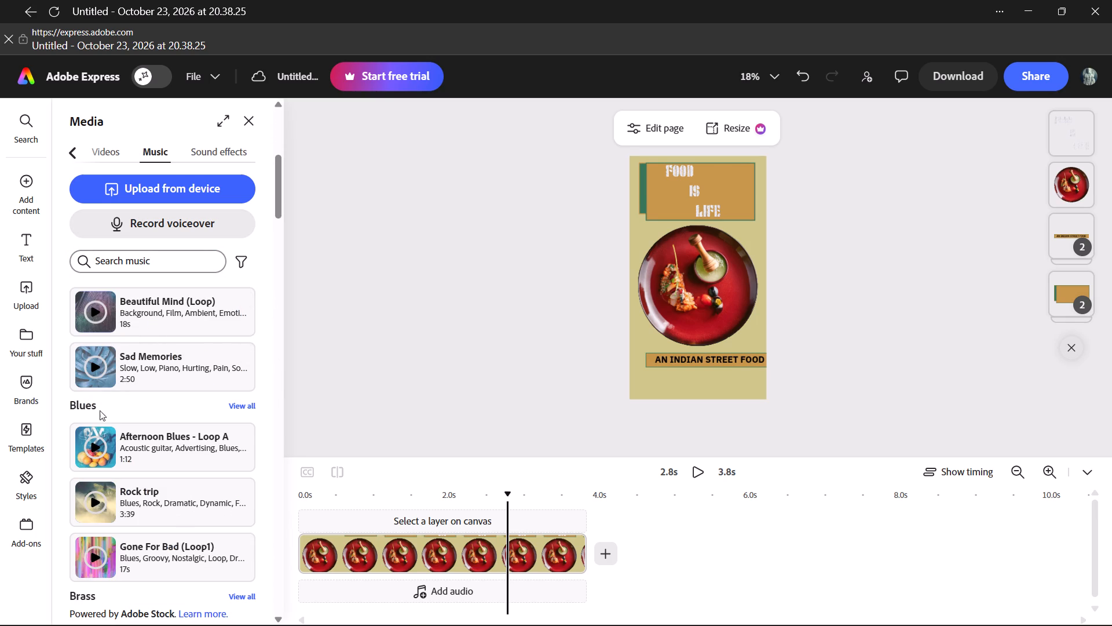
click(95, 439)
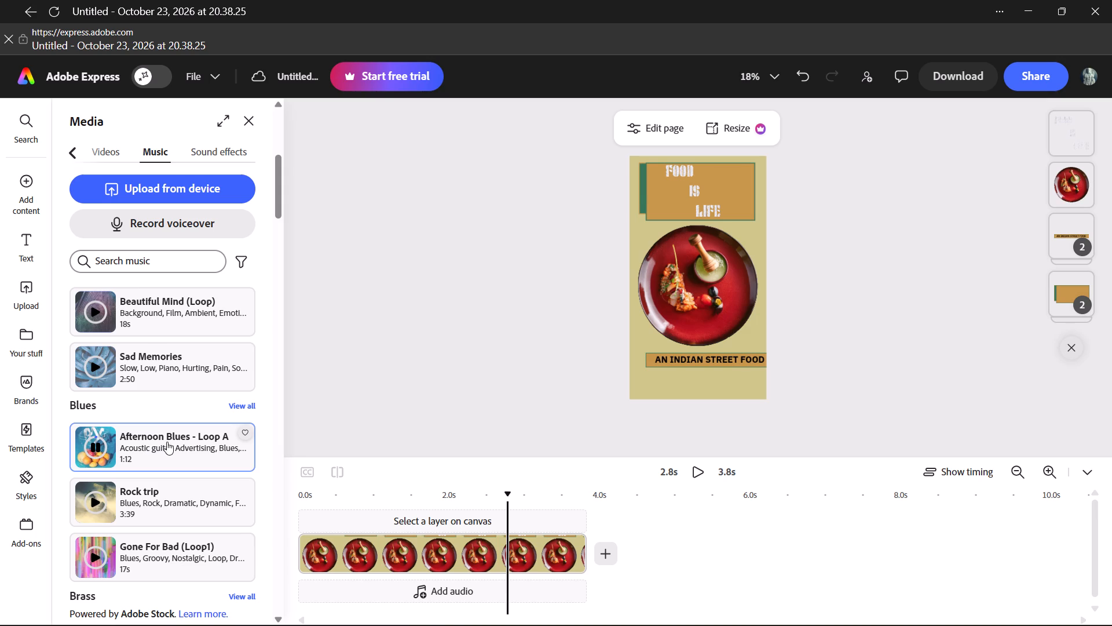
scroll(169, 441, down, 4)
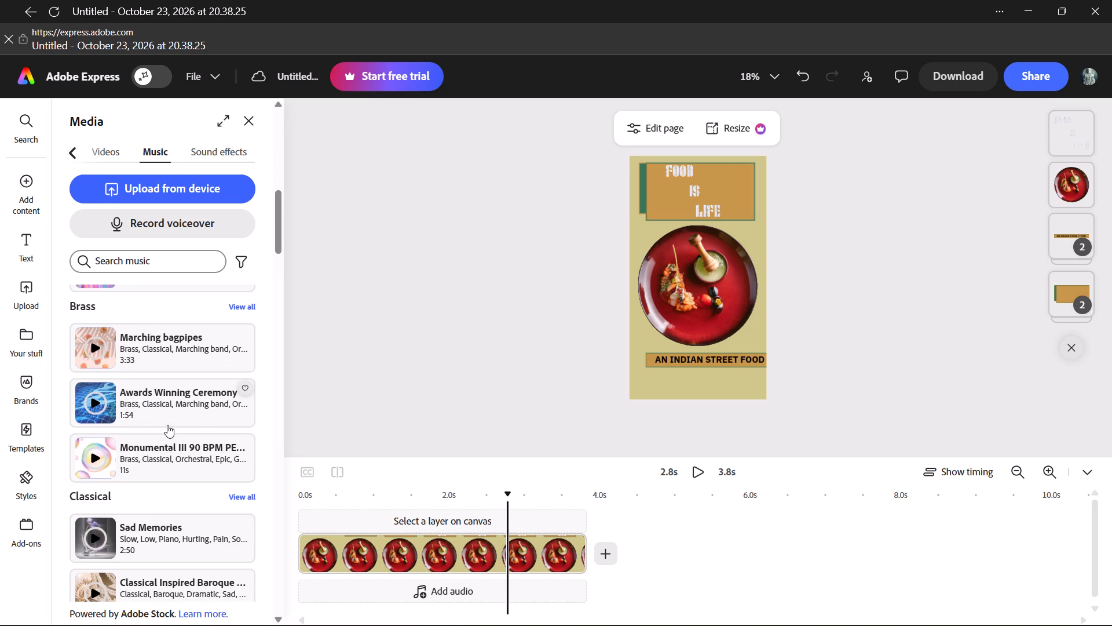
scroll(128, 421, up, 3)
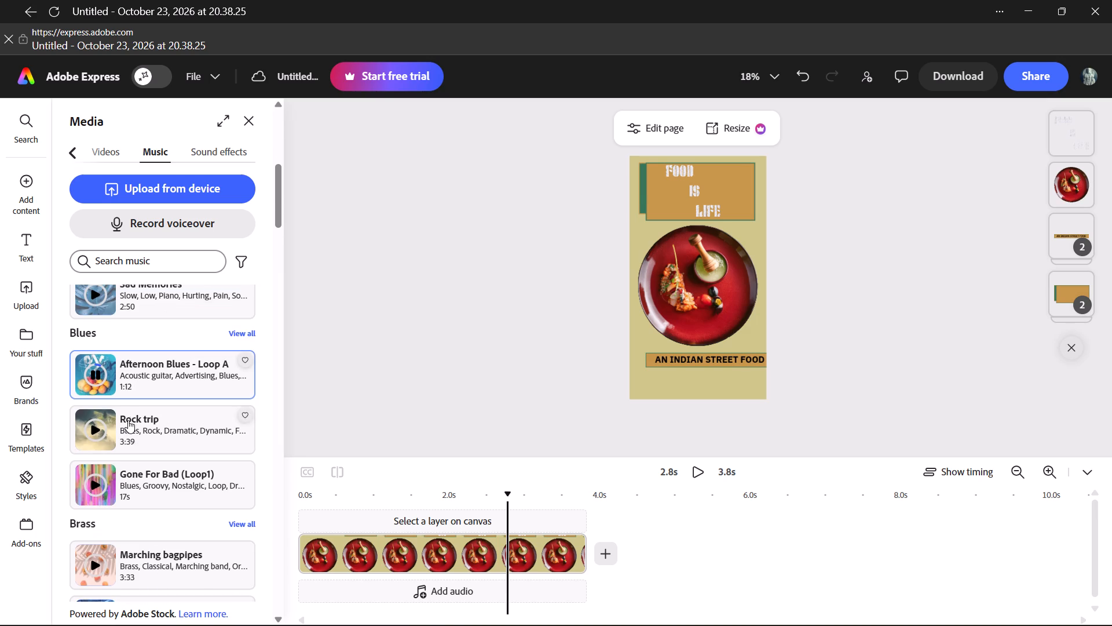
click(147, 379)
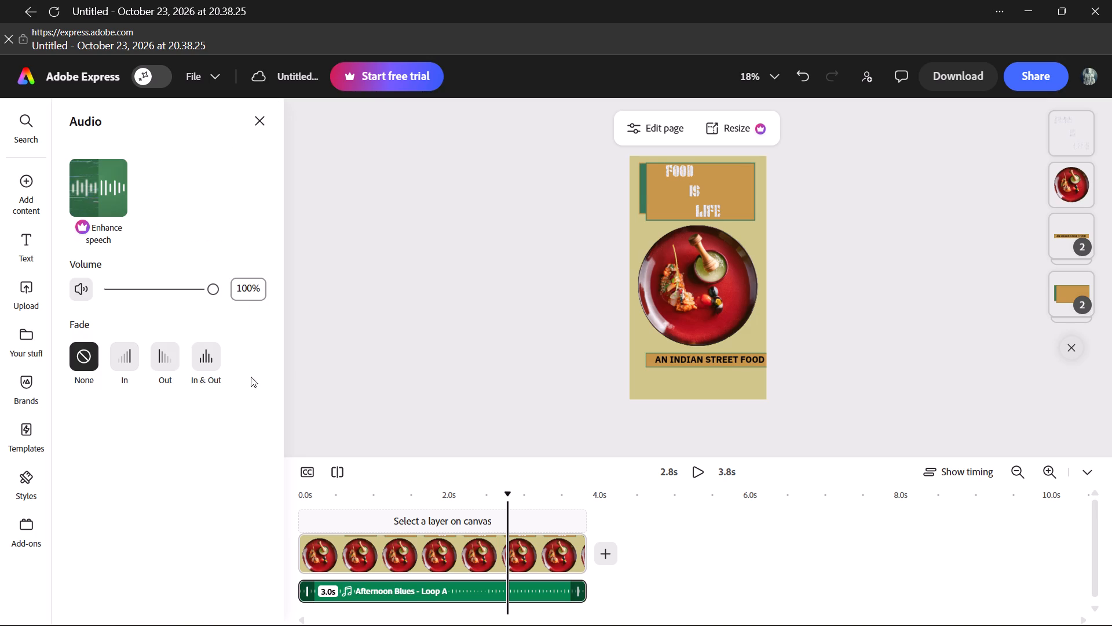
Play the design to check the scene with the added Afternoon Blues - Loop A music.
click(689, 467)
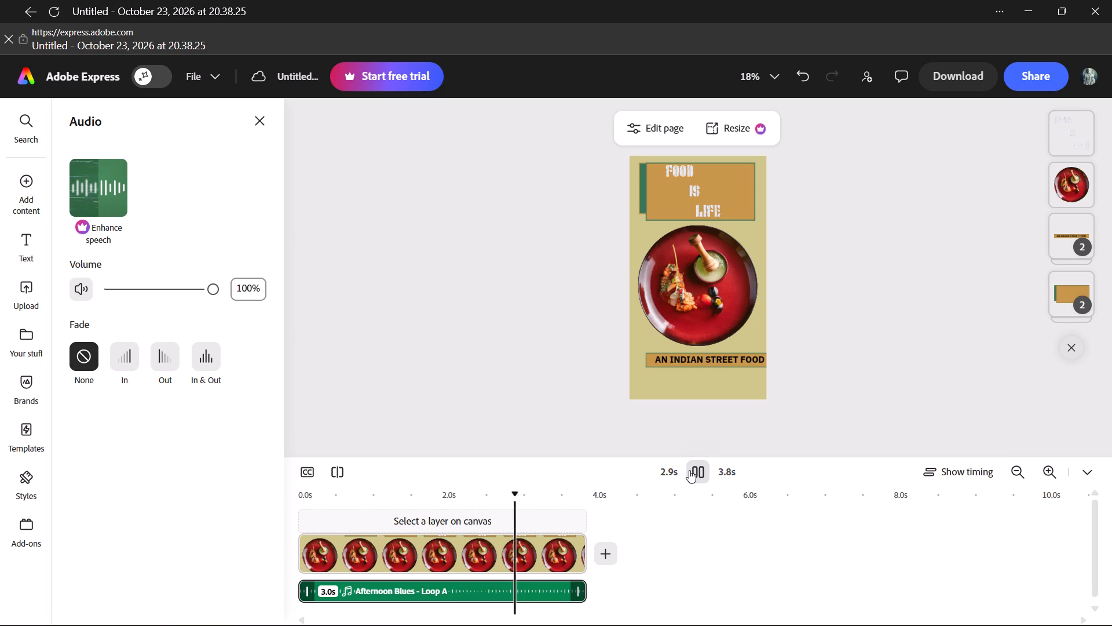
click(695, 472)
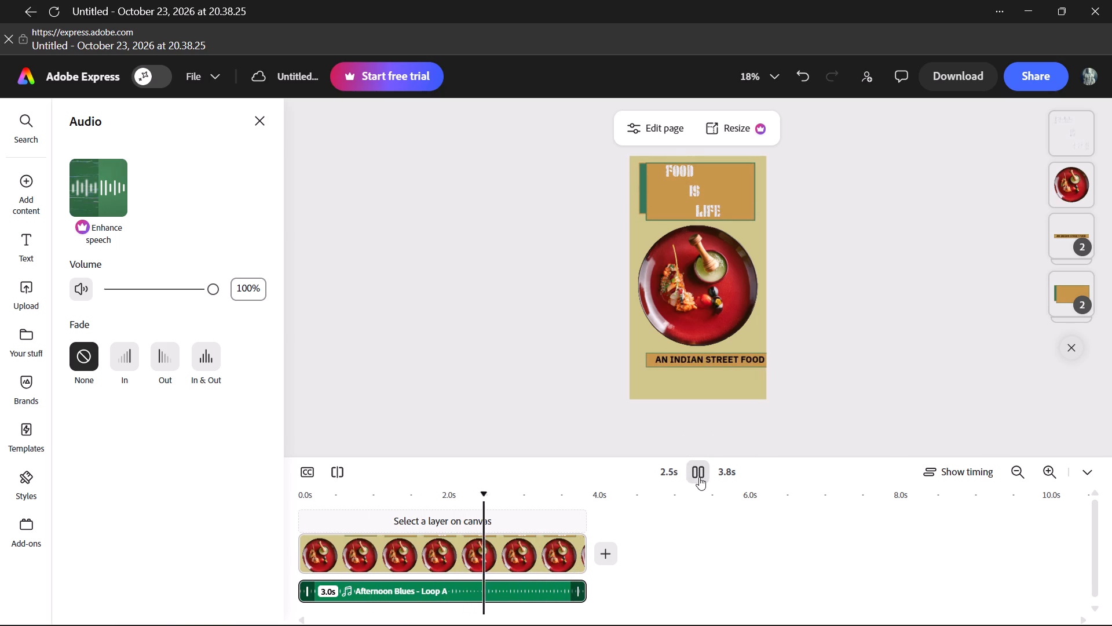
Scale the FOOD IS LIFE title down slightly within the orange box above the plate.
click(691, 202)
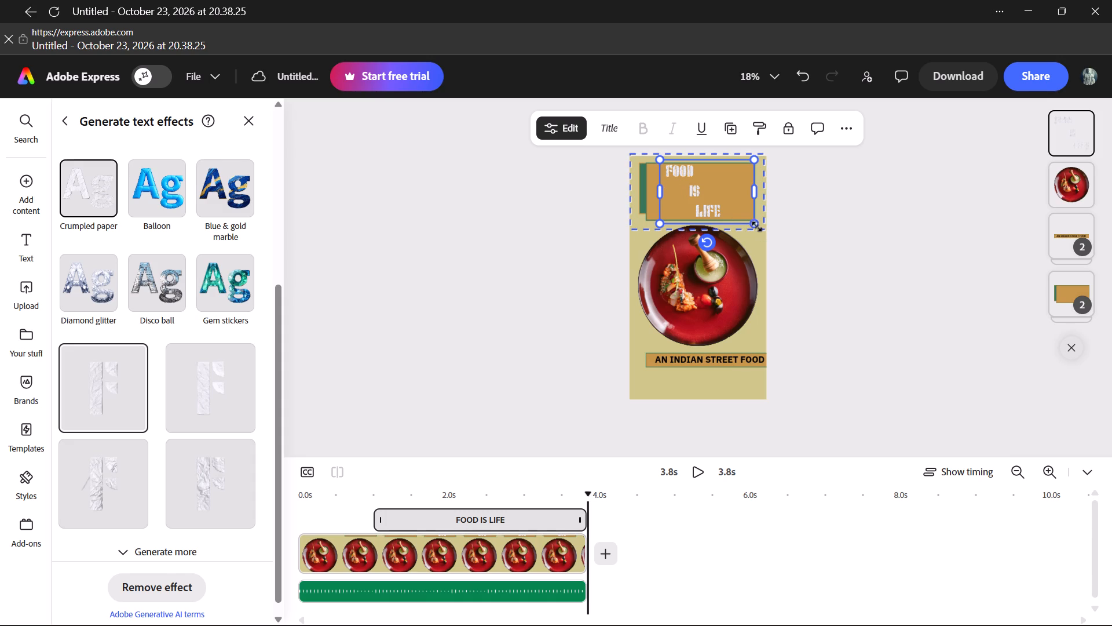
drag(753, 226, 748, 206)
click(698, 192)
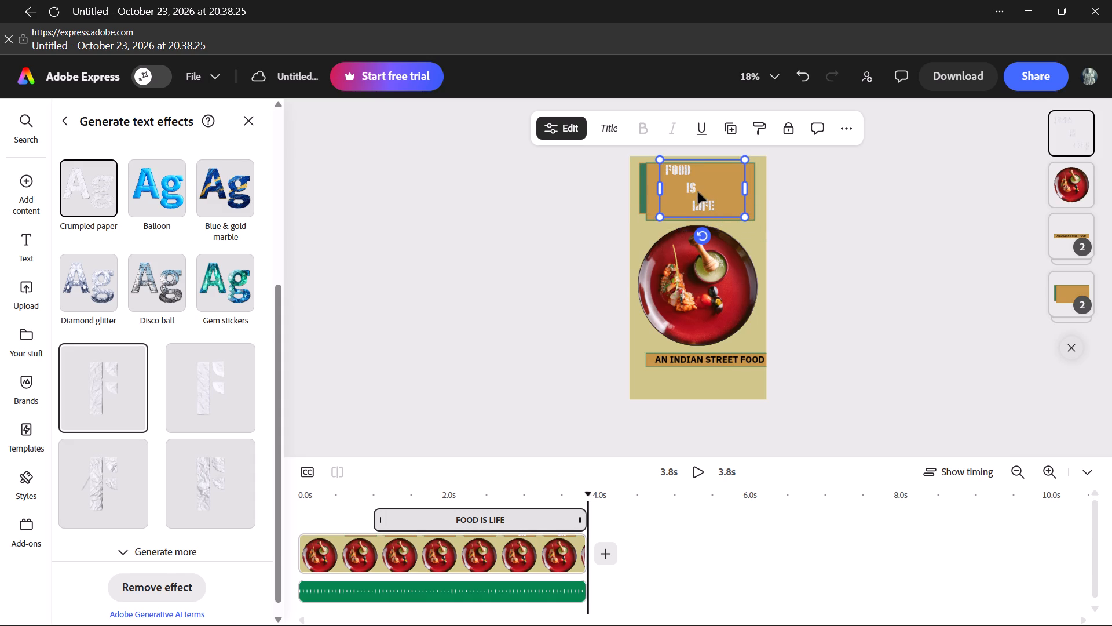
Remove the spacing and line break before IS so it follows FOOD on the title's first line.
click(683, 188)
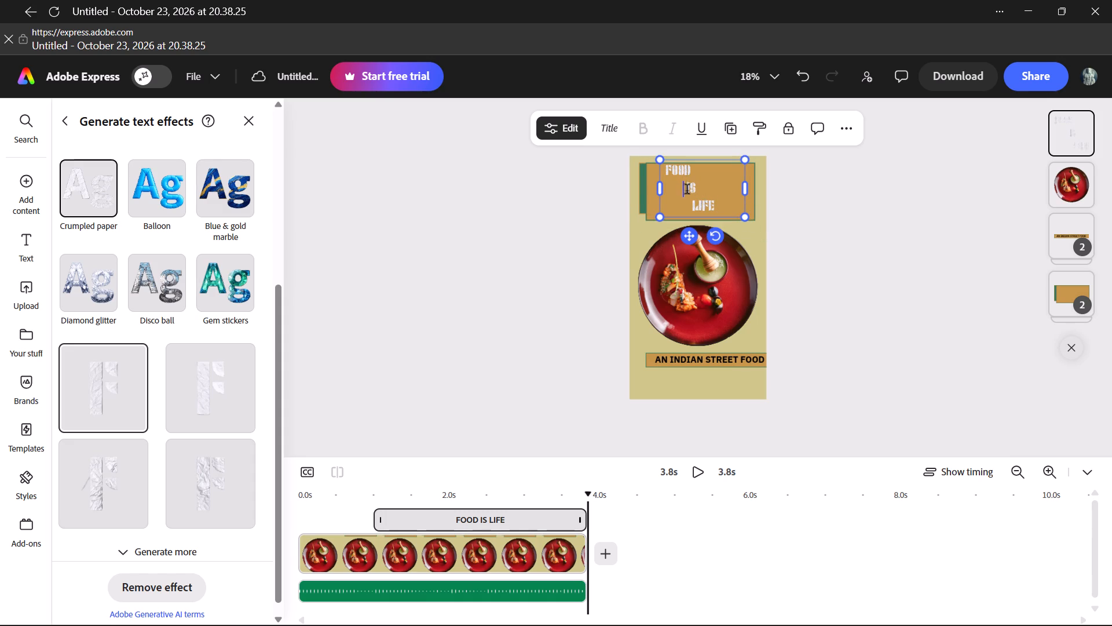
key(BackSpace)
key(BackSpace)
key(BackSpace)
key(BackSpace)
key(BackSpace)
key(BackSpace)
key(BackSpace)
Remove the spacing and line break before LIFE so the title reads FOOD IS LIFE on one line.
key(Down)
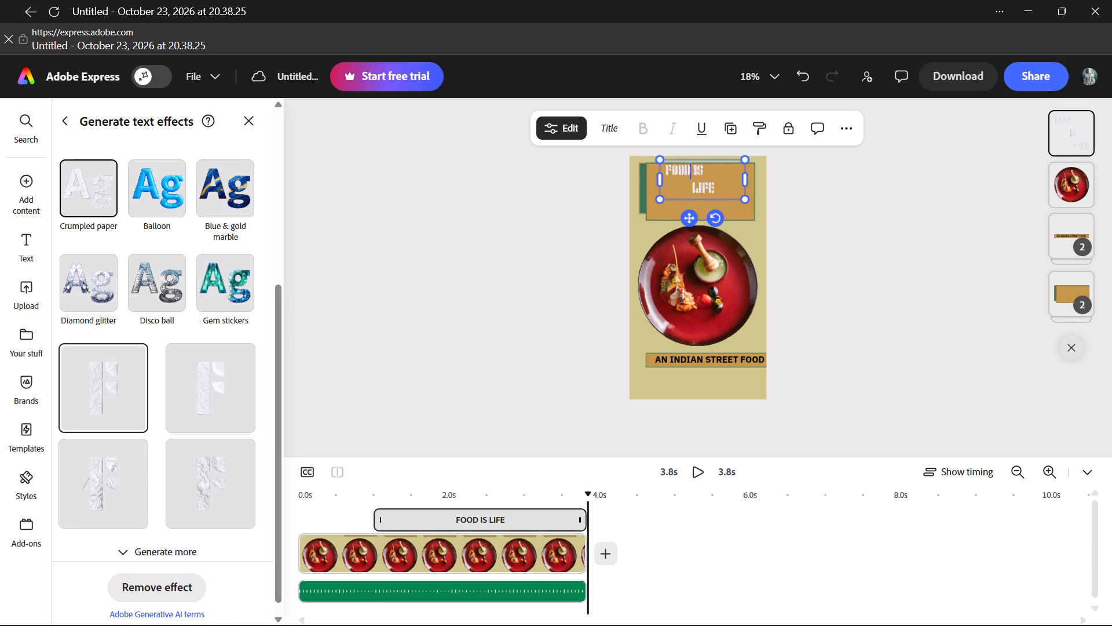
key(BackSpace)
key(BackSpace)
key(BackSpace)
key(BackSpace)
key(BackSpace)
key(BackSpace)
key(BackSpace)
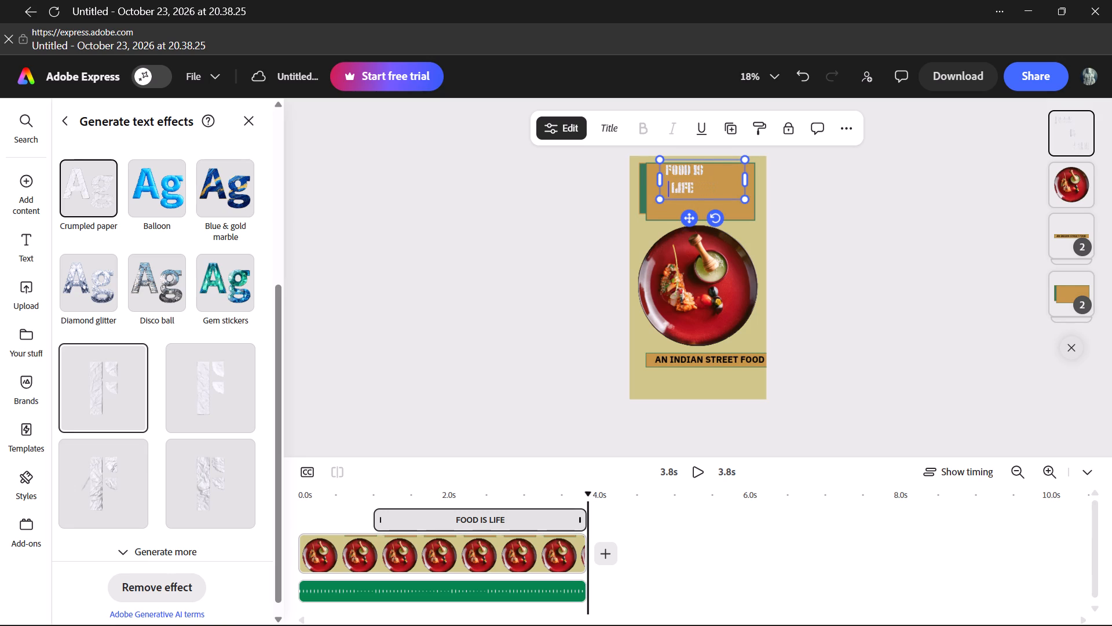
key(BackSpace)
key(BackSpace)
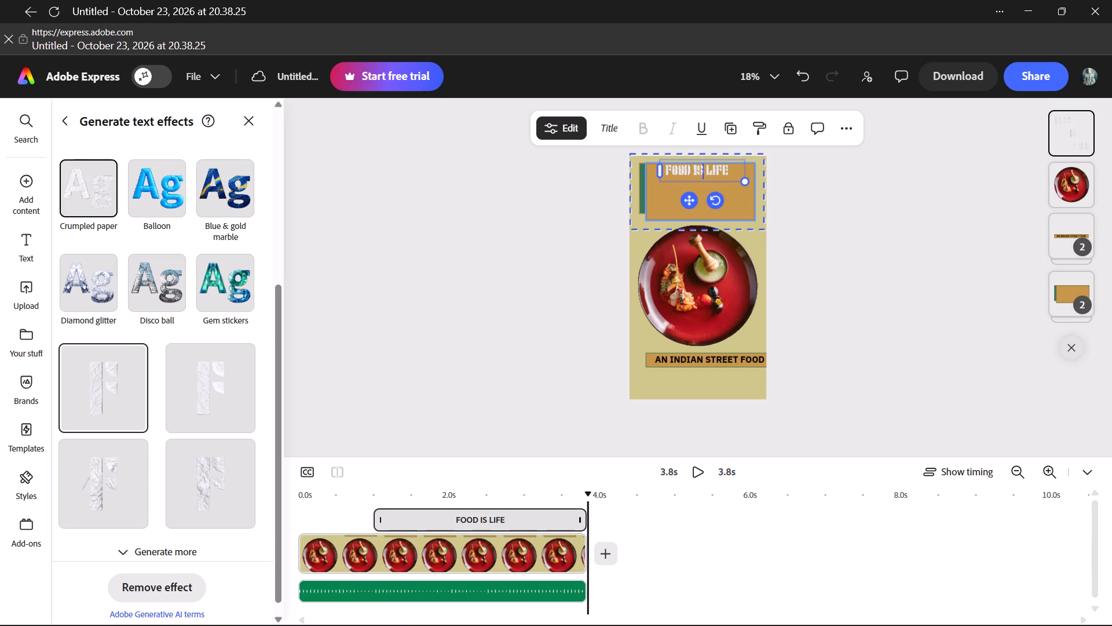
key(Down)
key(Down)
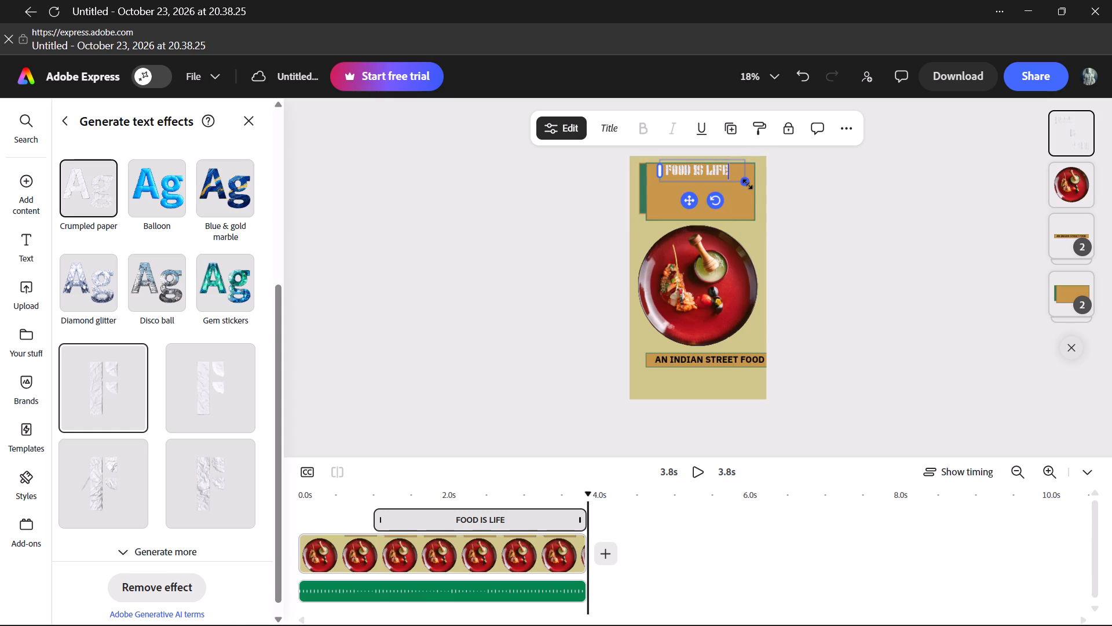
Enlarge the one-line FOOD IS LIFE title to about size 141 and centre its lettering within the orange box.
drag(747, 184, 780, 233)
drag(714, 176, 695, 183)
click(687, 228)
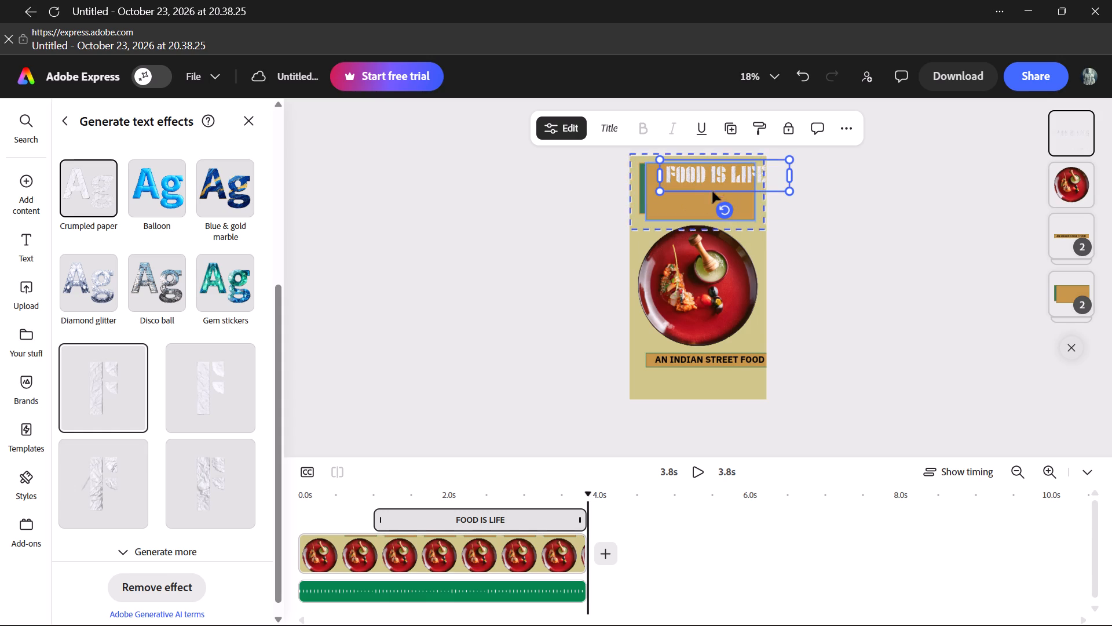
drag(718, 177, 704, 194)
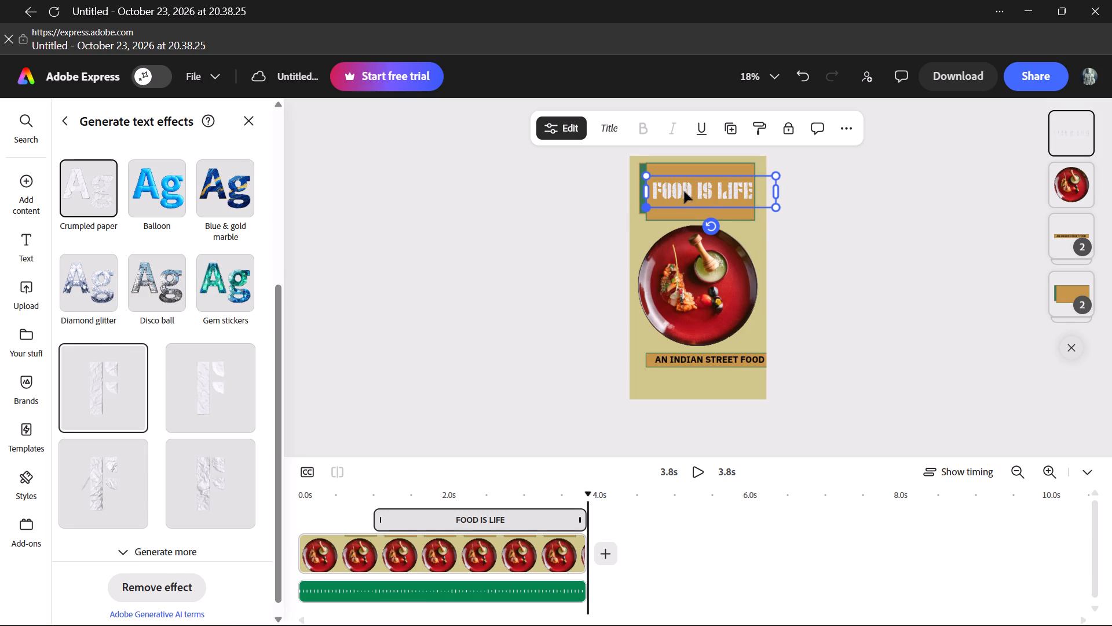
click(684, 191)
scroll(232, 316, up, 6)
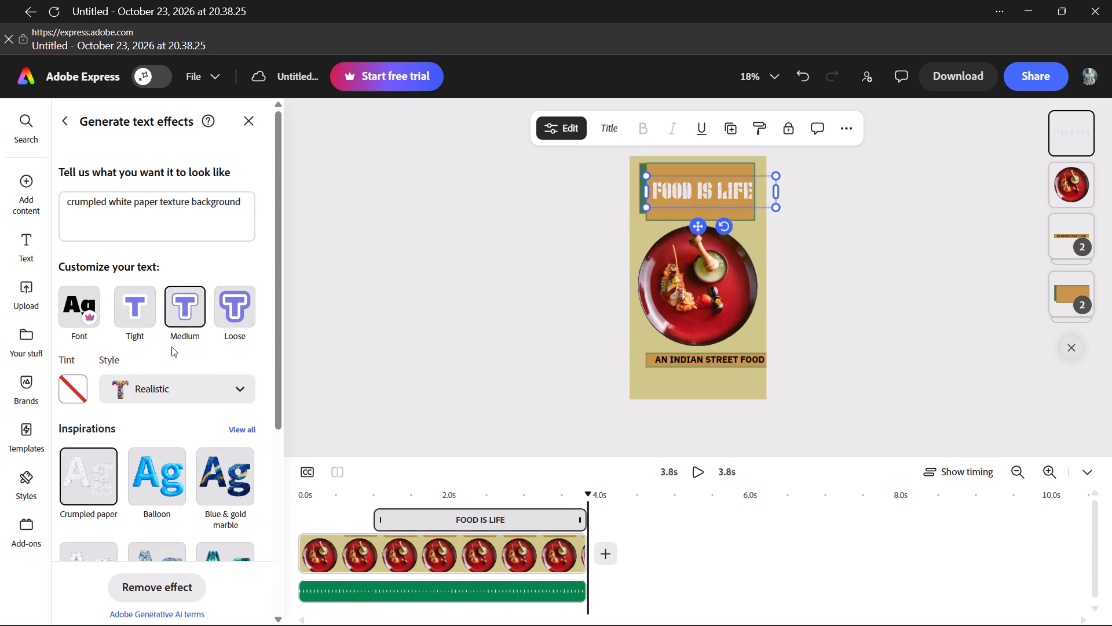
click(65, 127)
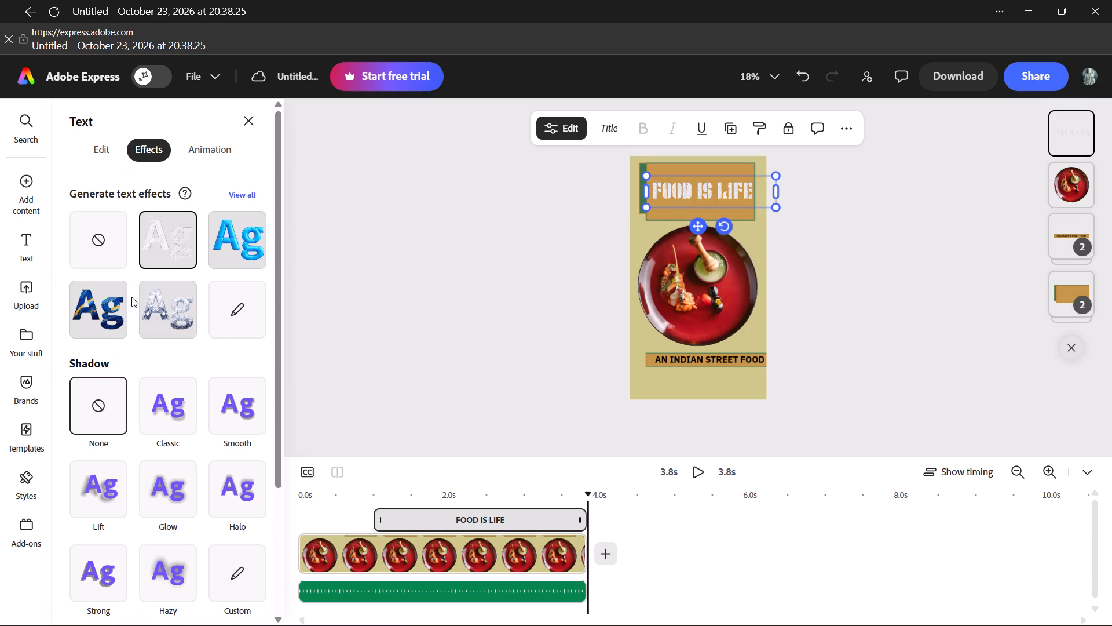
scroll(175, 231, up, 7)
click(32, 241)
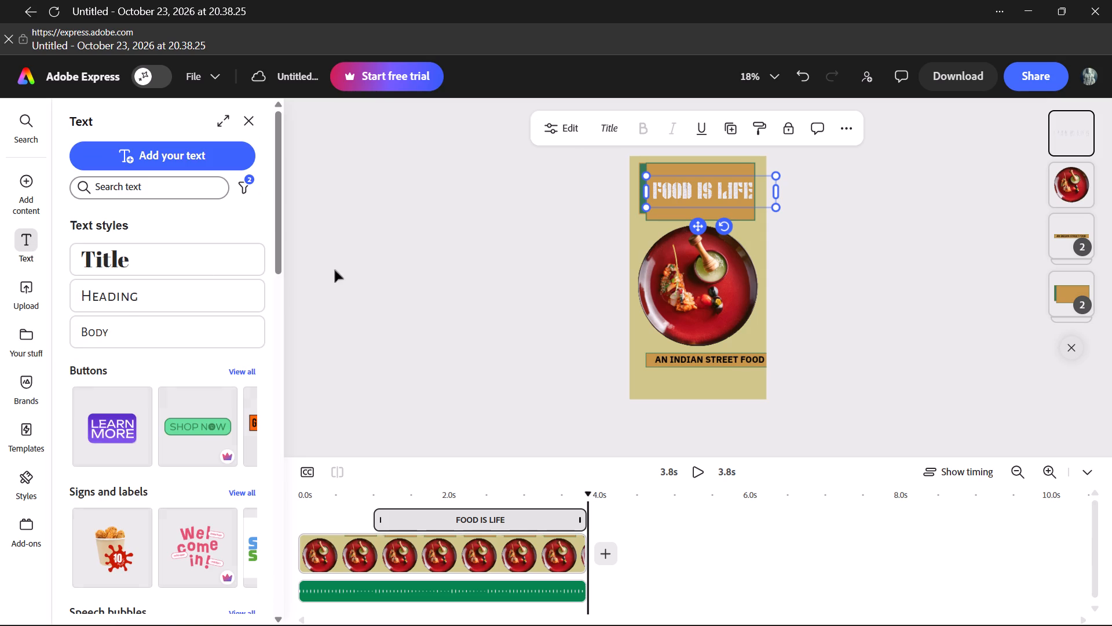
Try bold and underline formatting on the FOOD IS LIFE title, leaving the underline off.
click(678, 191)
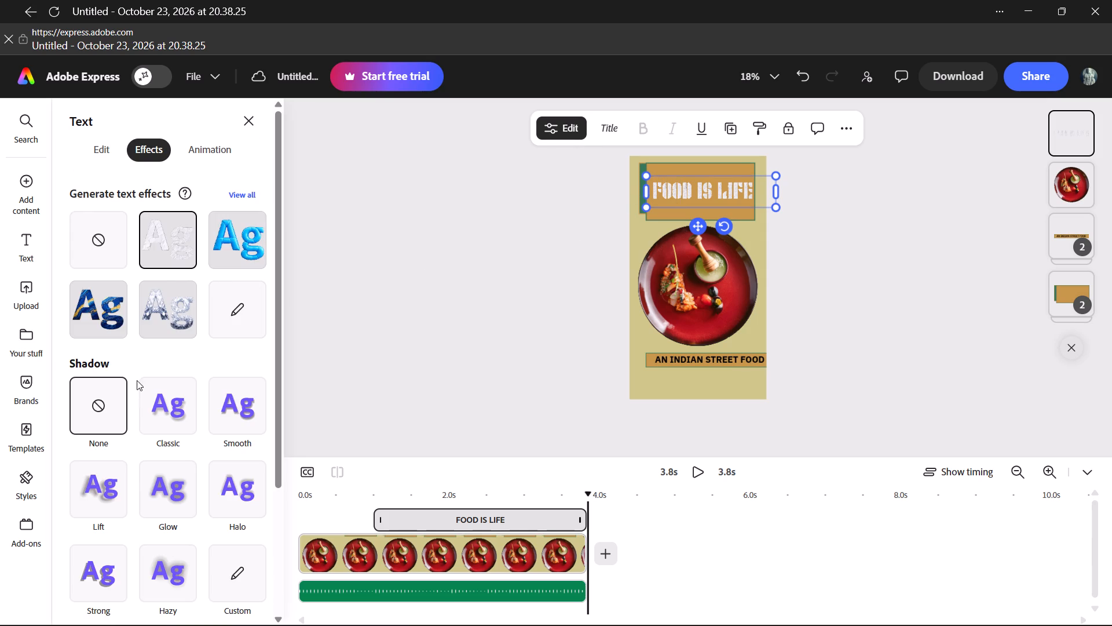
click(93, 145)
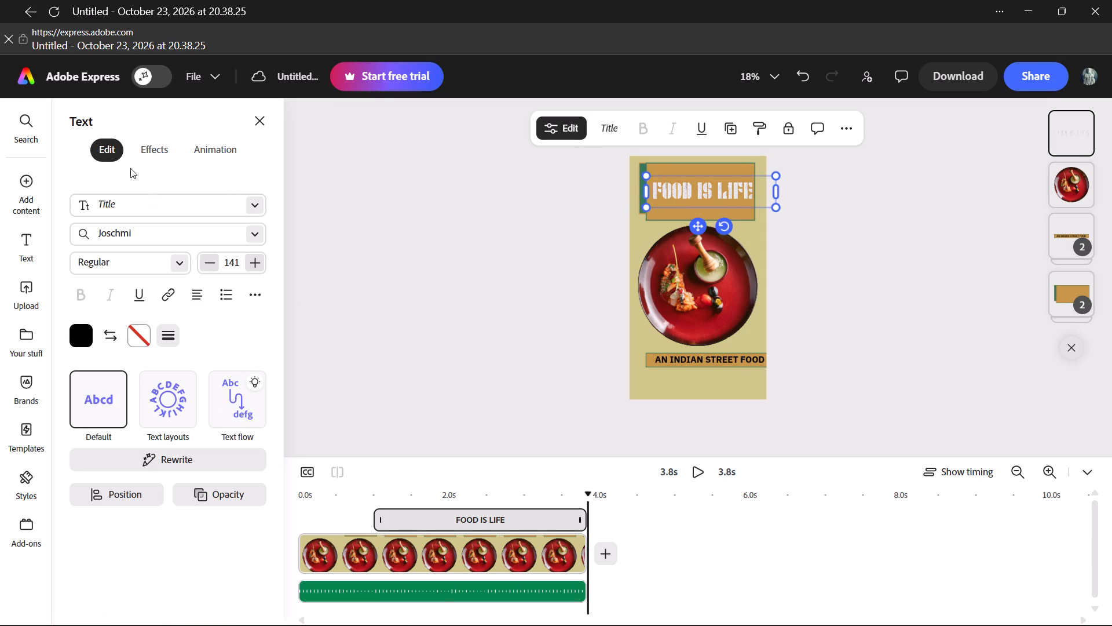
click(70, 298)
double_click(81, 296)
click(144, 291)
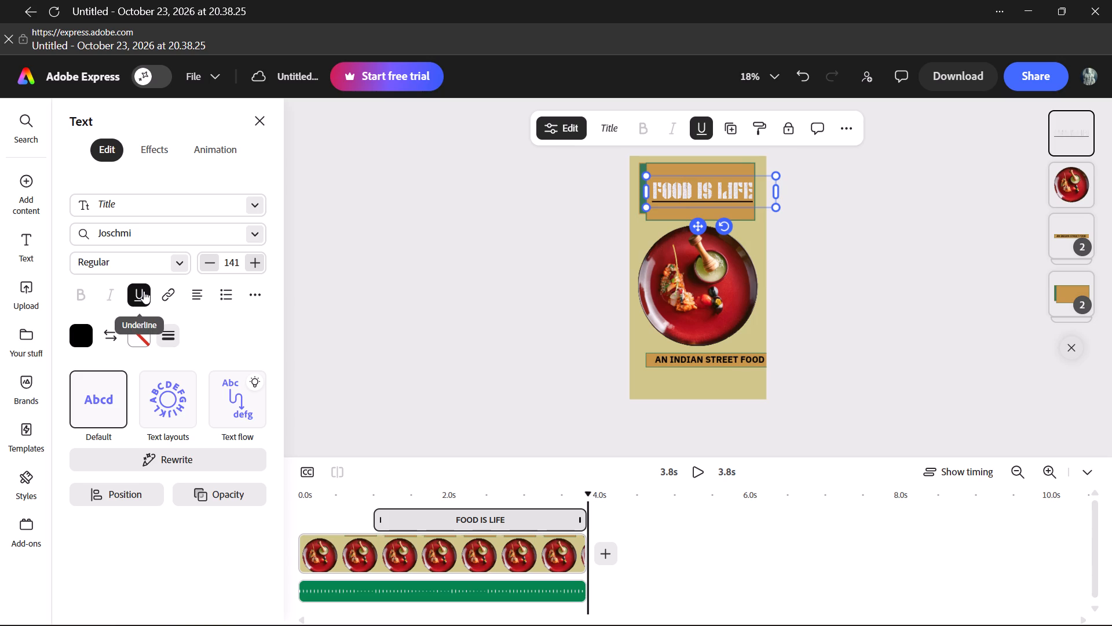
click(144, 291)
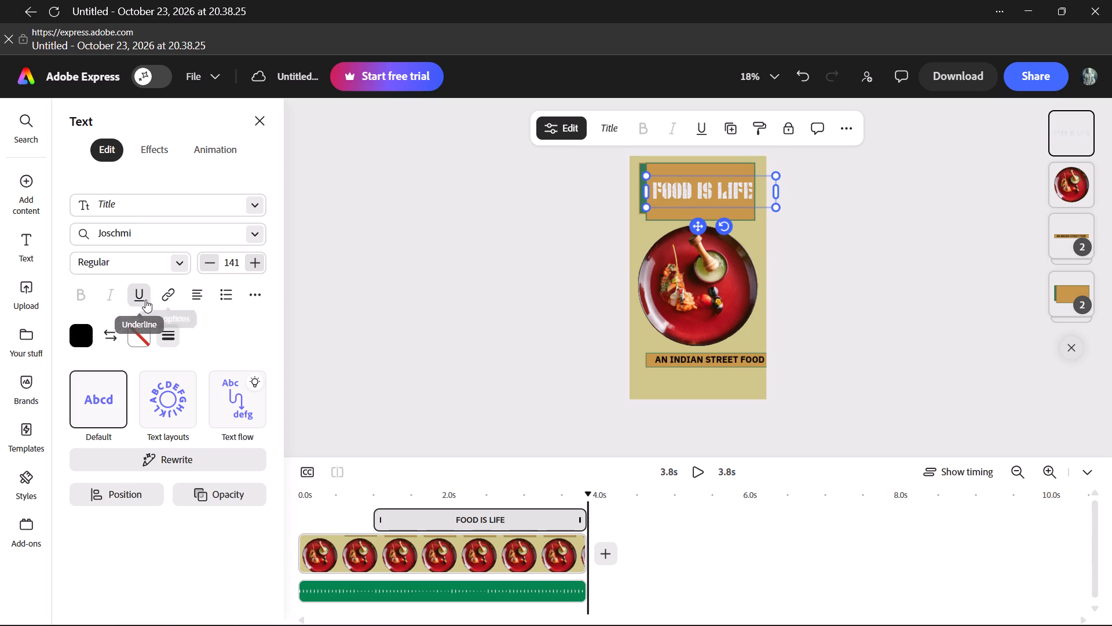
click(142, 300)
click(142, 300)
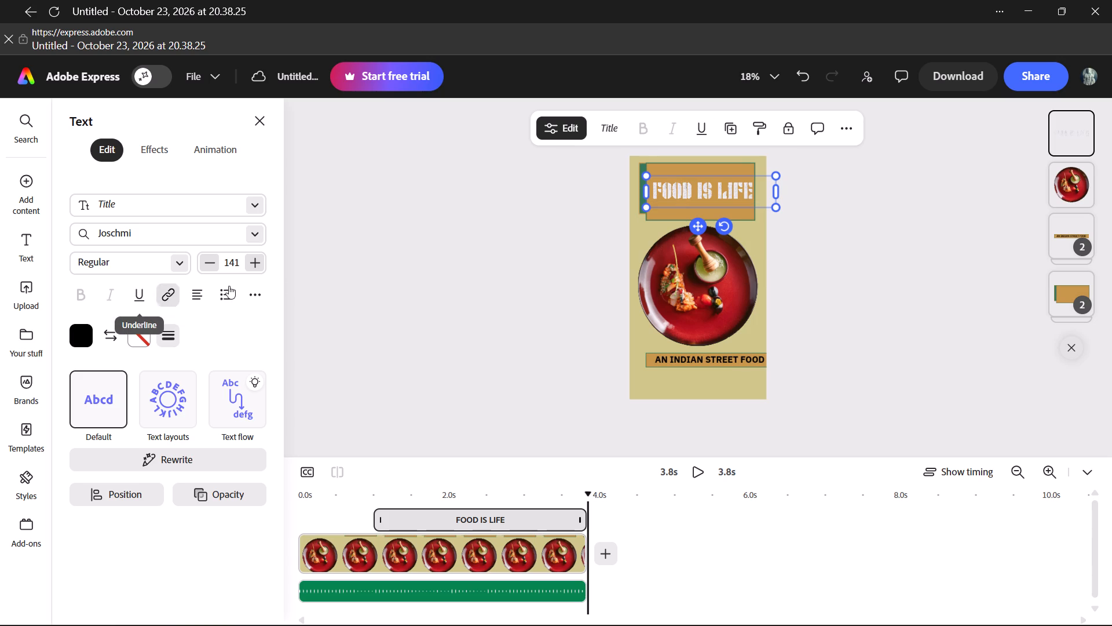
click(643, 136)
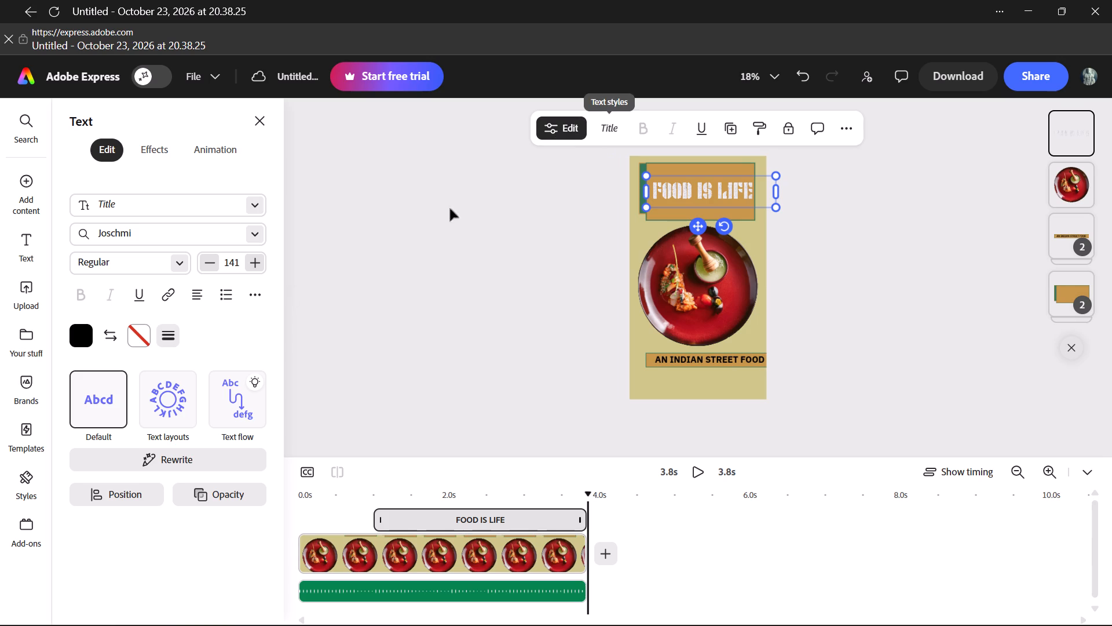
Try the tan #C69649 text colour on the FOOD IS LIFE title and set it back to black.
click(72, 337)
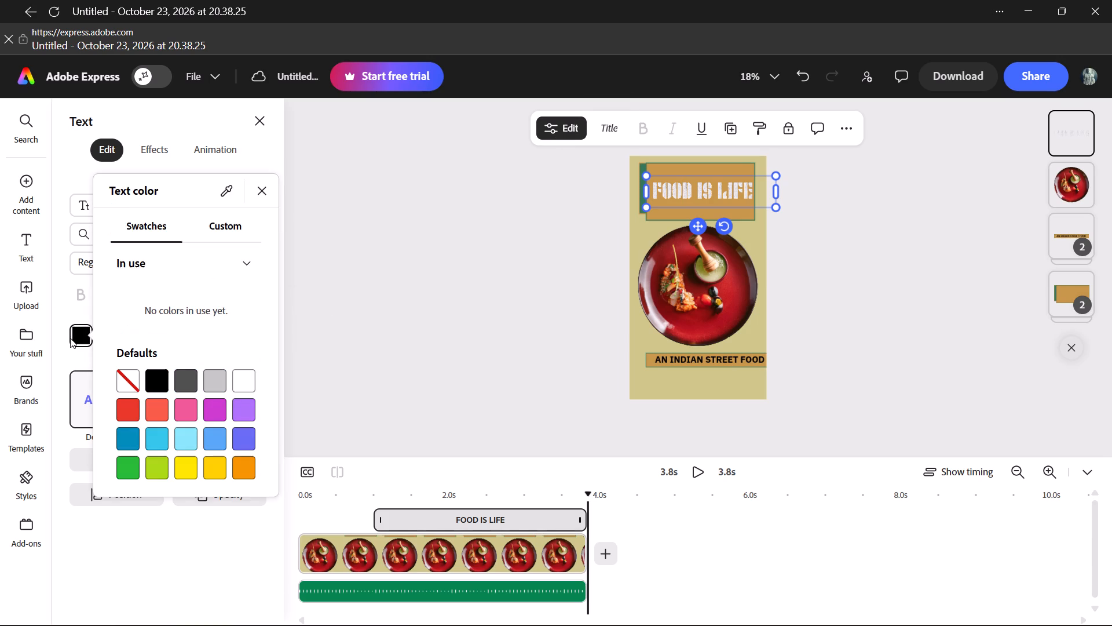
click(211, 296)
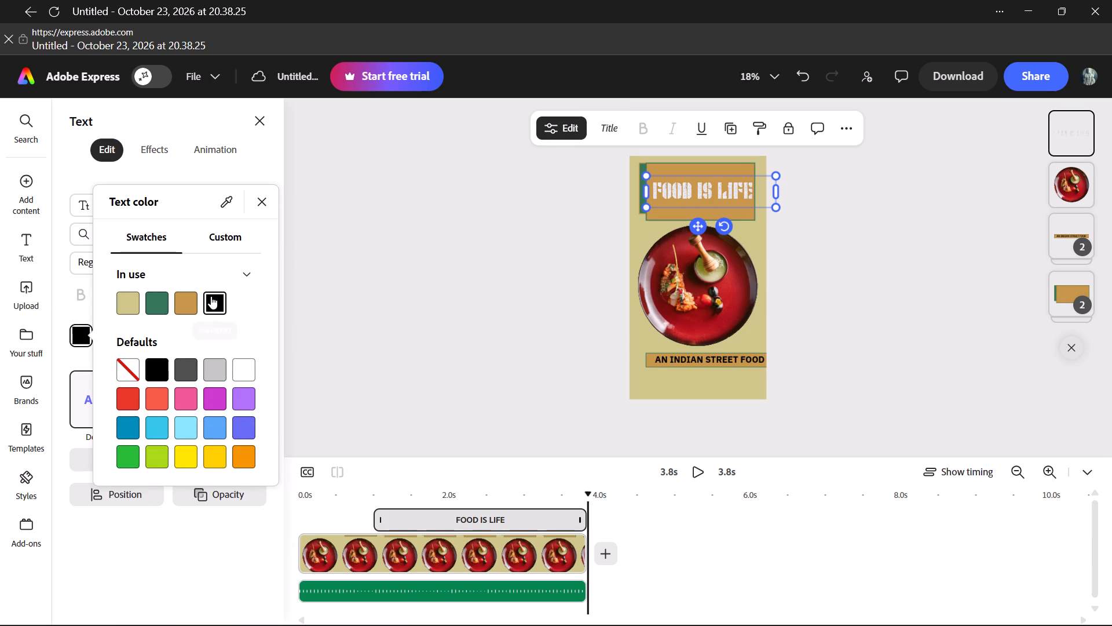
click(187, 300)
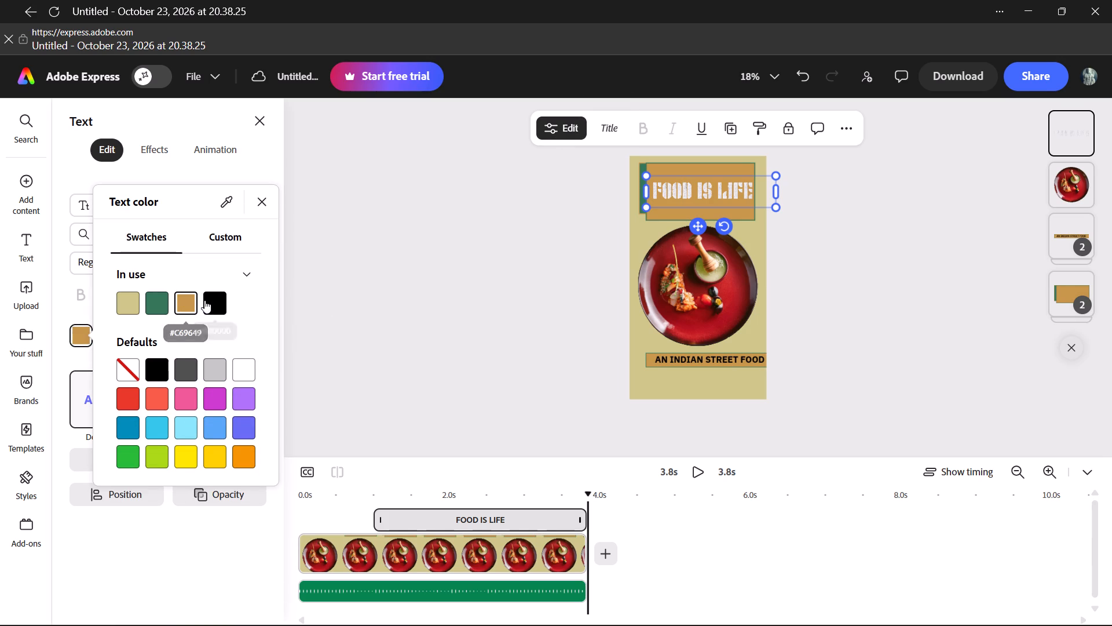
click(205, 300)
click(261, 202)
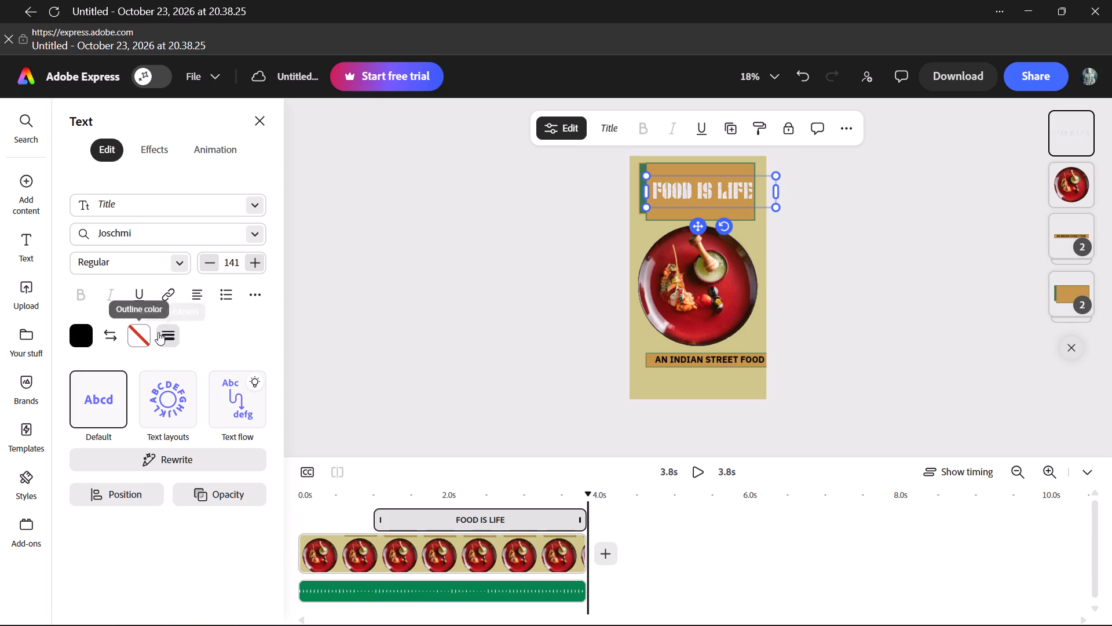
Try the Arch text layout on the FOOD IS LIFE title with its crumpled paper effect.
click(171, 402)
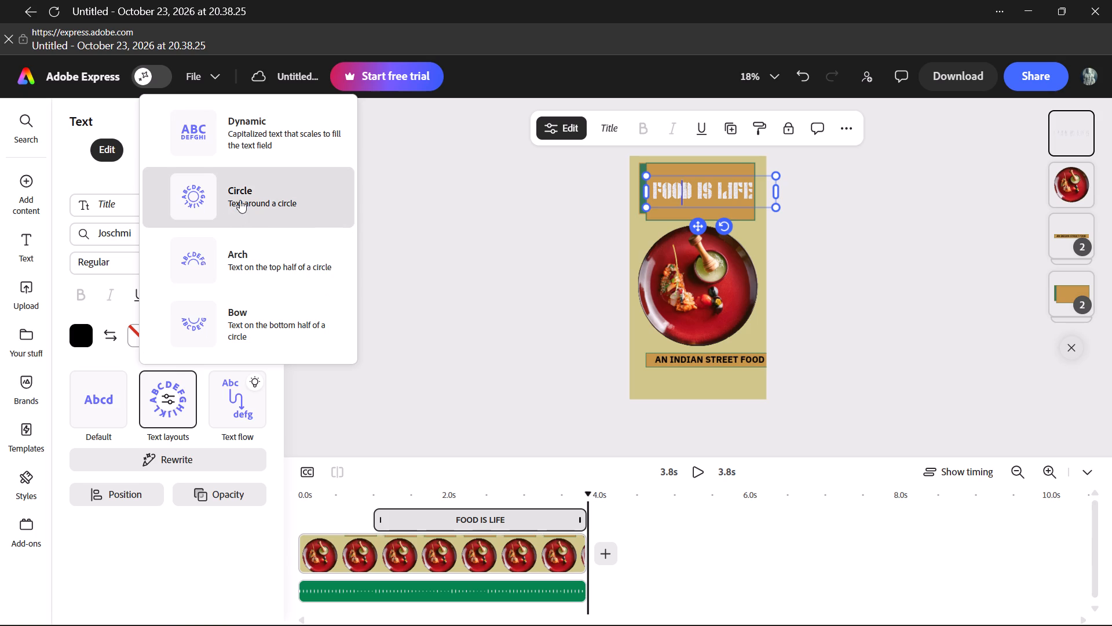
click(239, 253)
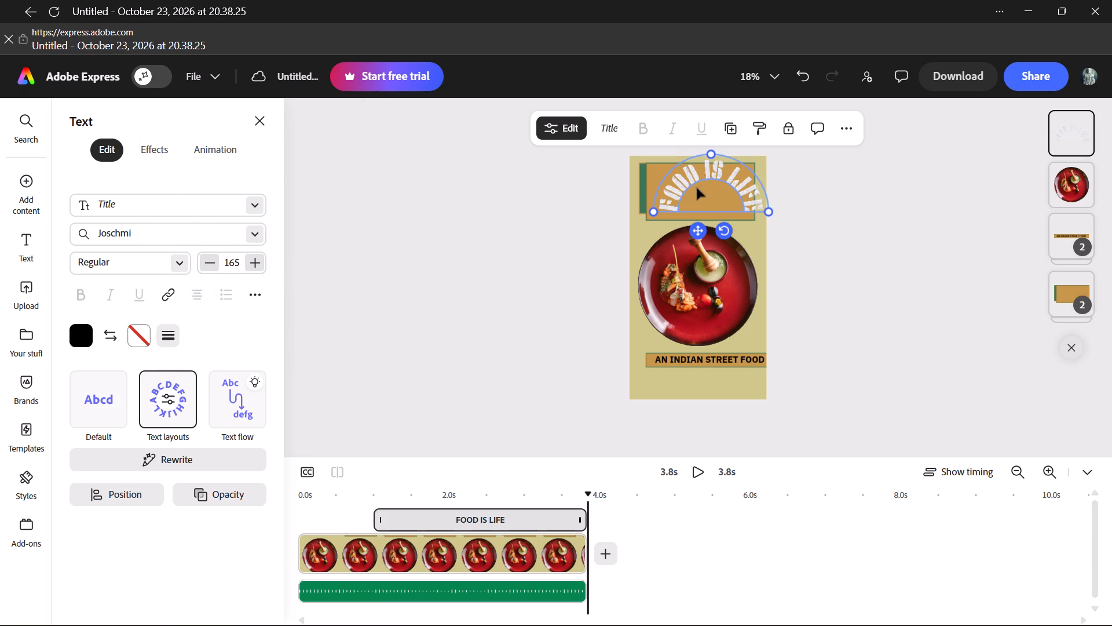
Switch the FOOD IS LIFE title to the Text flow layout.
click(237, 403)
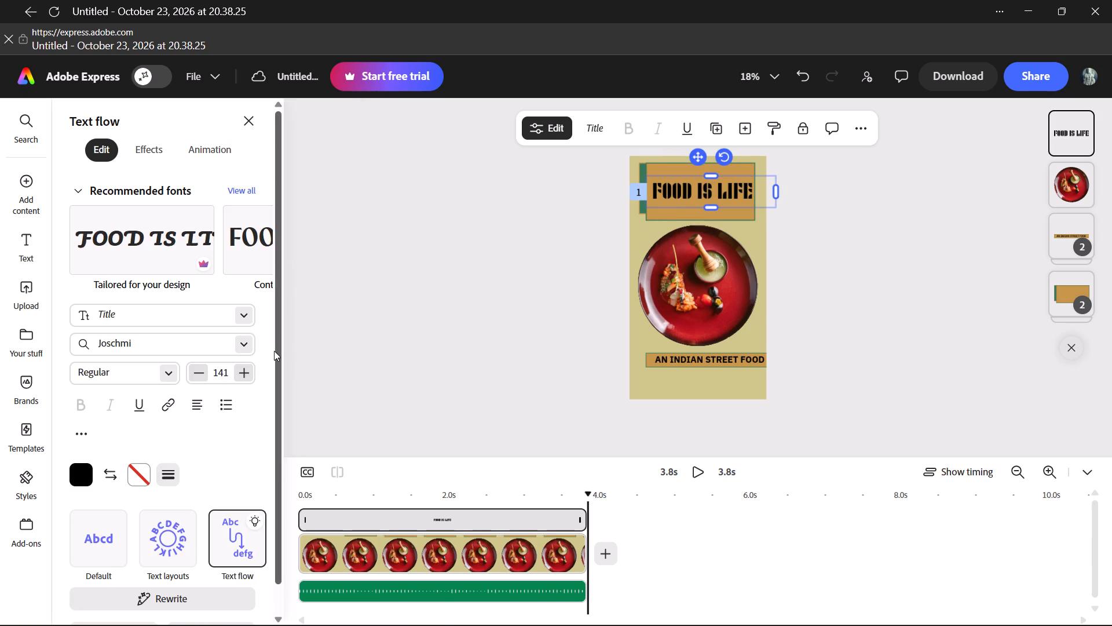
scroll(184, 435, down, 1)
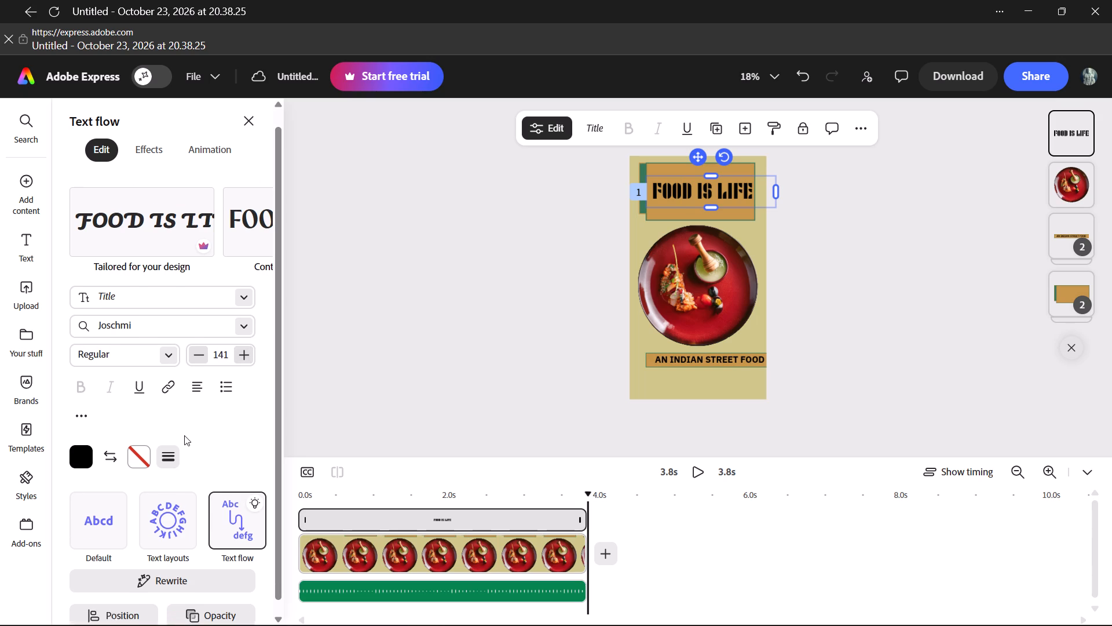
scroll(184, 435, down, 2)
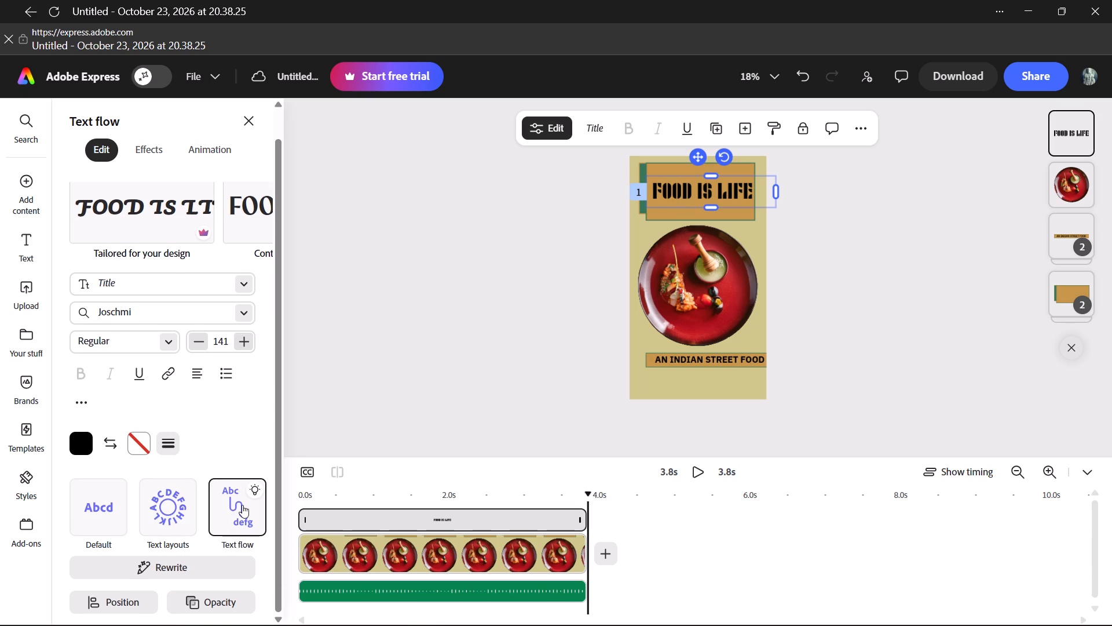
click(242, 505)
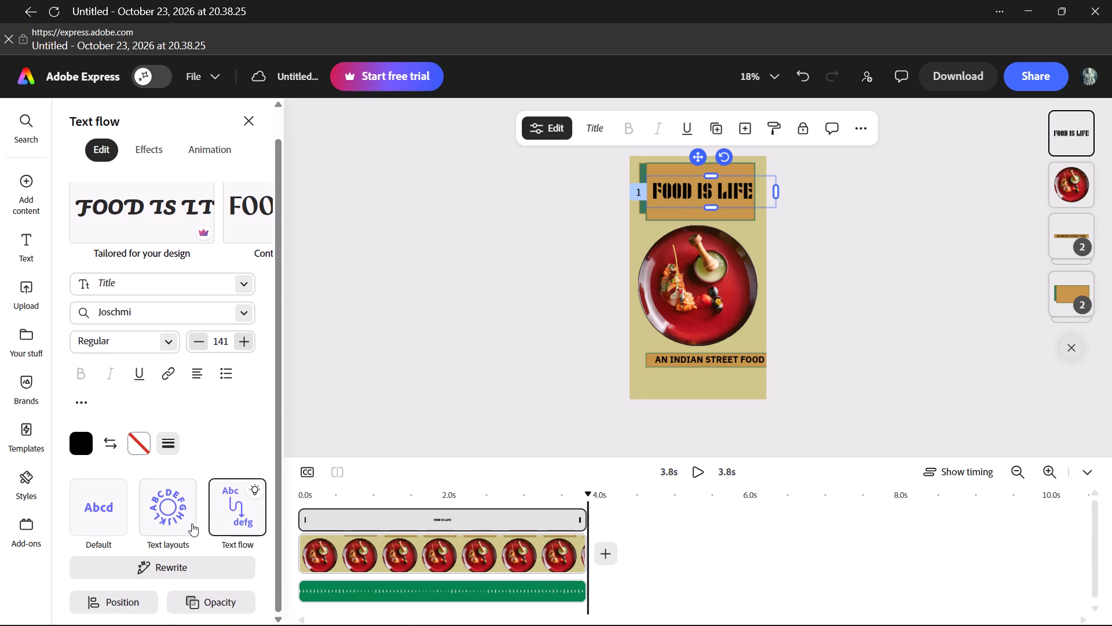
click(190, 523)
click(217, 516)
click(221, 516)
Apply the Arch text layout to the plain black FOOD IS LIFE title.
click(145, 529)
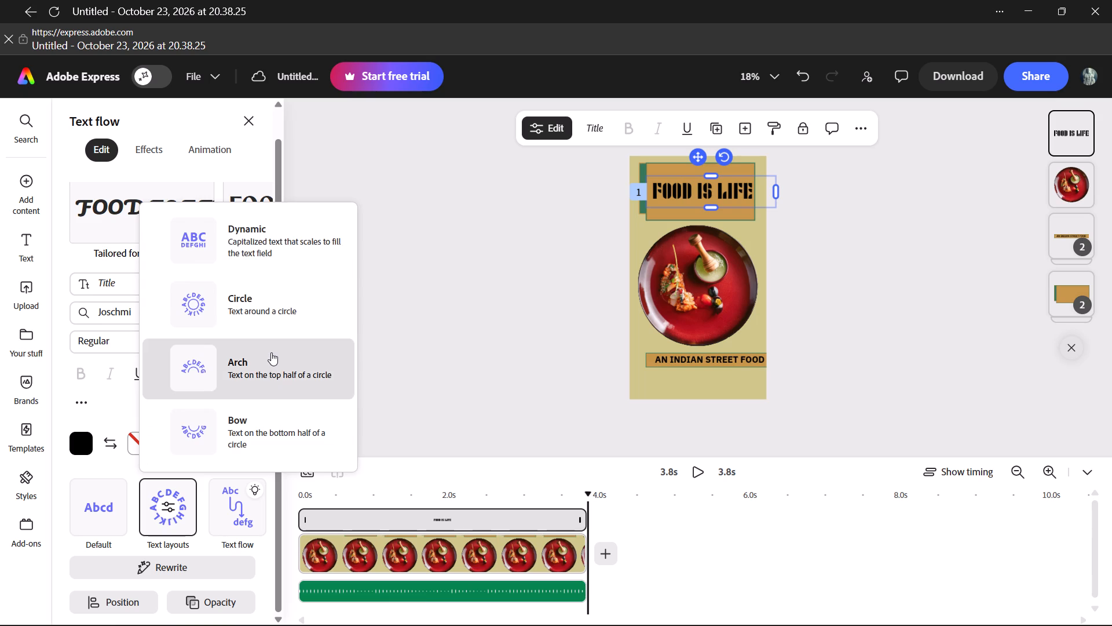
click(281, 367)
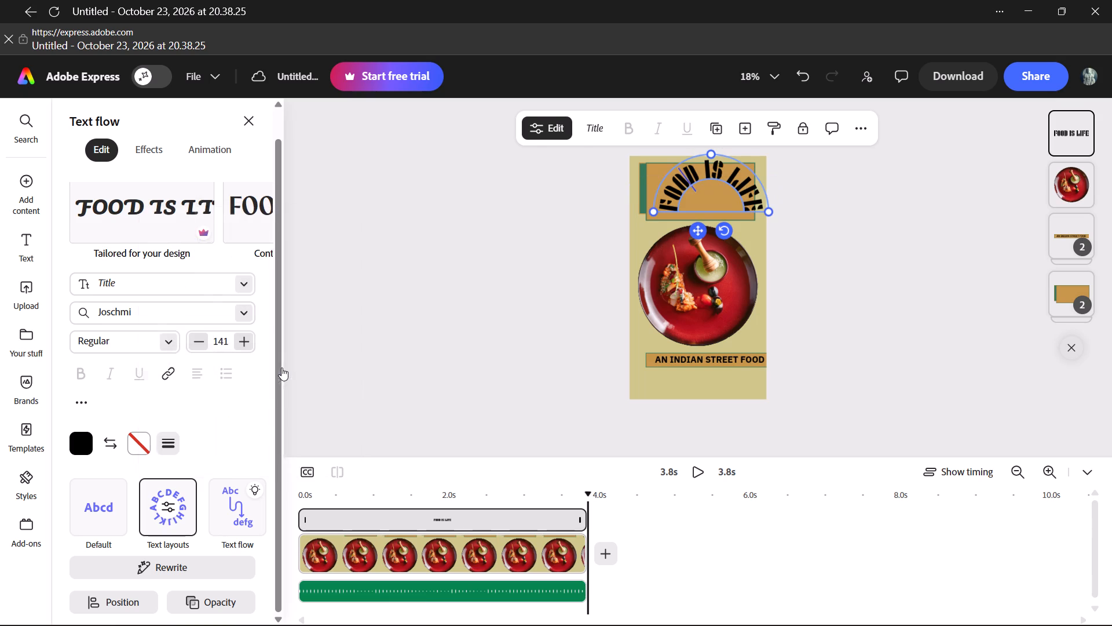
Apply the Lift shadow effect to the arched FOOD IS LIFE title.
scroll(165, 469, down, 4)
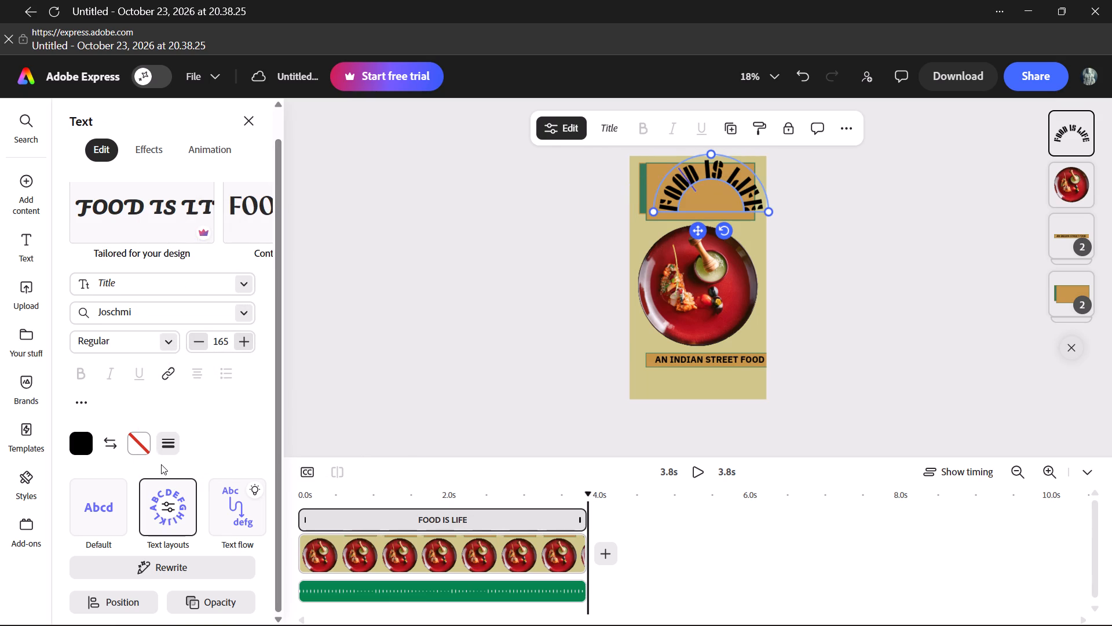
scroll(161, 464, down, 4)
scroll(153, 456, up, 1)
click(147, 156)
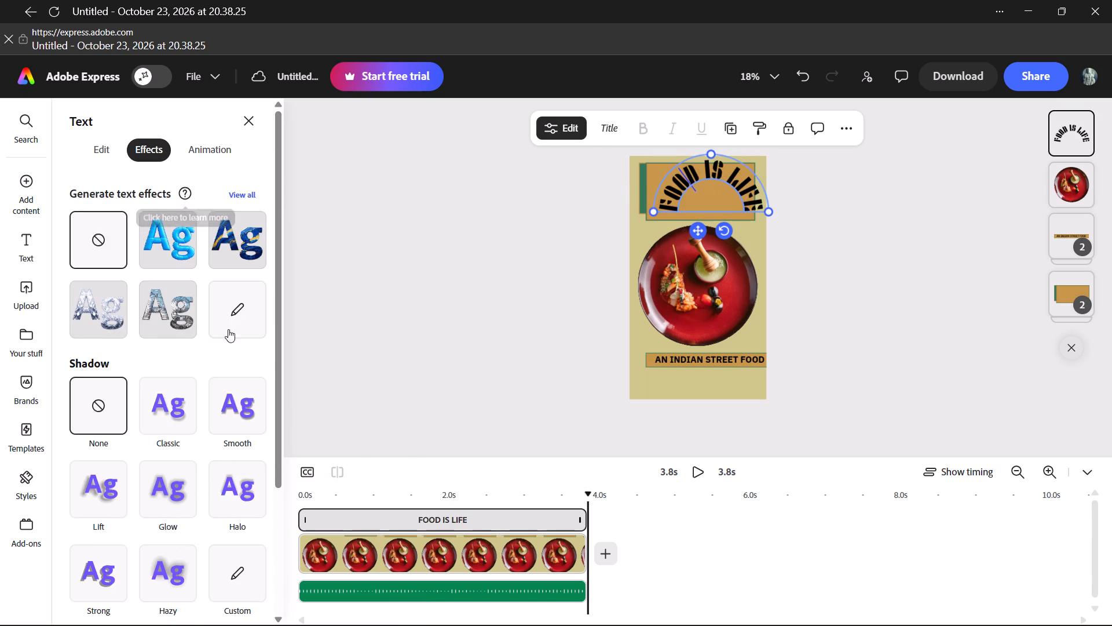
scroll(209, 367, down, 6)
scroll(188, 369, up, 3)
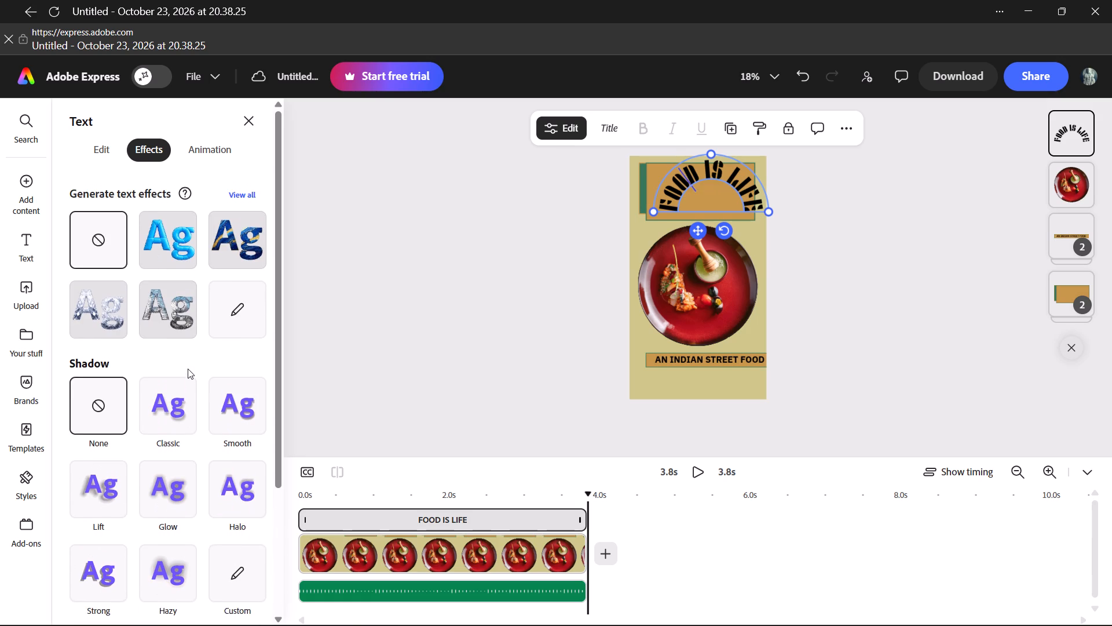
scroll(188, 369, up, 1)
scroll(188, 369, down, 6)
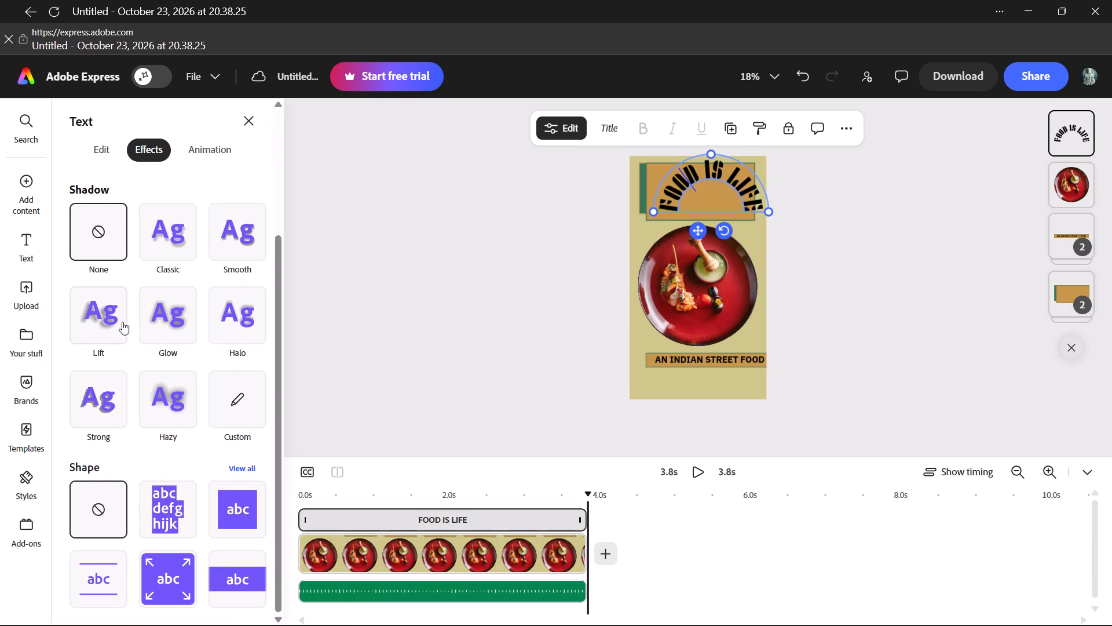
click(115, 330)
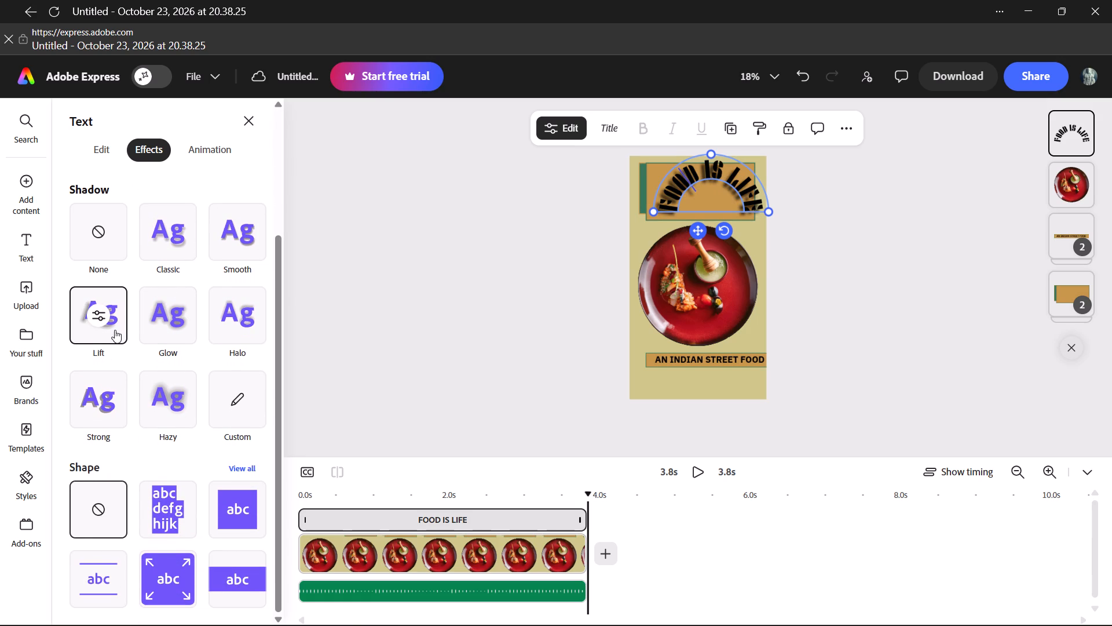
Try the tan #C69649 colour on the FOOD IS LIFE title and settle on the light khaki matching the page background.
scroll(131, 272, up, 2)
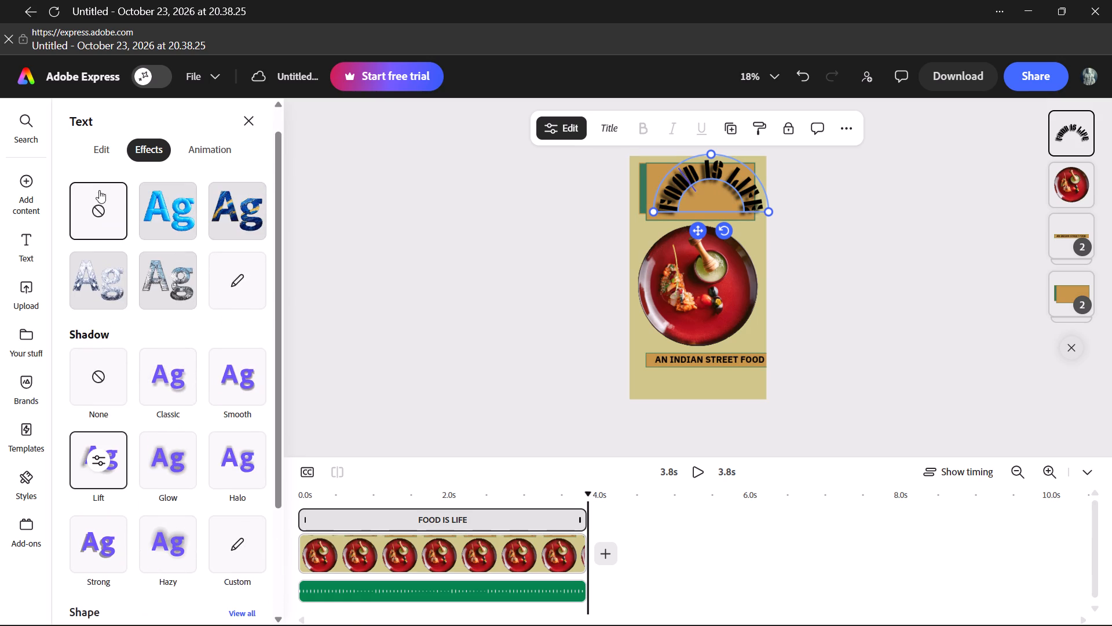
click(97, 156)
click(82, 436)
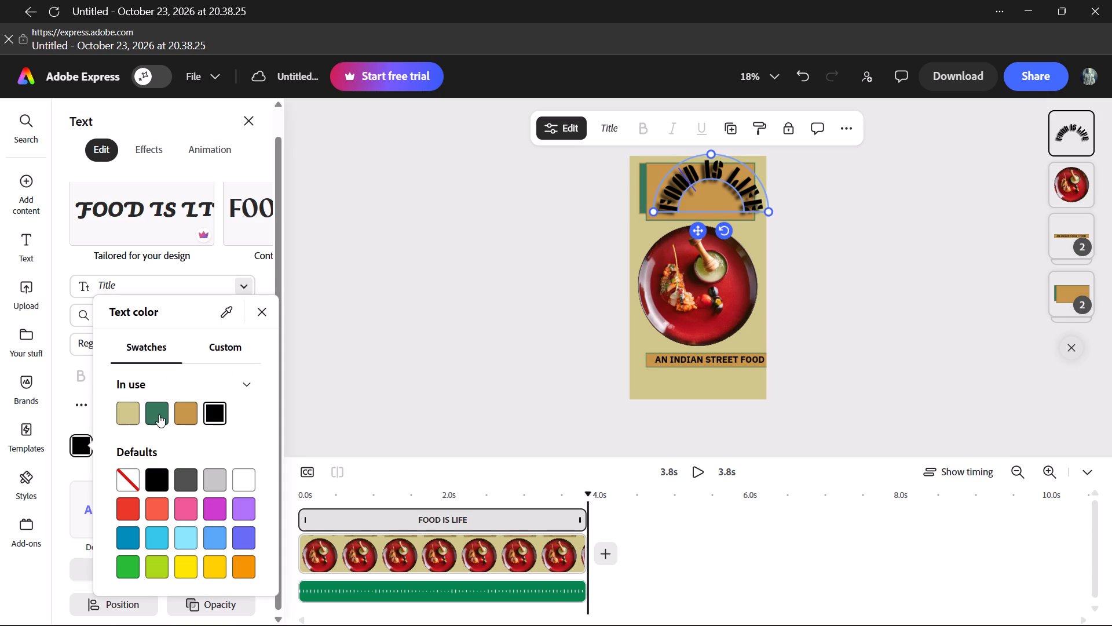
click(138, 417)
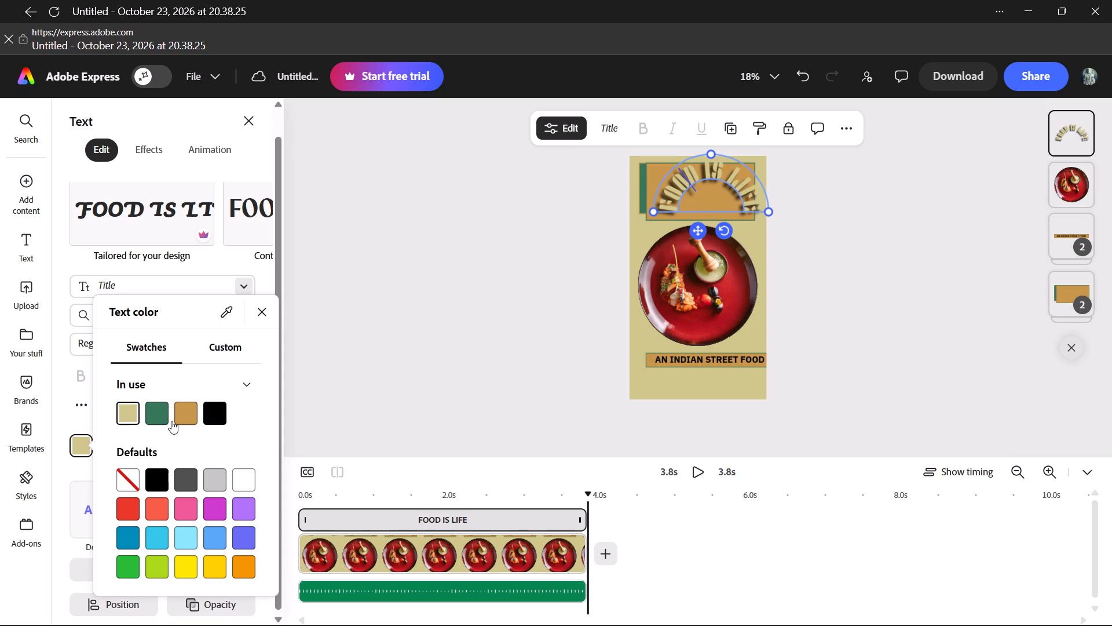
click(194, 421)
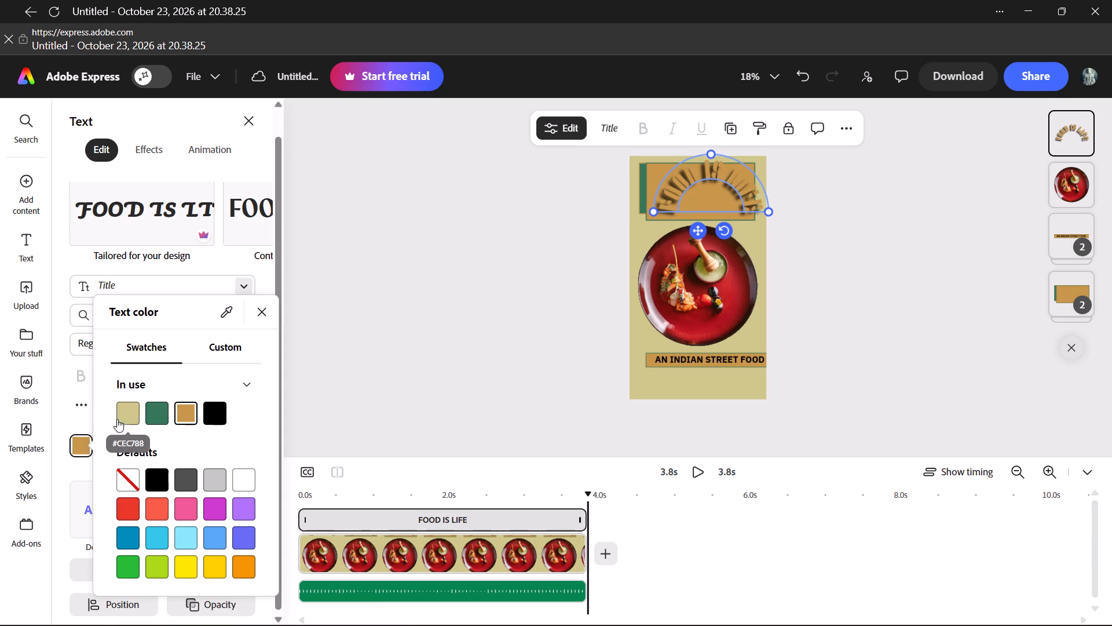
click(133, 414)
click(116, 501)
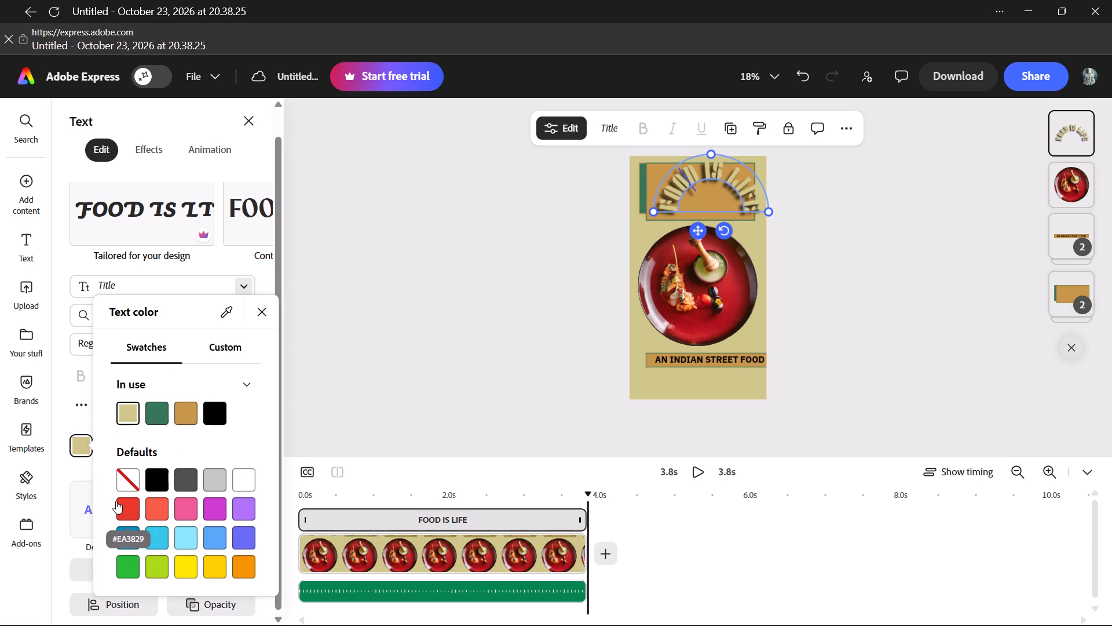
click(121, 417)
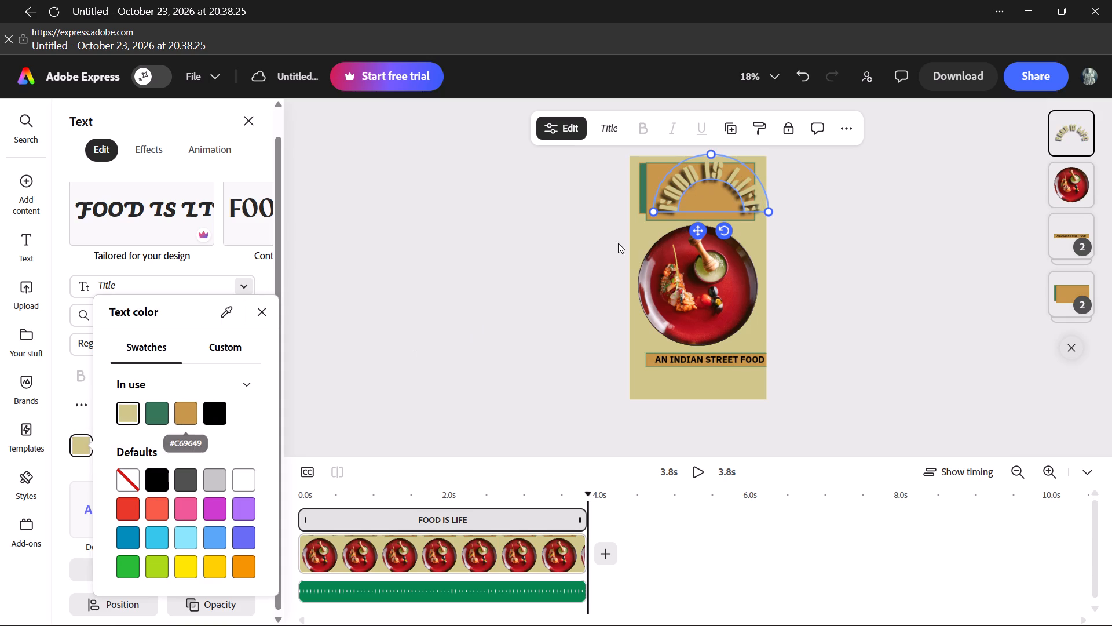
click(267, 314)
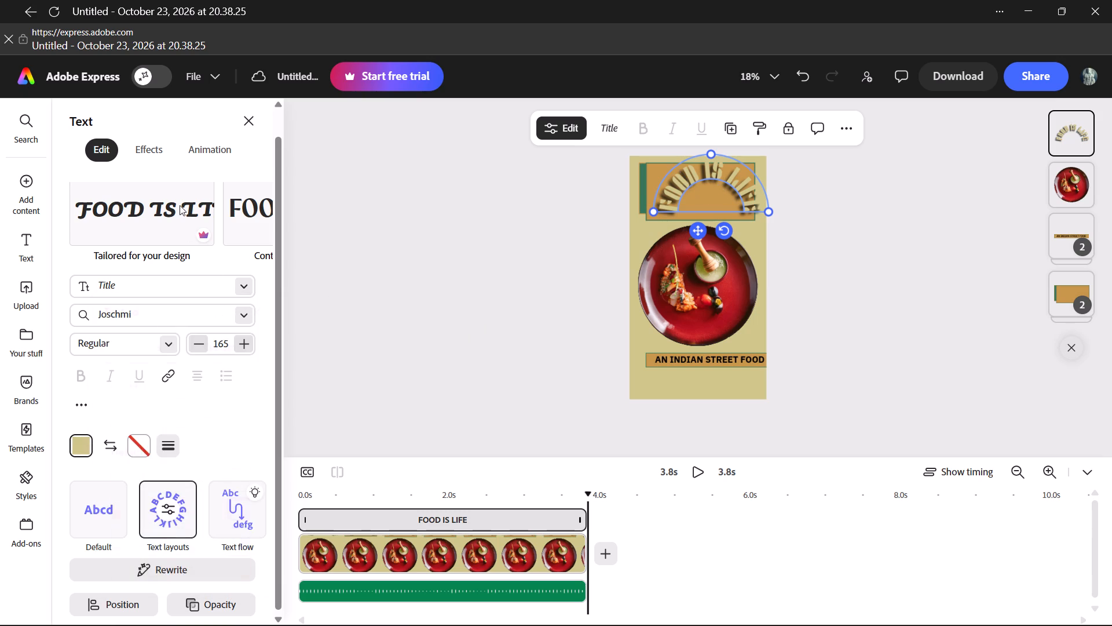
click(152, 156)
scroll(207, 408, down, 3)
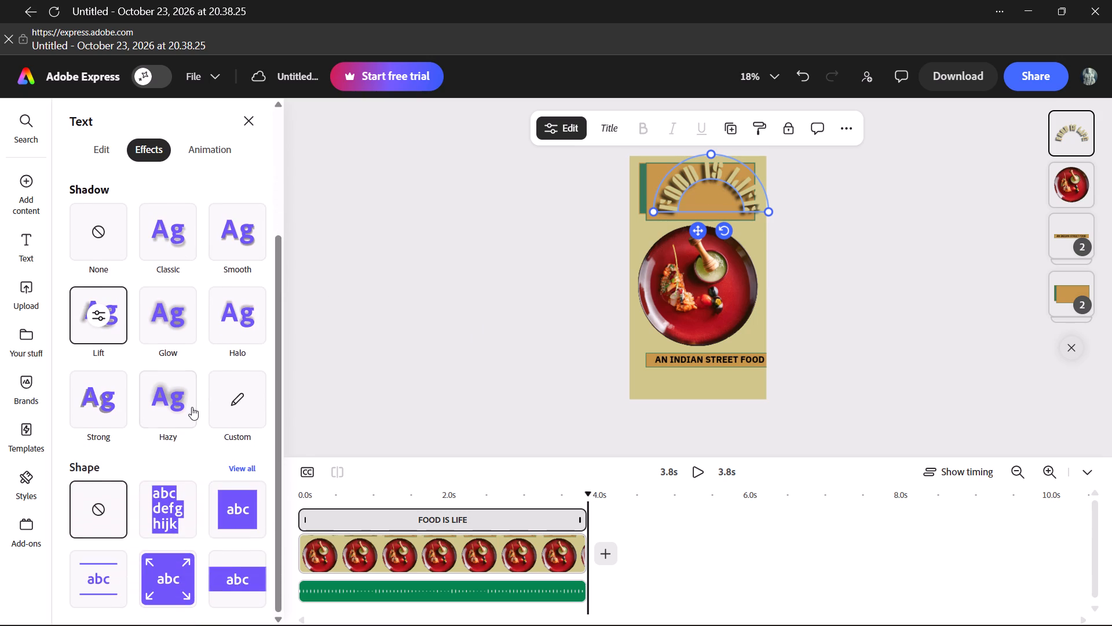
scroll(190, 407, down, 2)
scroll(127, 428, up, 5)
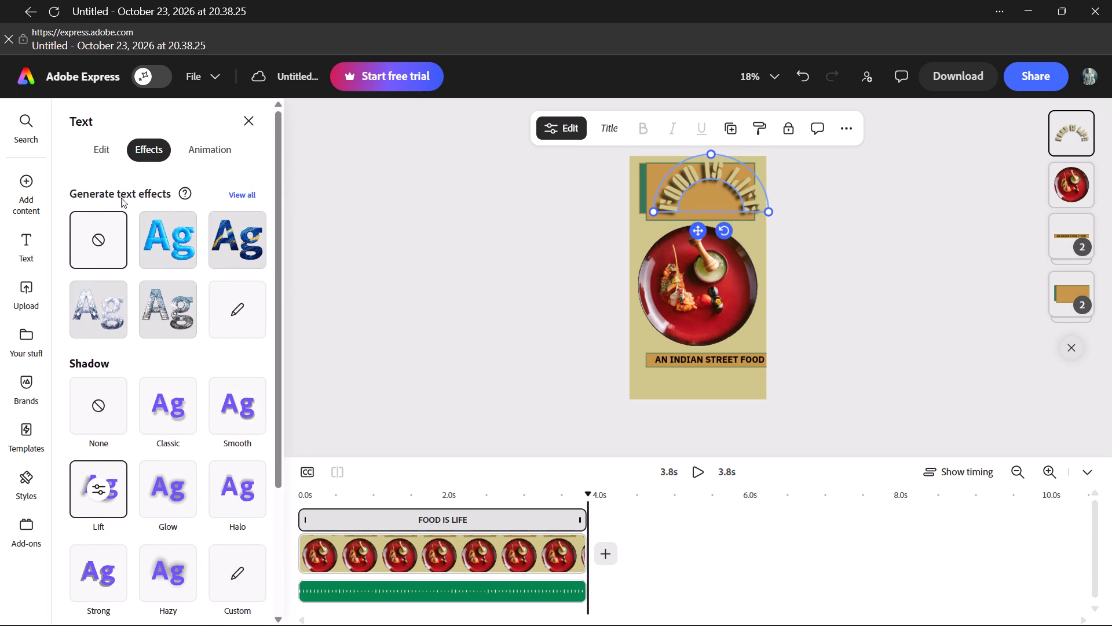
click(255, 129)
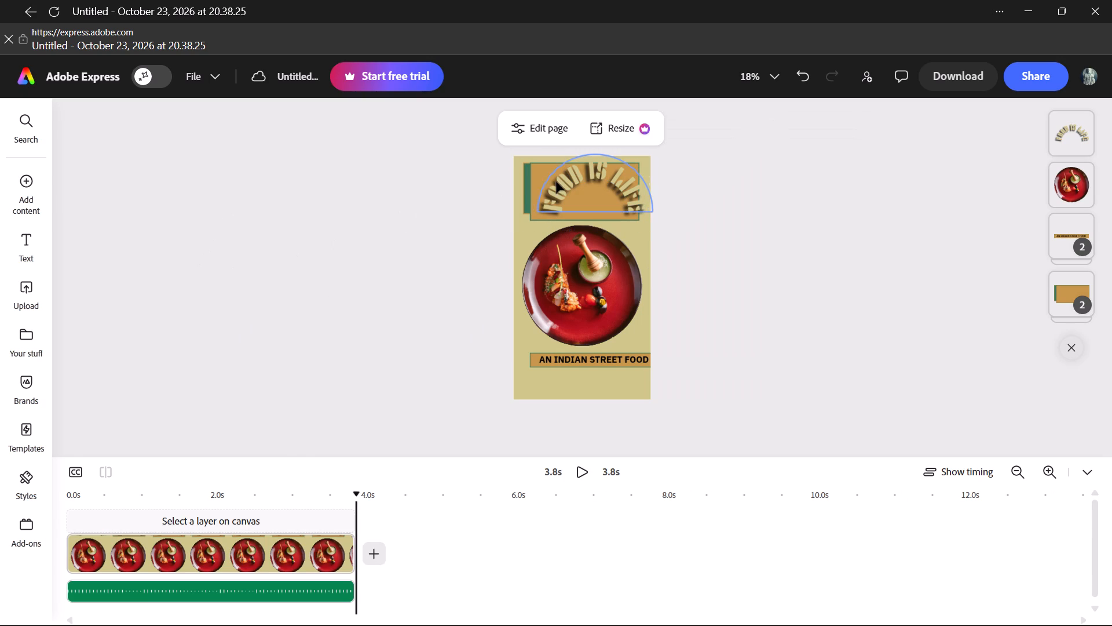
Reposition the arched FOOD IS LIFE title so it sits centred over the tan rectangle above the plate photo.
click(556, 181)
click(591, 172)
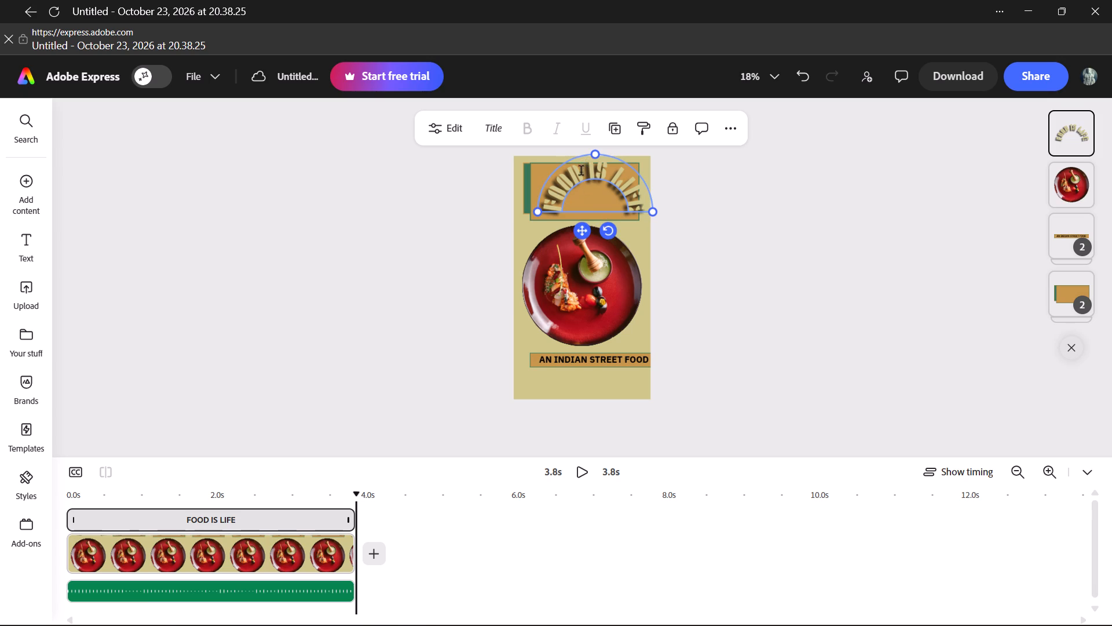
click(701, 224)
click(616, 194)
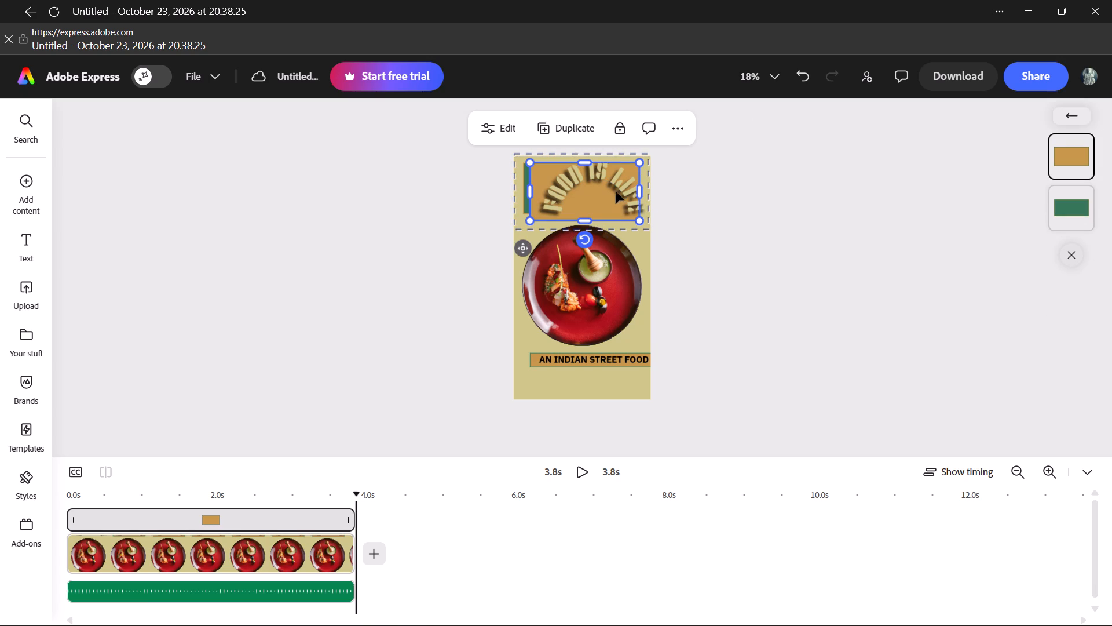
click(606, 179)
drag(614, 181, 601, 193)
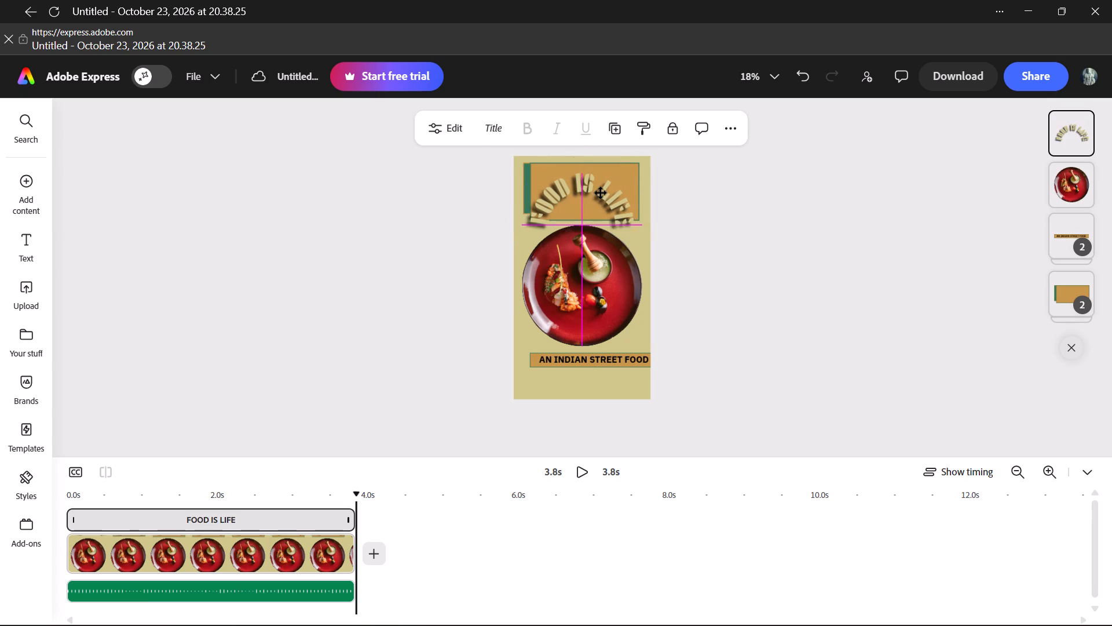
drag(601, 193, 602, 184)
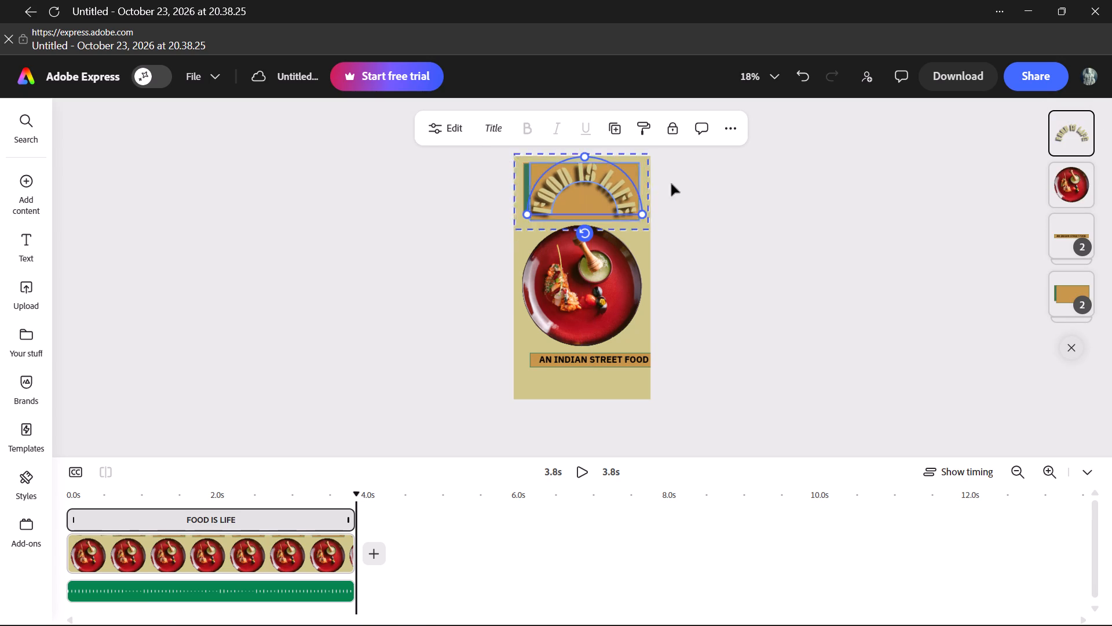
click(726, 184)
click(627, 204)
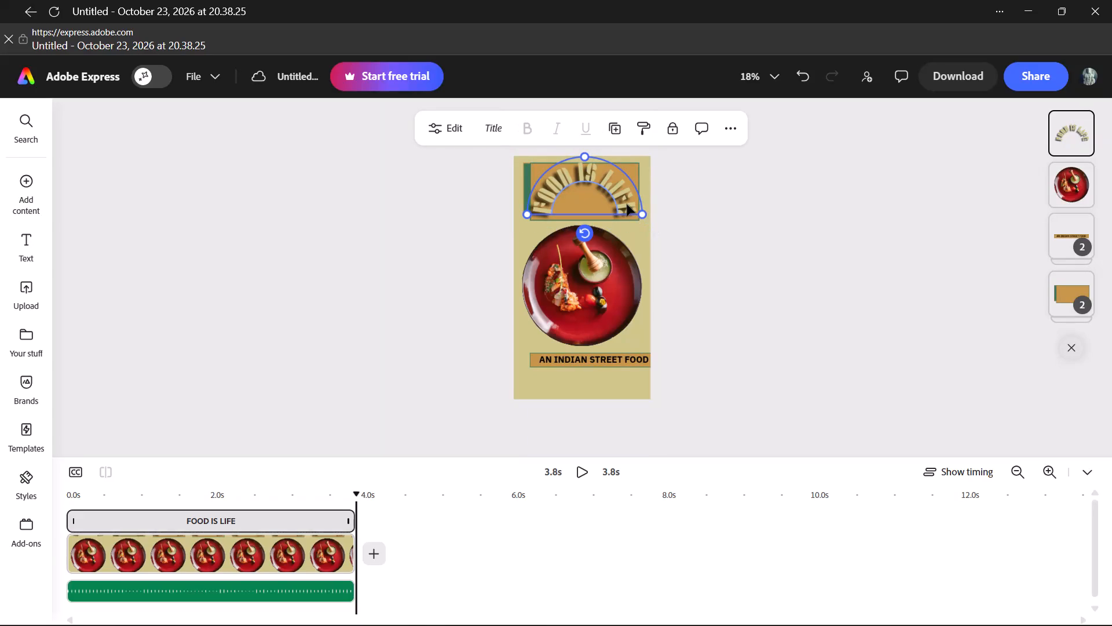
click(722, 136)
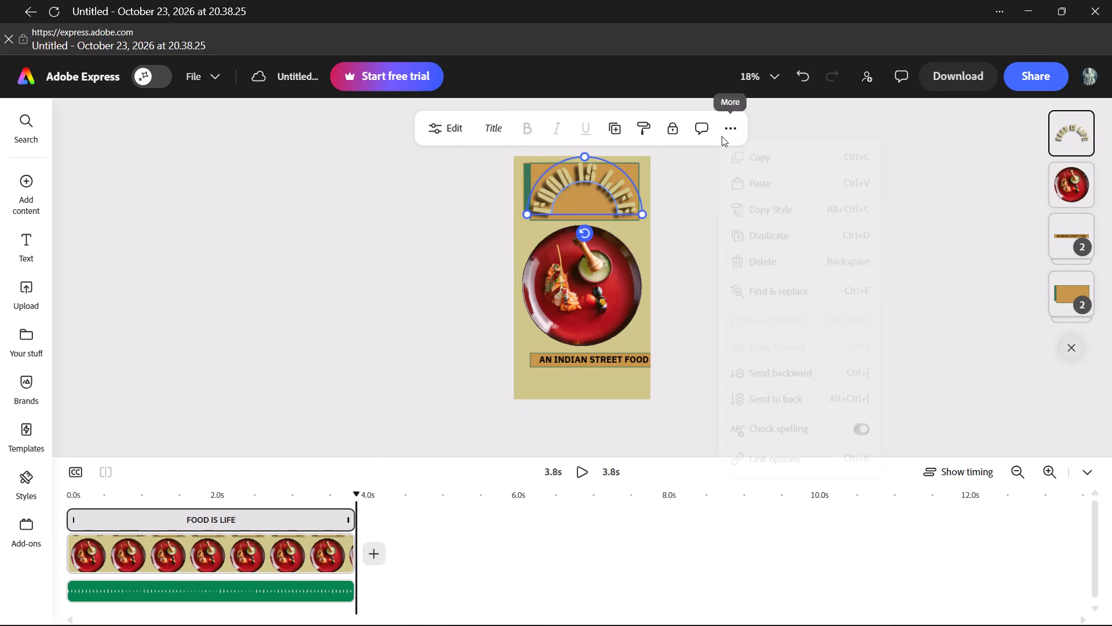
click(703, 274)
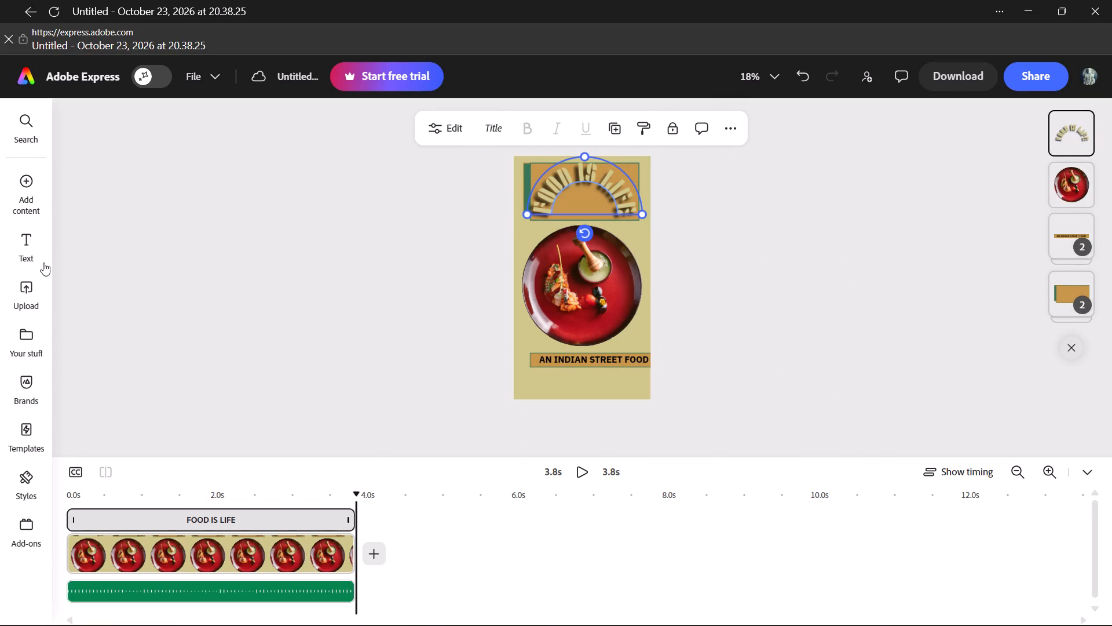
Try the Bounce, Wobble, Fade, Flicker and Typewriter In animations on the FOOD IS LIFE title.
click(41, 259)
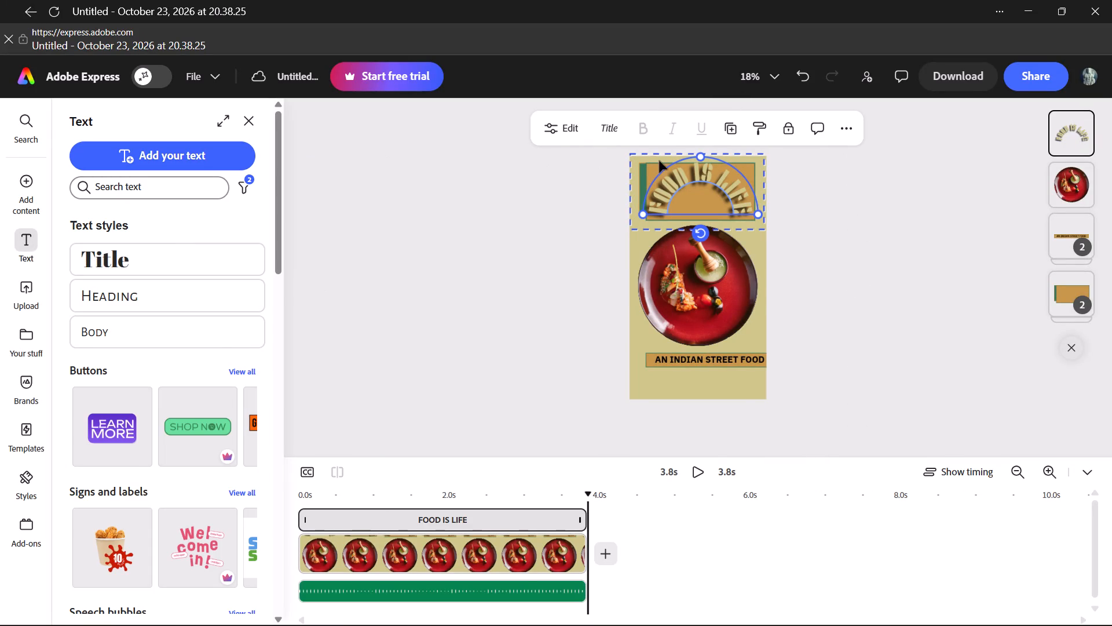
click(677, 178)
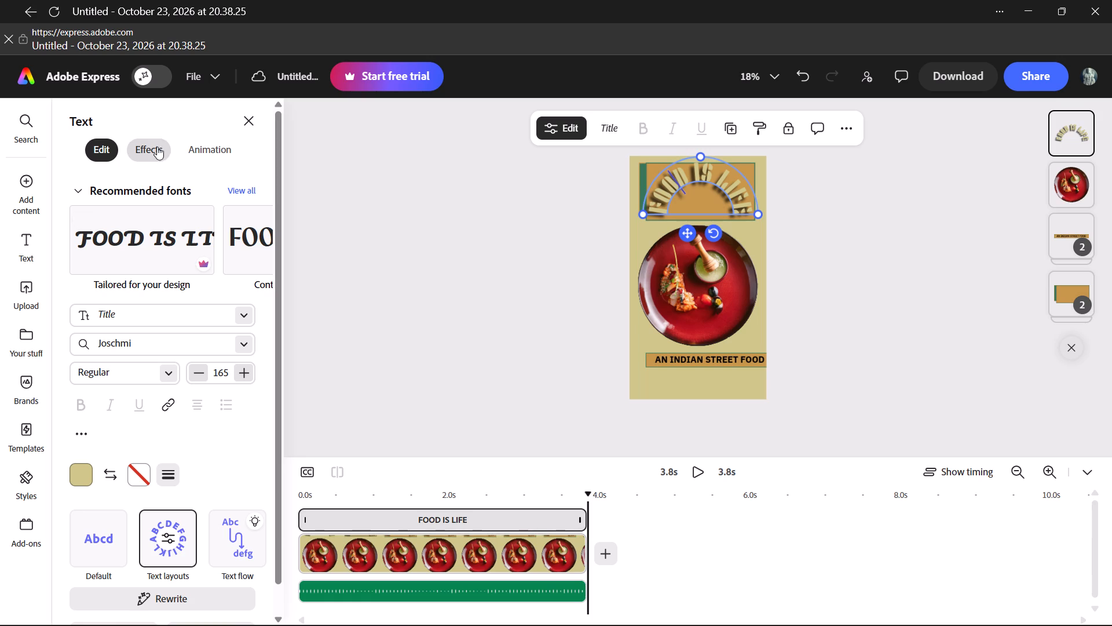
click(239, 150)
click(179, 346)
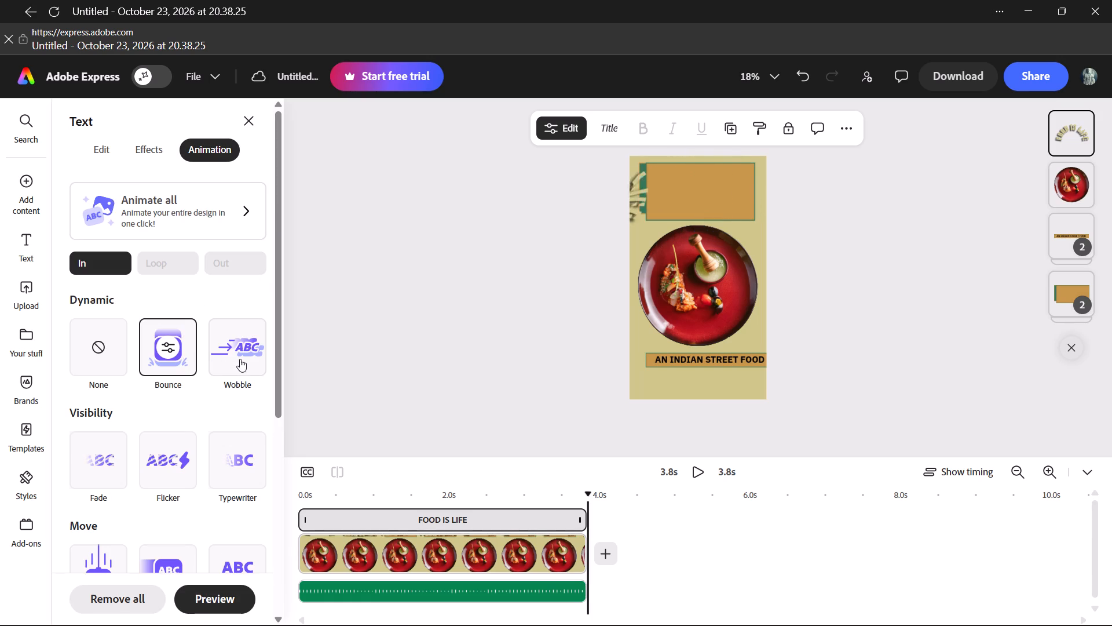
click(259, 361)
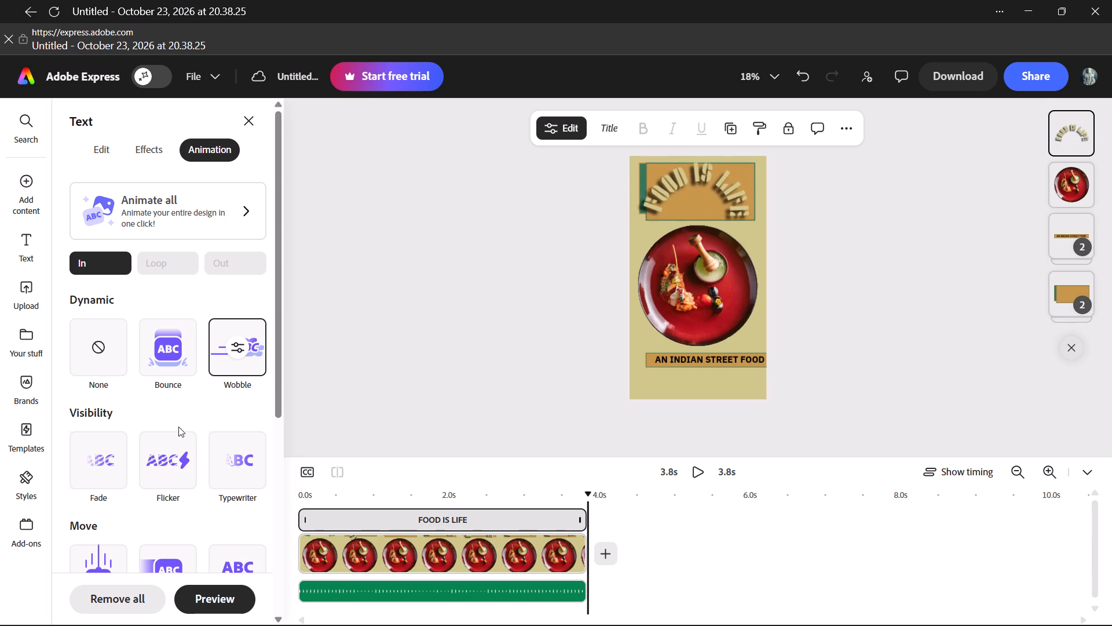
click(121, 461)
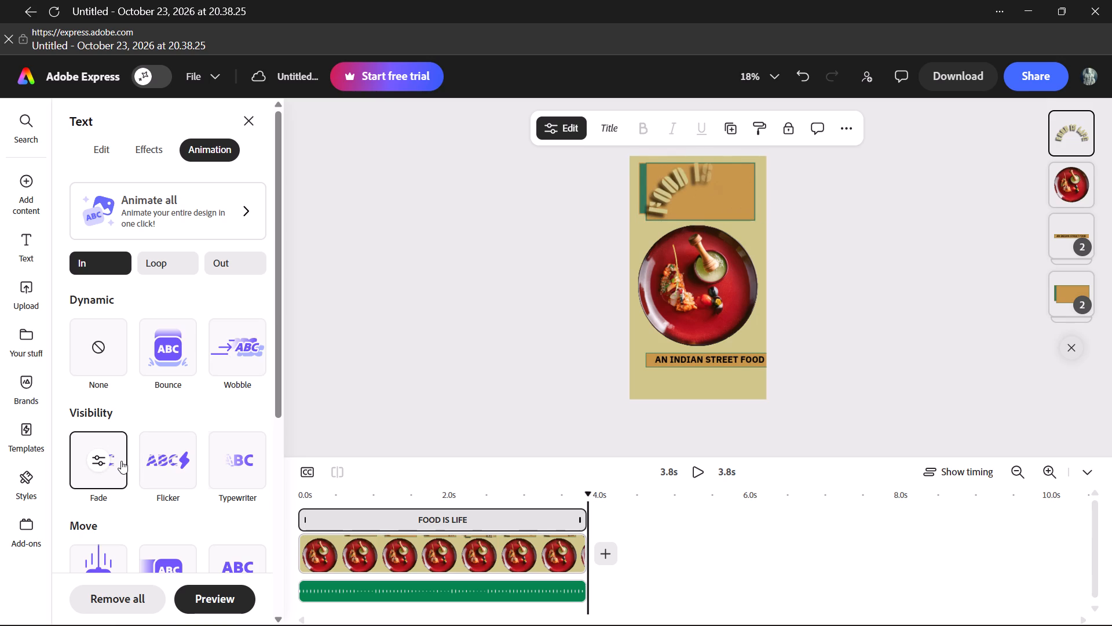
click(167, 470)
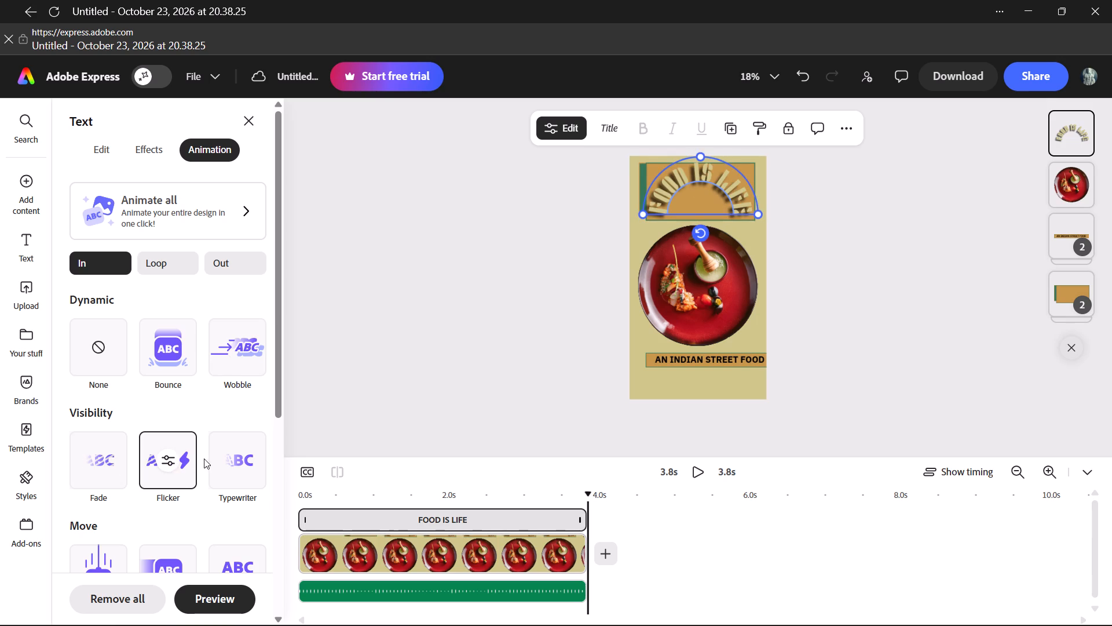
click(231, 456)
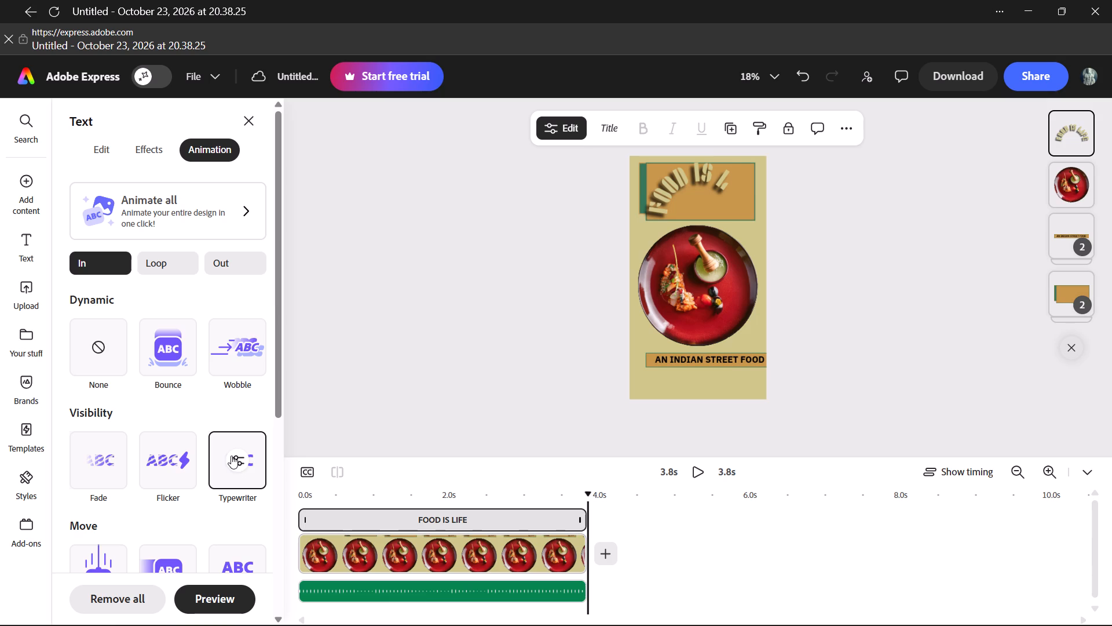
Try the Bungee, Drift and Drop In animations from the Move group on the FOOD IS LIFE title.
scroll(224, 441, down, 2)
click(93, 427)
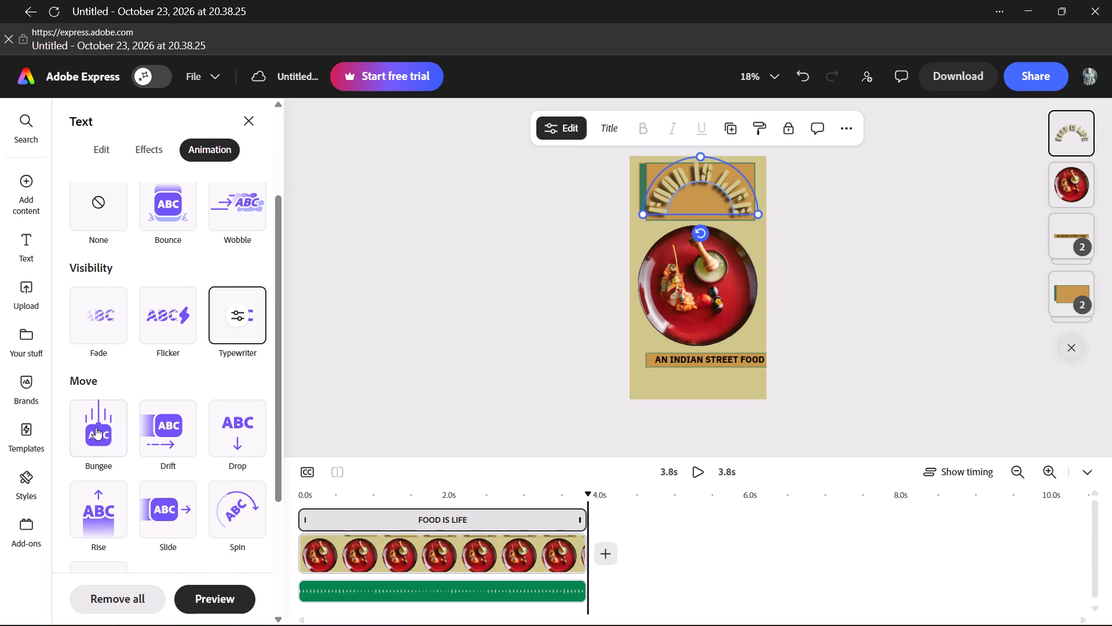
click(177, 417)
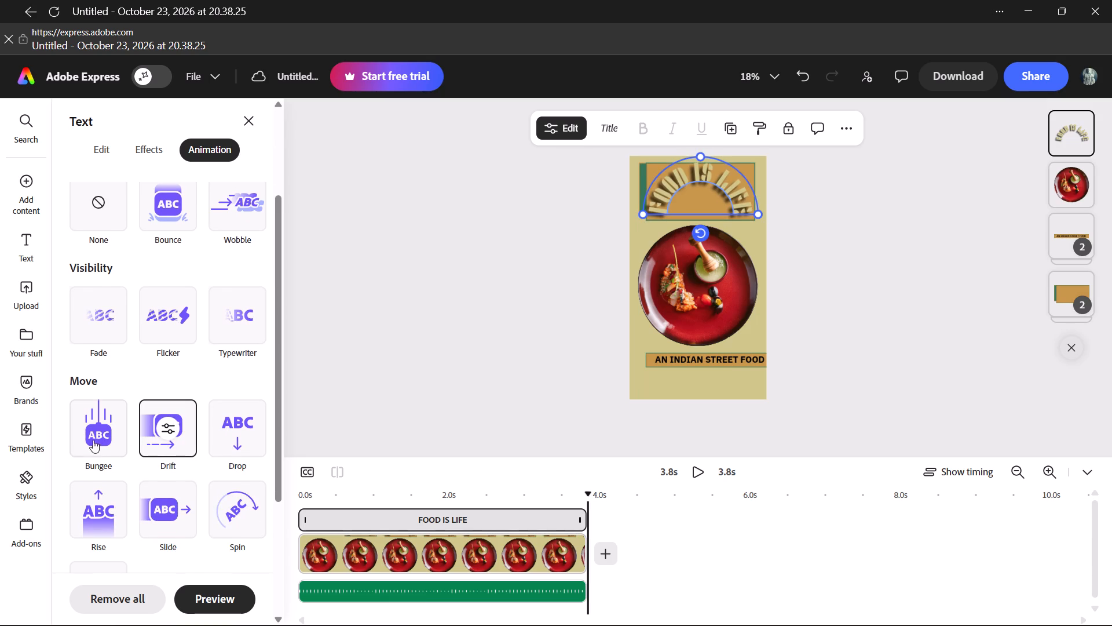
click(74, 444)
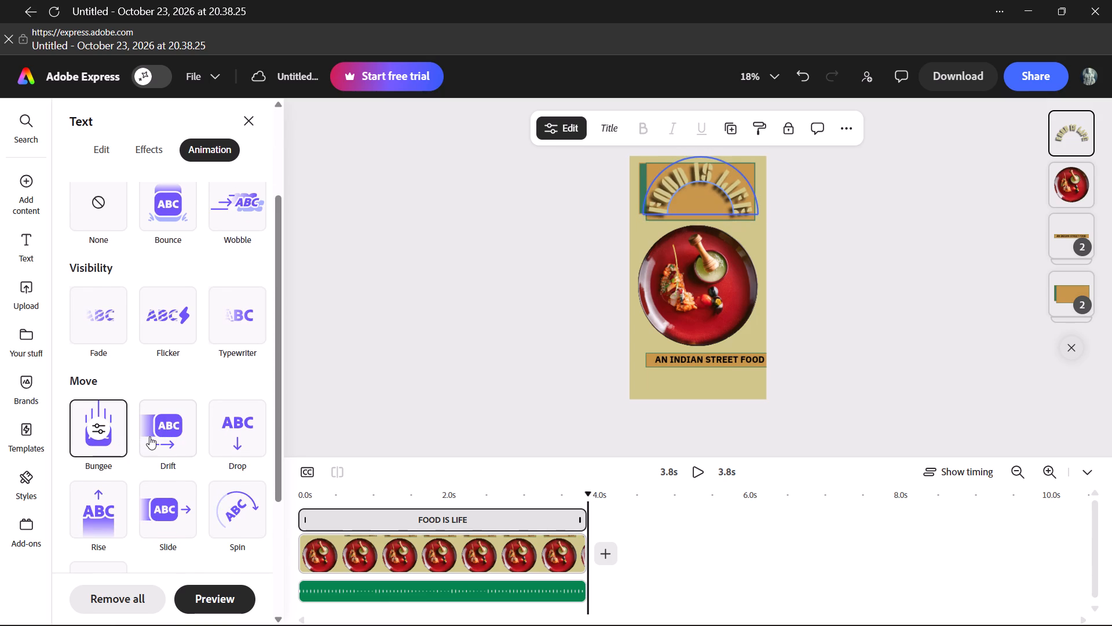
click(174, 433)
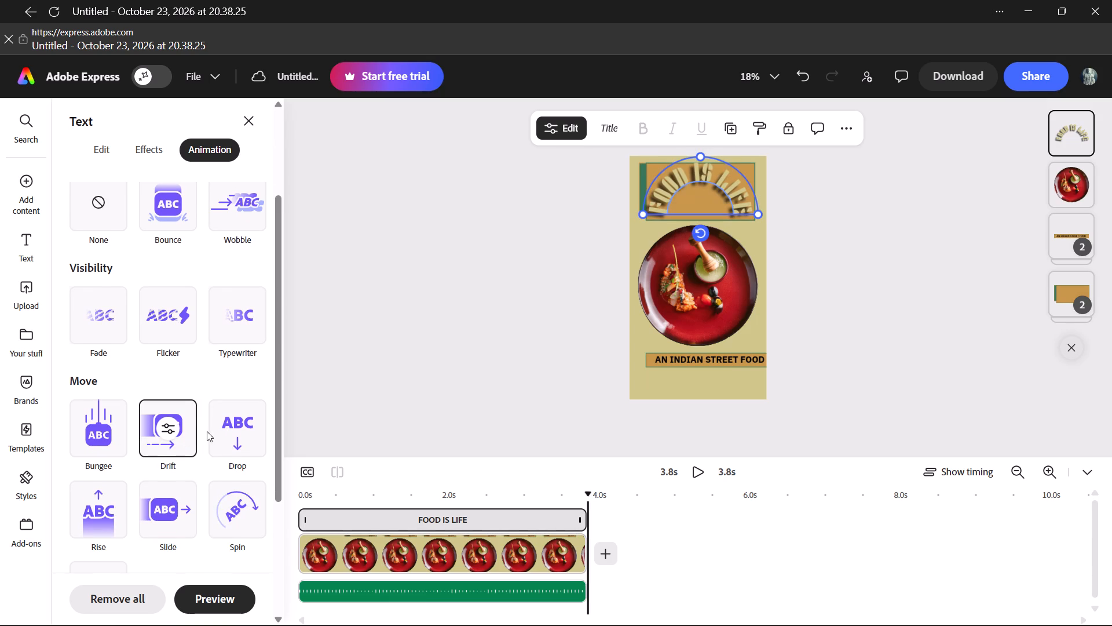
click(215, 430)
Apply the Tumble In animation to the FOOD IS LIFE title.
scroll(218, 429, down, 1)
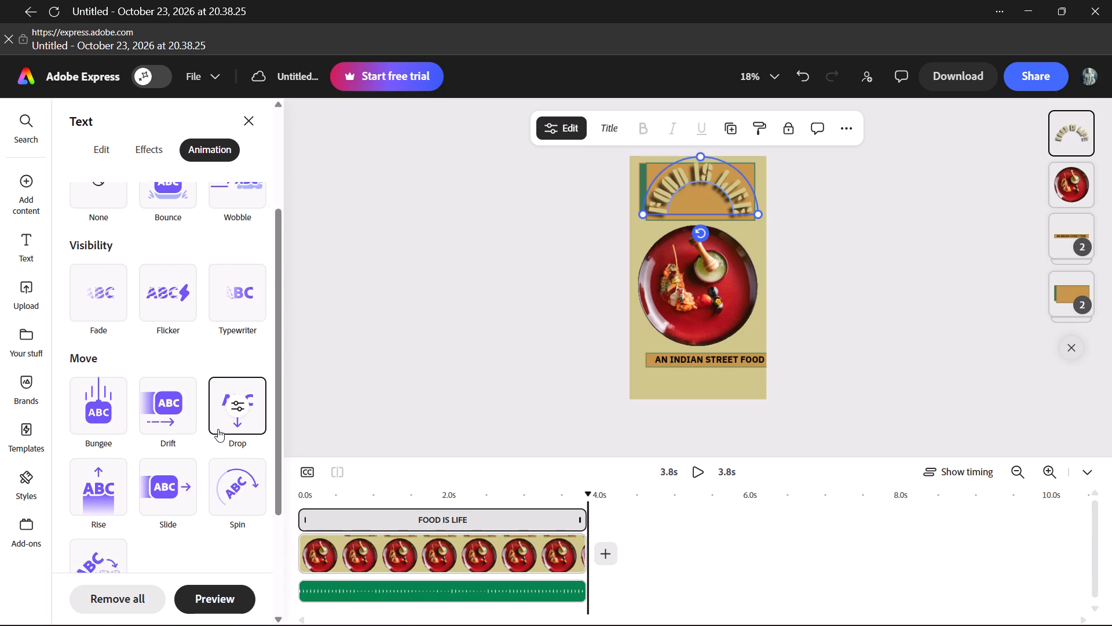
scroll(218, 429, down, 1)
click(114, 447)
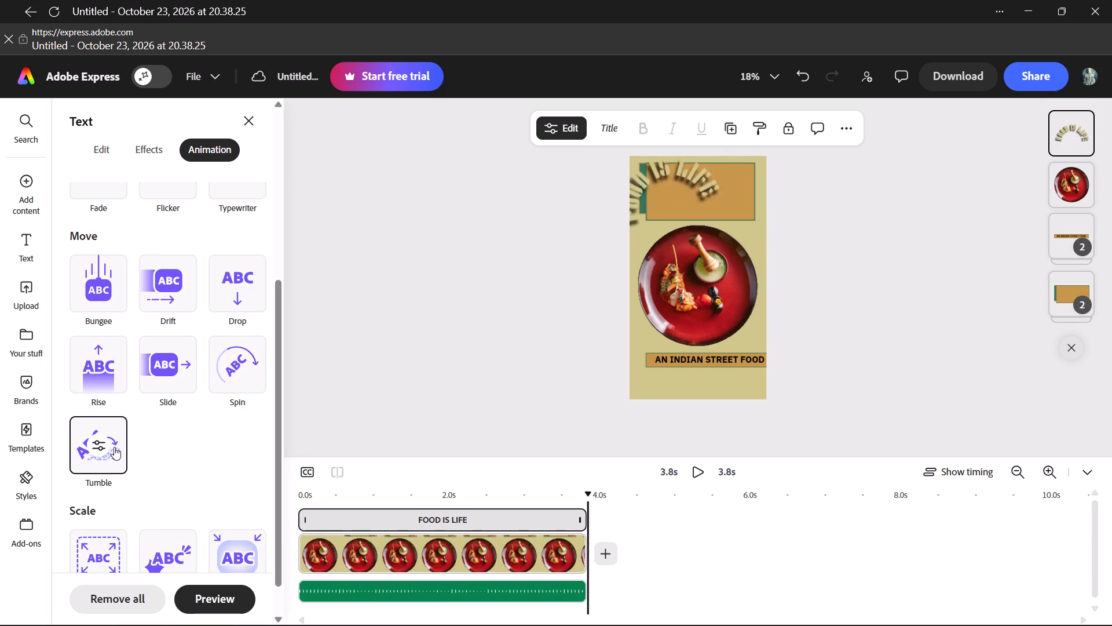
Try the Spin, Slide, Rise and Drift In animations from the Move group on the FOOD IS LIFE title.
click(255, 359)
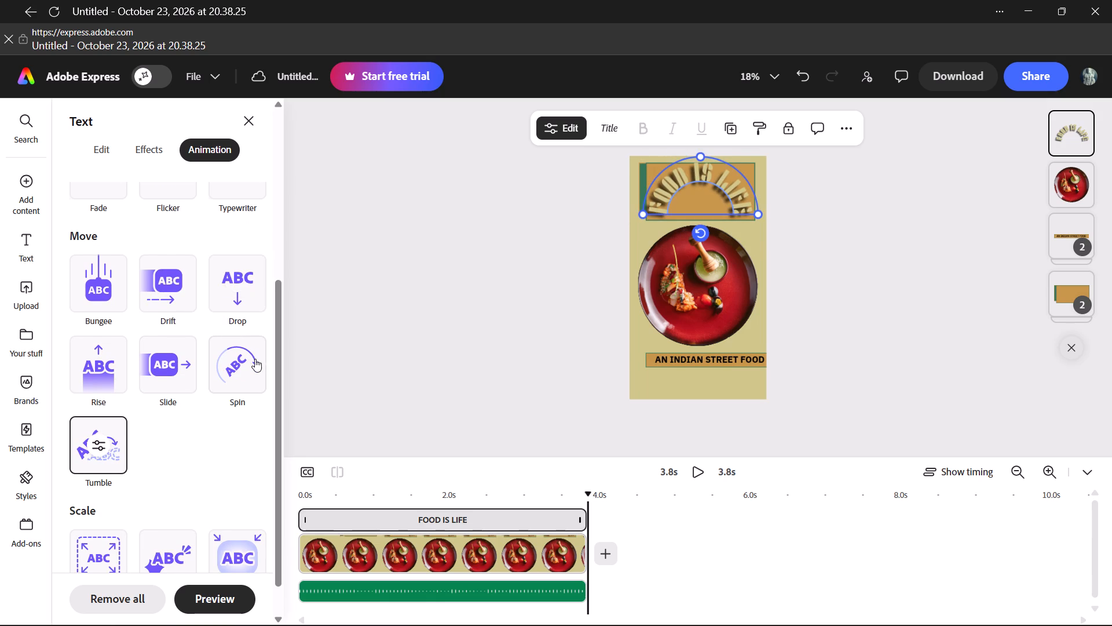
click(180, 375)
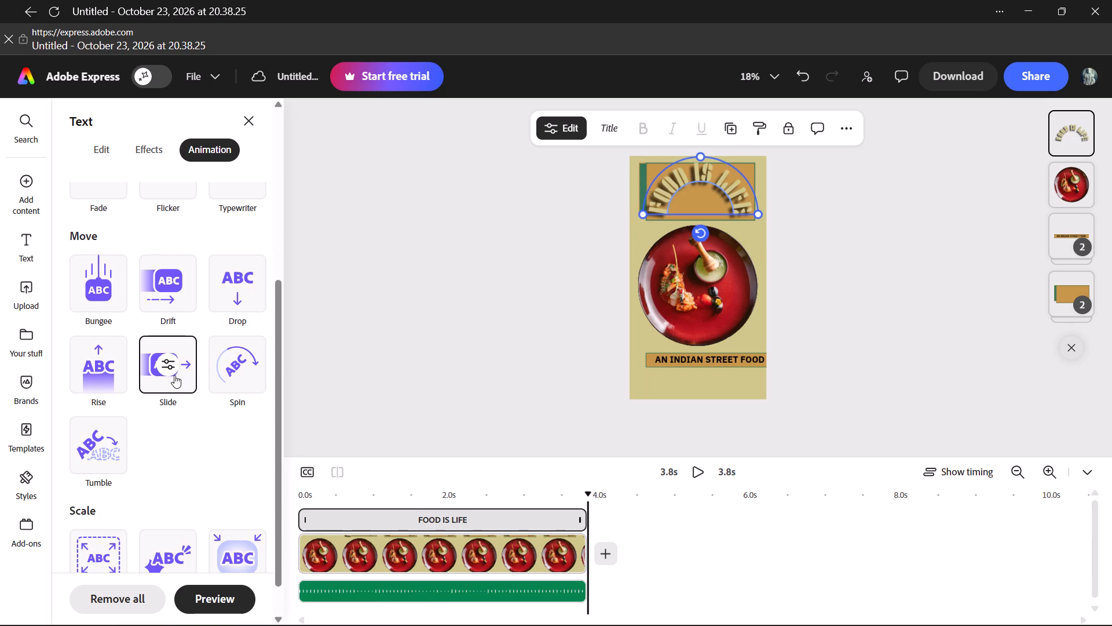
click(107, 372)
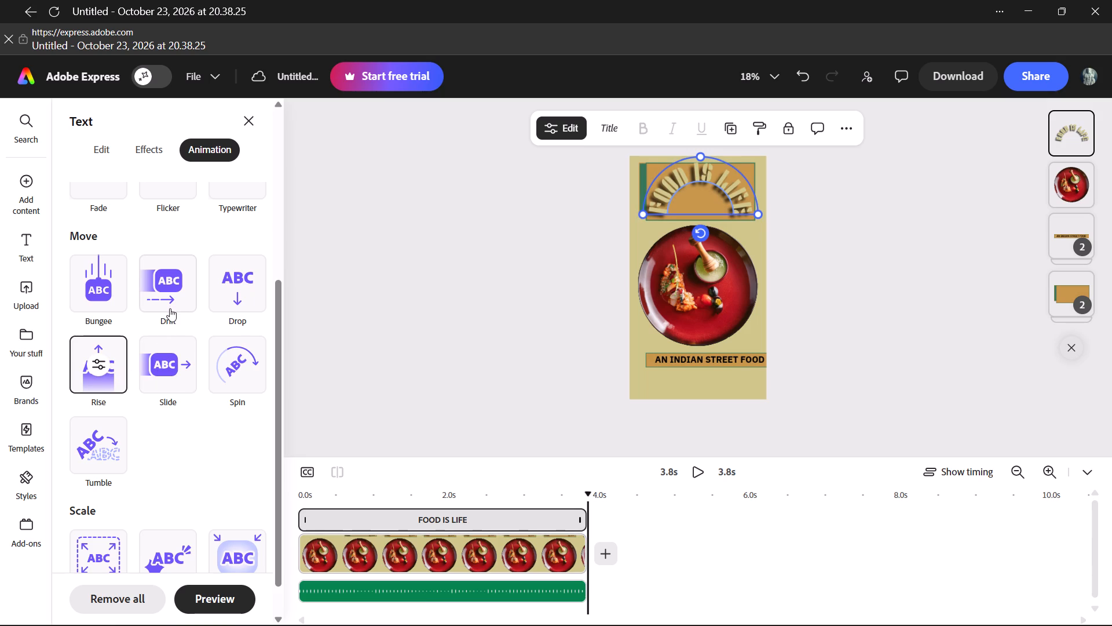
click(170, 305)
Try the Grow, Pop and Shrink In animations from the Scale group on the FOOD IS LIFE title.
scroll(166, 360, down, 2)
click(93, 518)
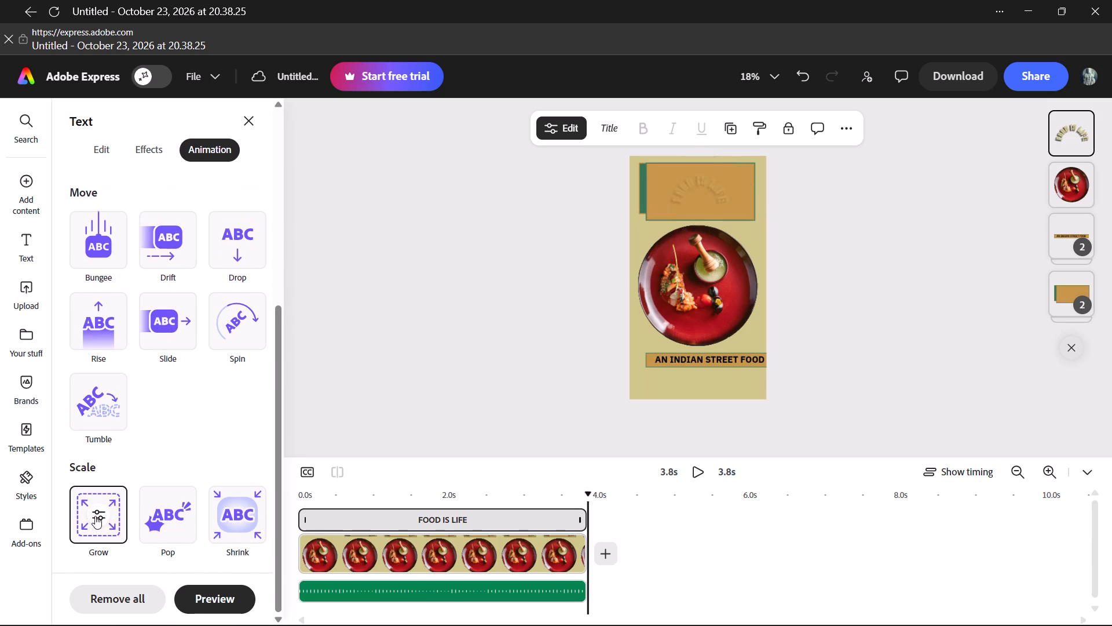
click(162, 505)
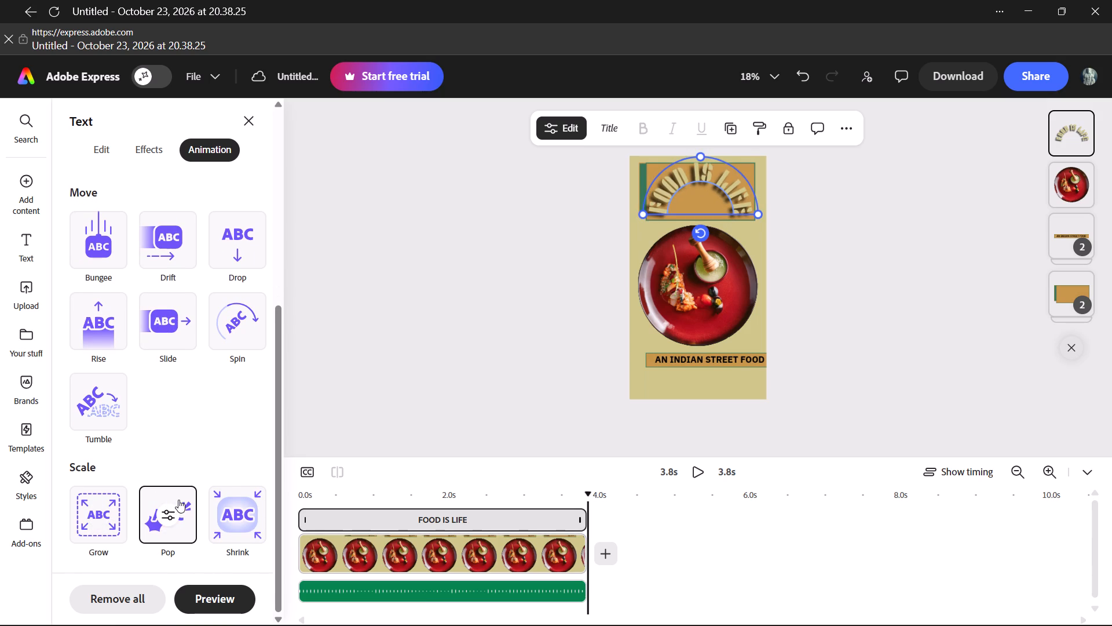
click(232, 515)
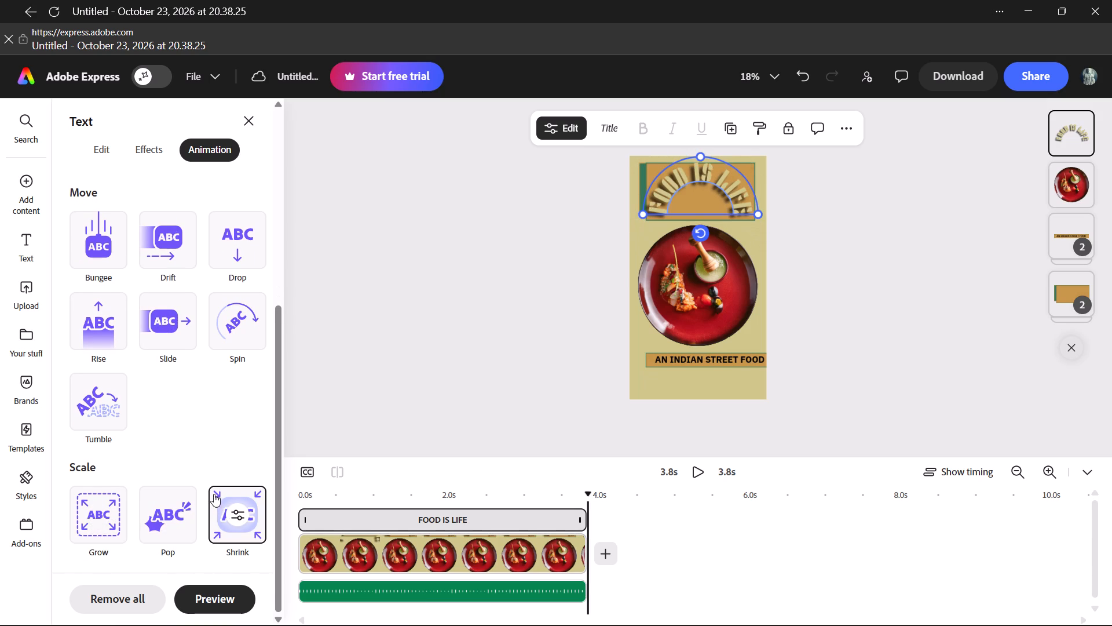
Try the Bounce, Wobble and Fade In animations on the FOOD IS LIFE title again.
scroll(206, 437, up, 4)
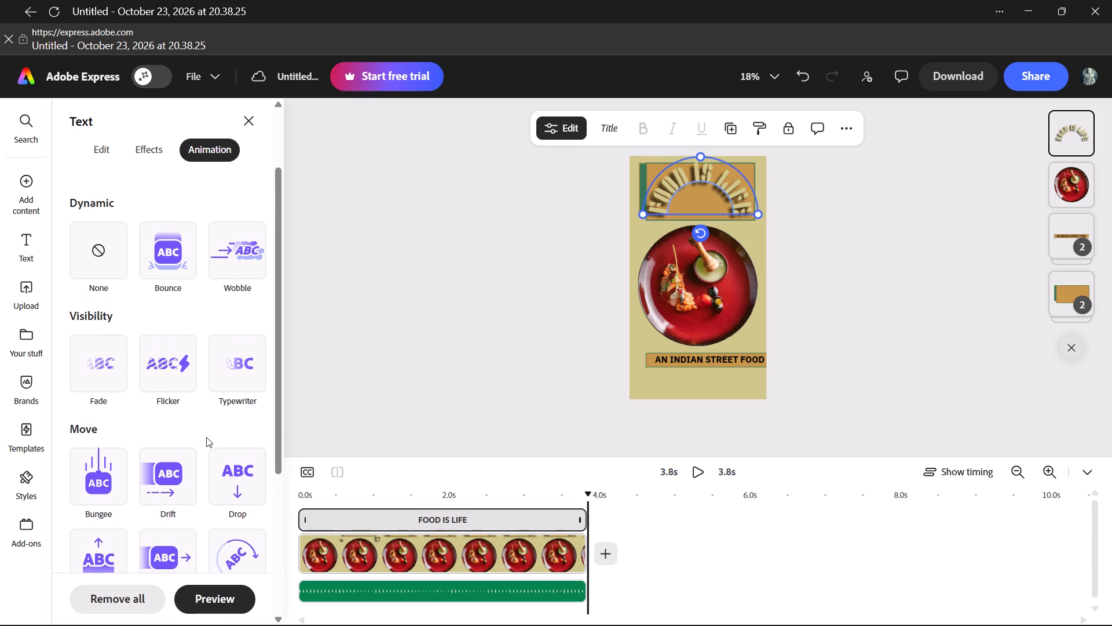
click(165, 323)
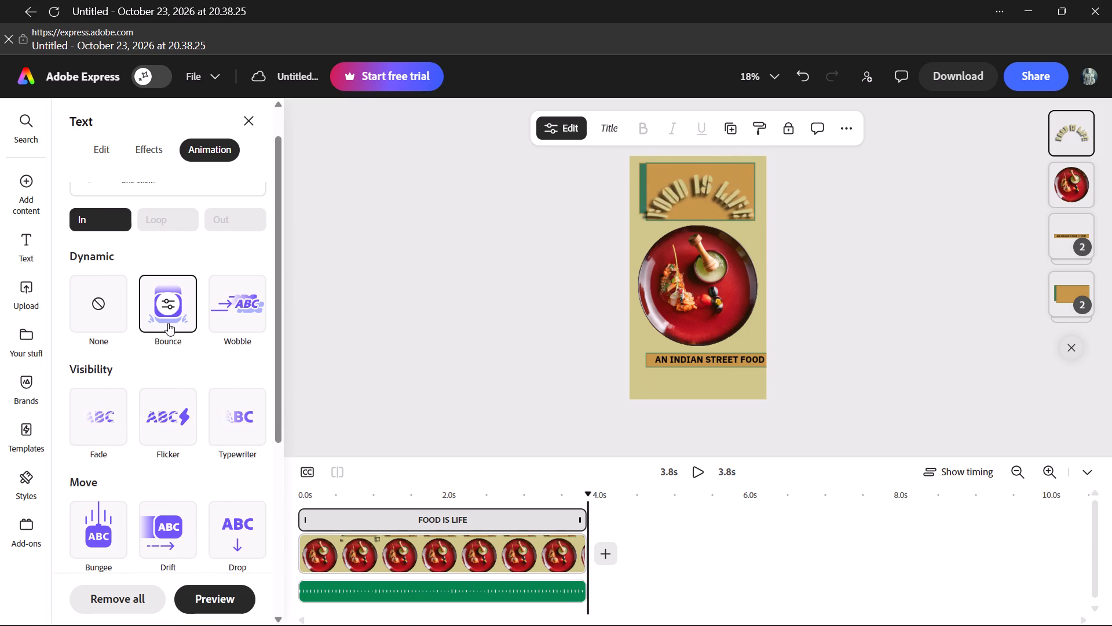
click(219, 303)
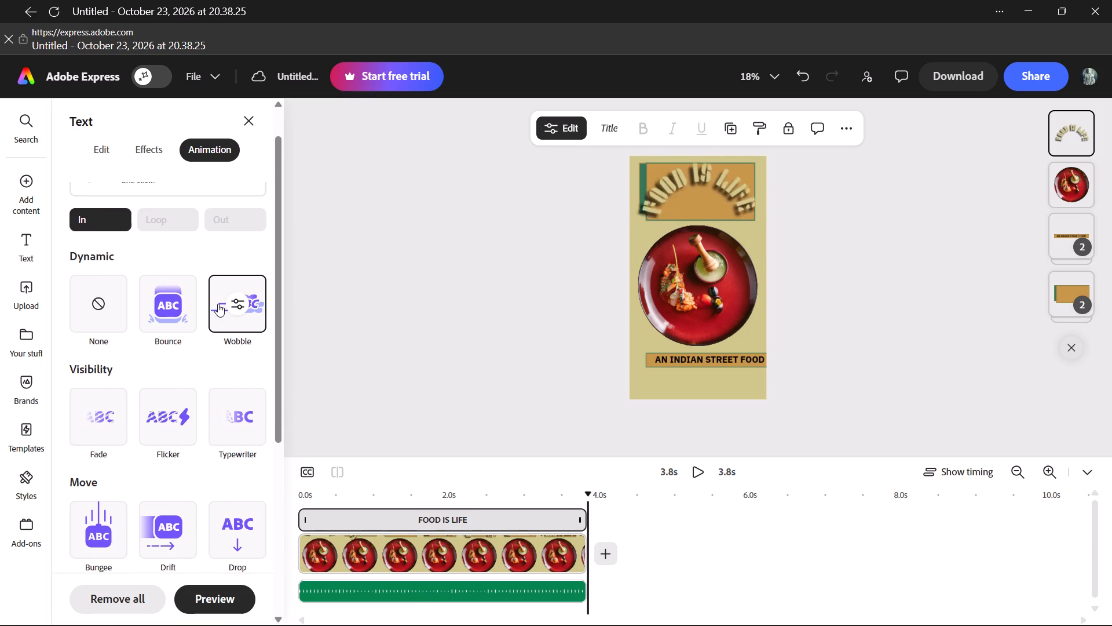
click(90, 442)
Apply the Flicker In animation to the FOOD IS LIFE title and play the design.
click(170, 417)
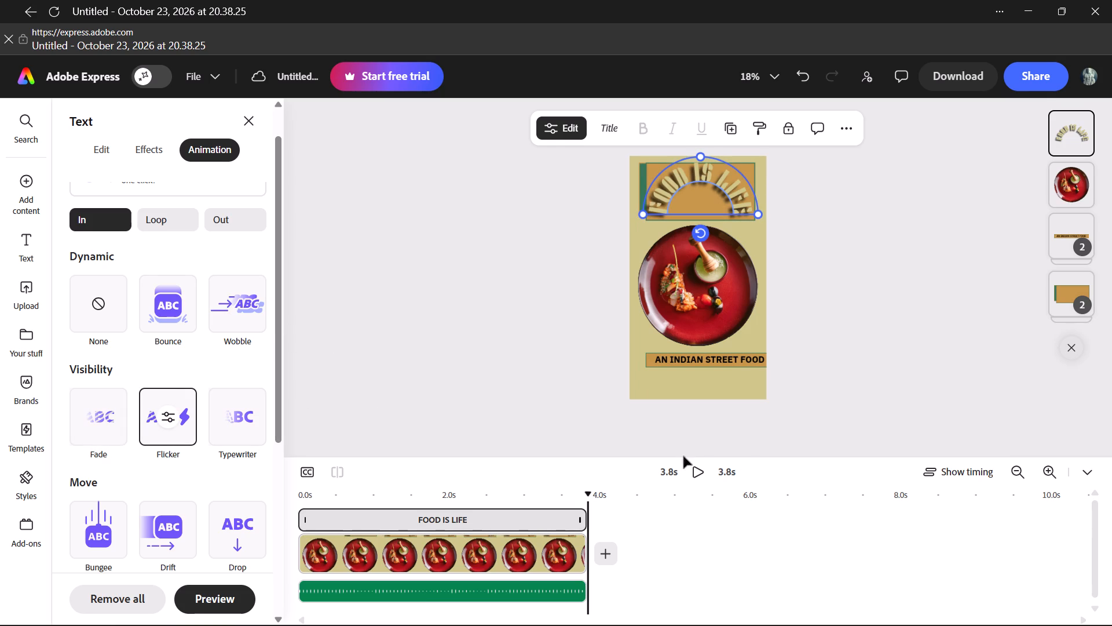
click(702, 469)
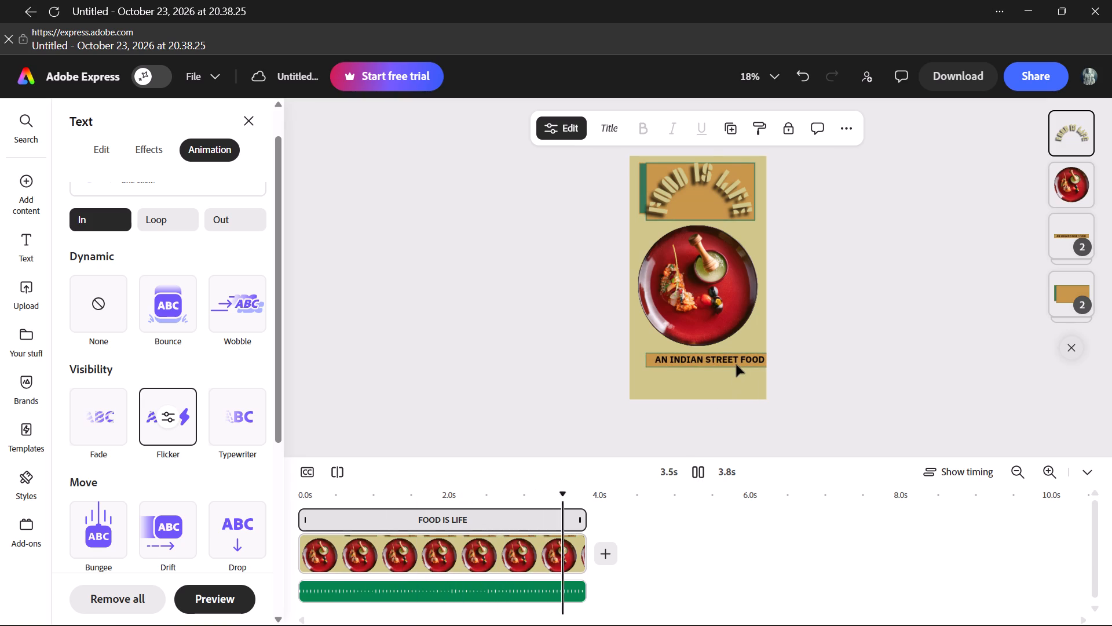
Recolour the AN INDIAN STREET FOOD caption with the khaki swatch from the colours in use.
click(736, 359)
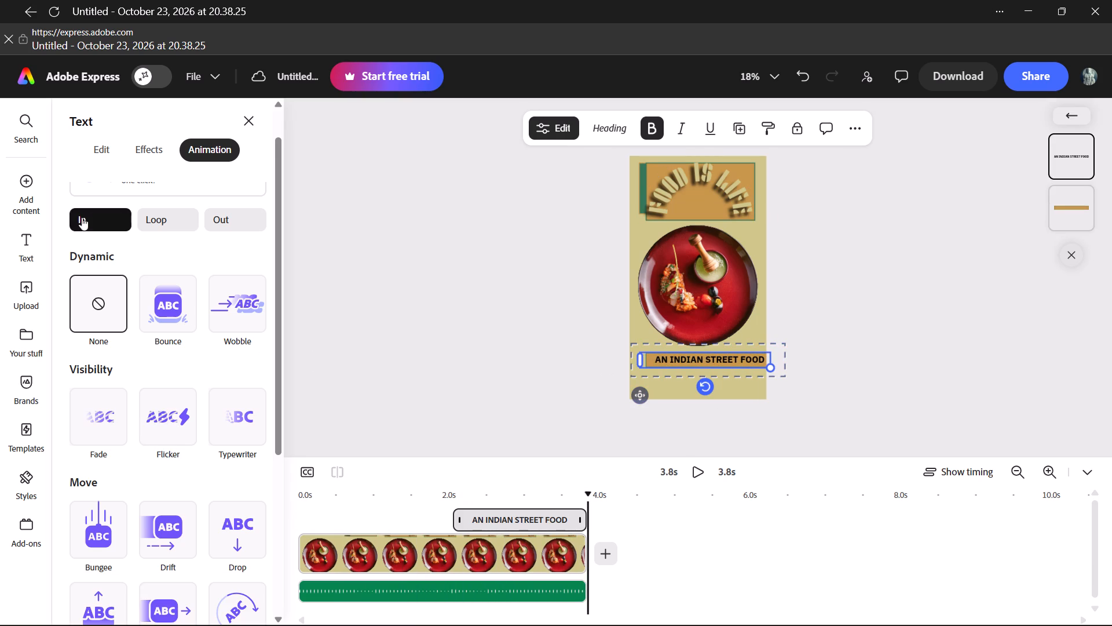
click(100, 152)
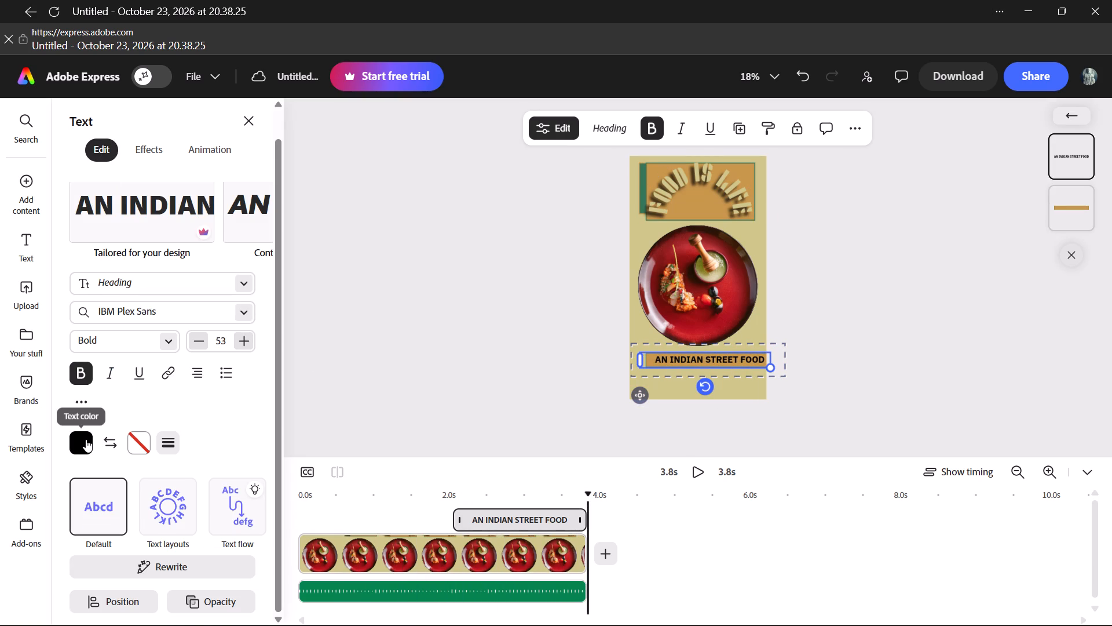
click(86, 439)
click(132, 413)
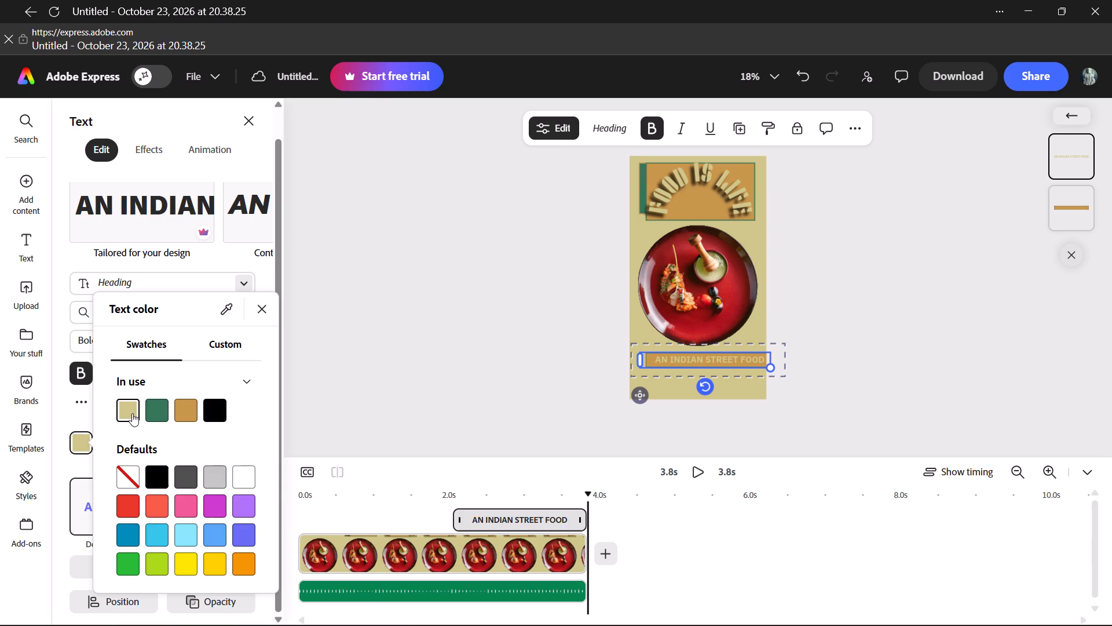
click(258, 319)
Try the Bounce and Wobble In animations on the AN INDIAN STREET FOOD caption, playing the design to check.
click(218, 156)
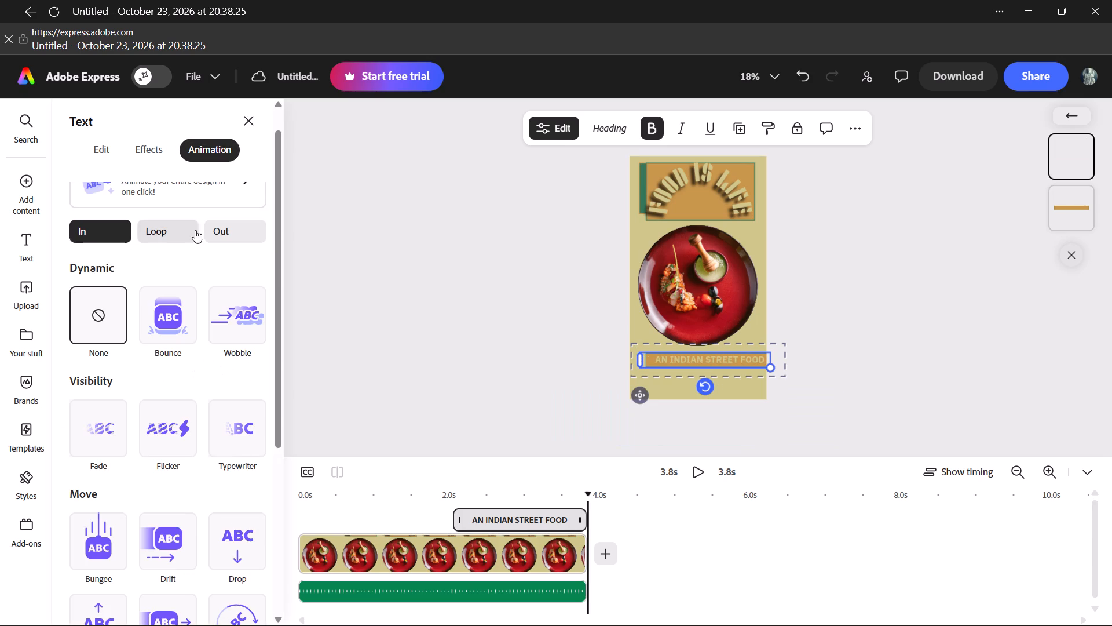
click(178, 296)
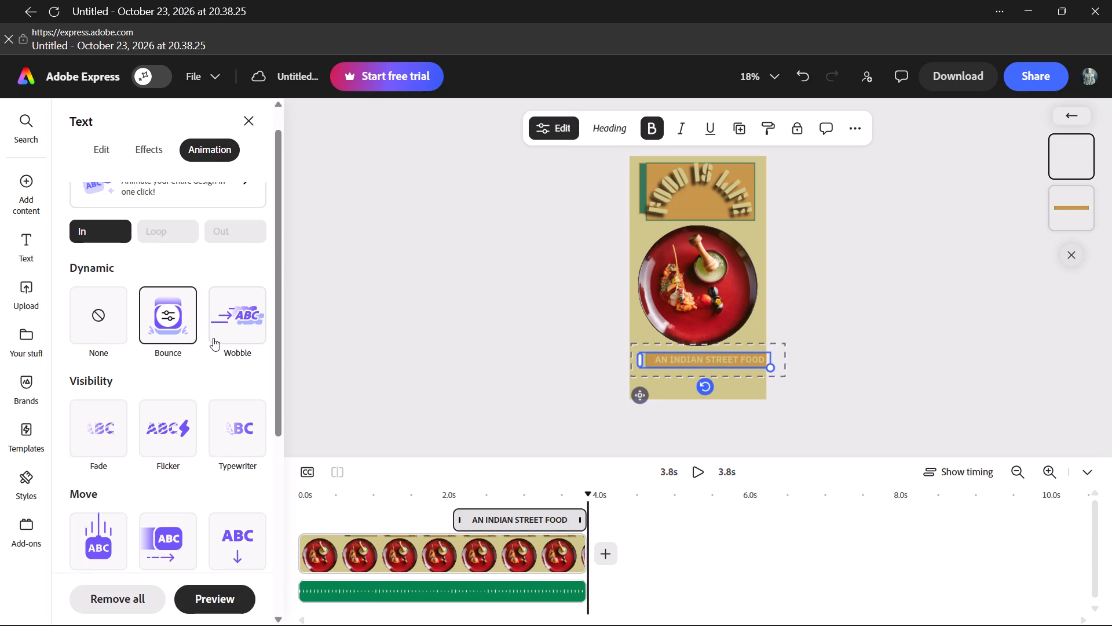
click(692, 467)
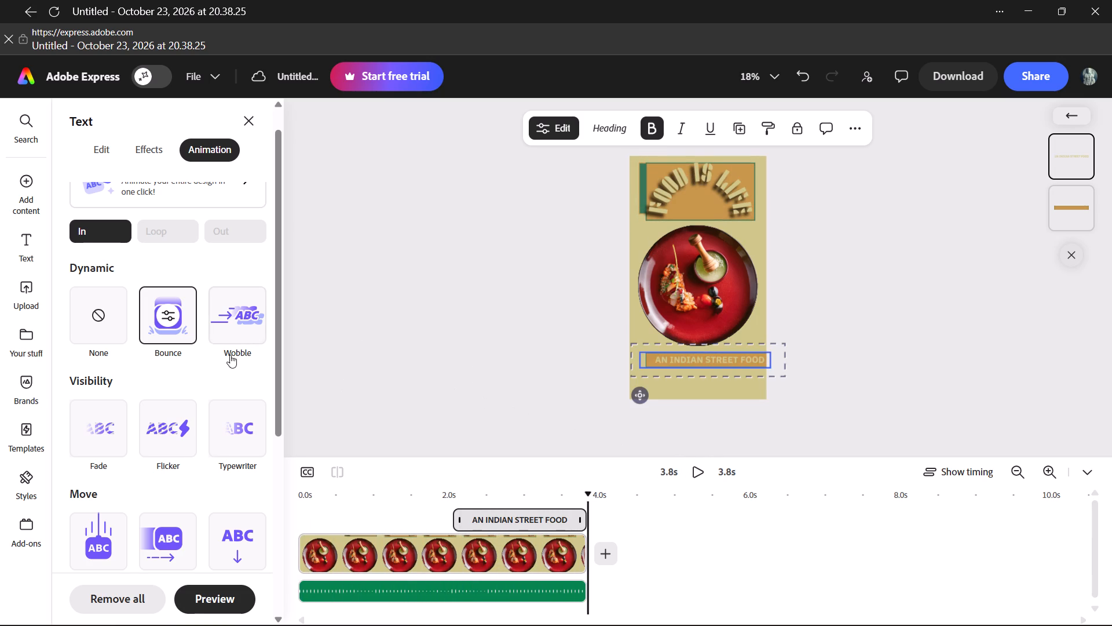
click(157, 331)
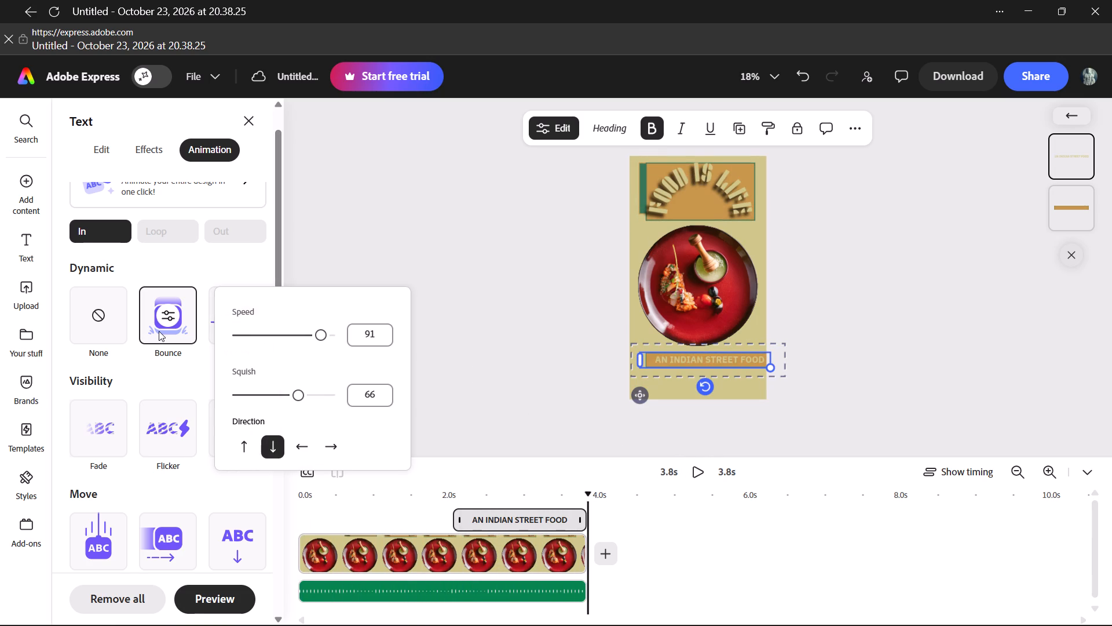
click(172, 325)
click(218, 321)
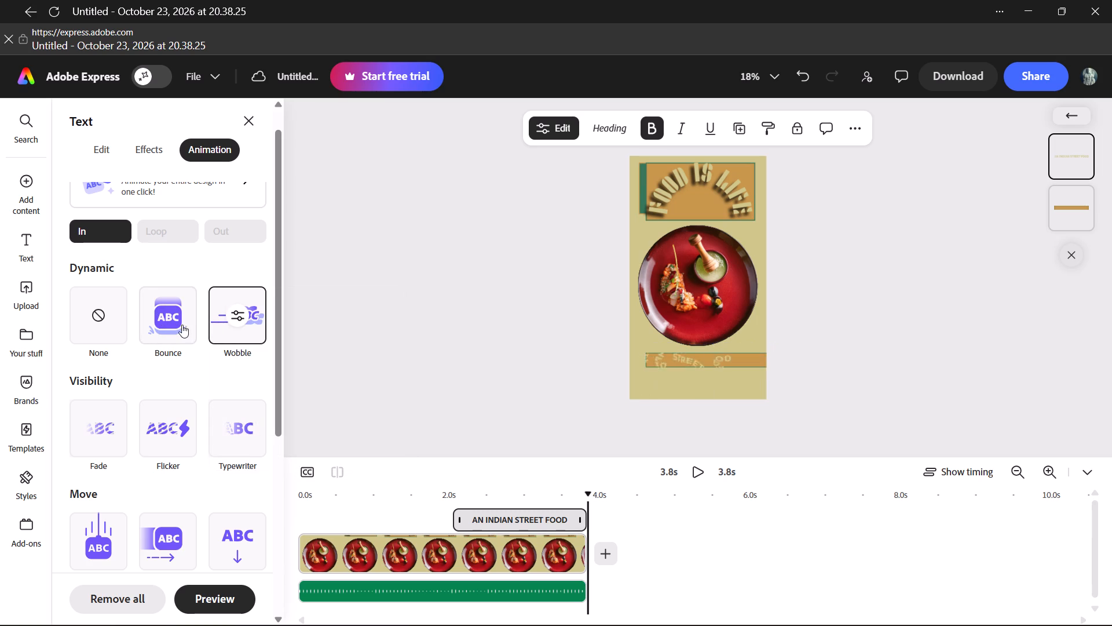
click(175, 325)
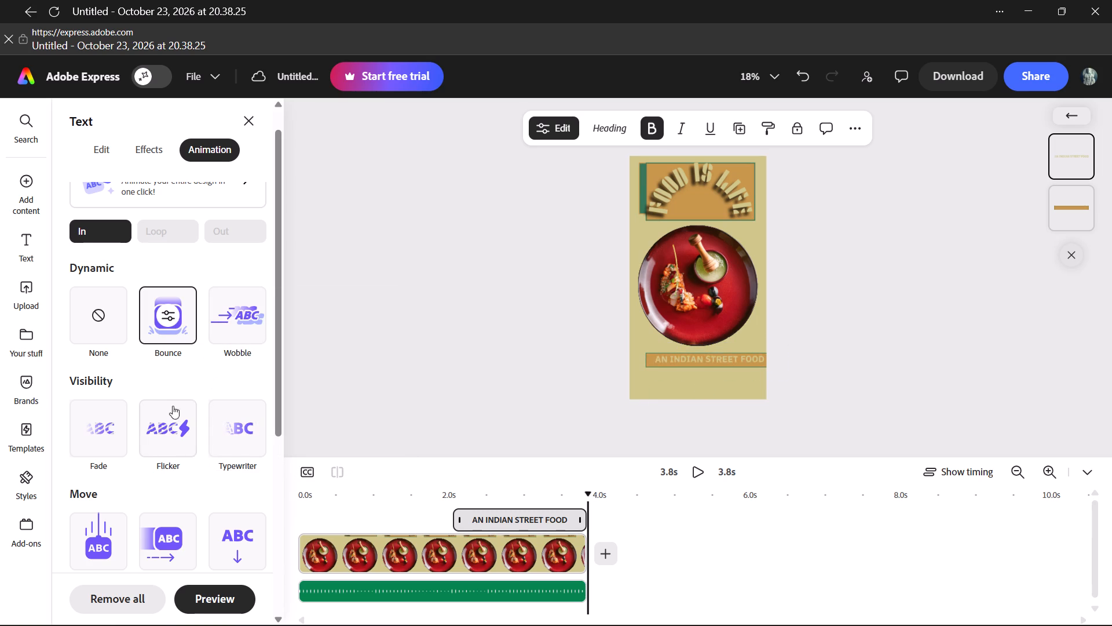
Apply the Fade In animation to the AN INDIAN STREET FOOD caption and play the design.
click(112, 421)
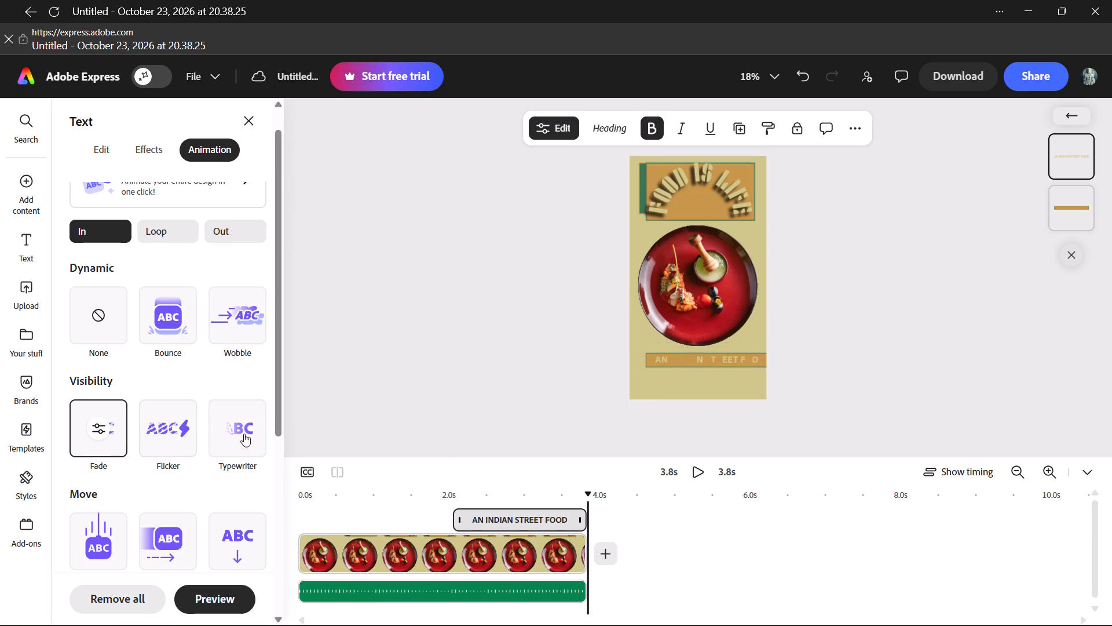
click(693, 475)
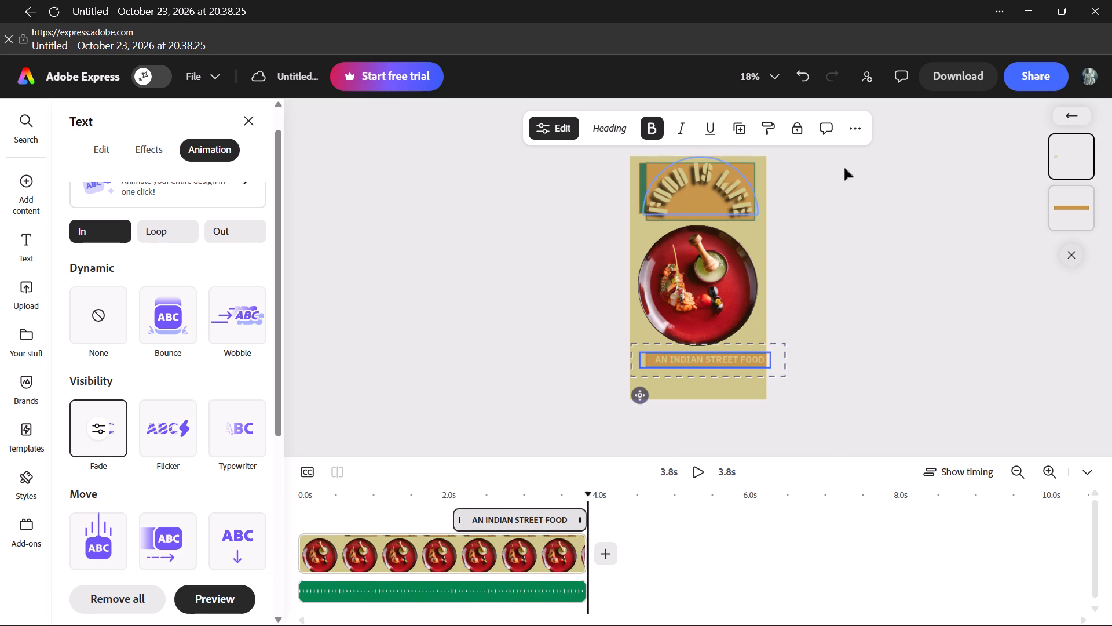
Look through the text formatting, shadow and shape effect options for the FOOD IS LIFE title.
click(735, 193)
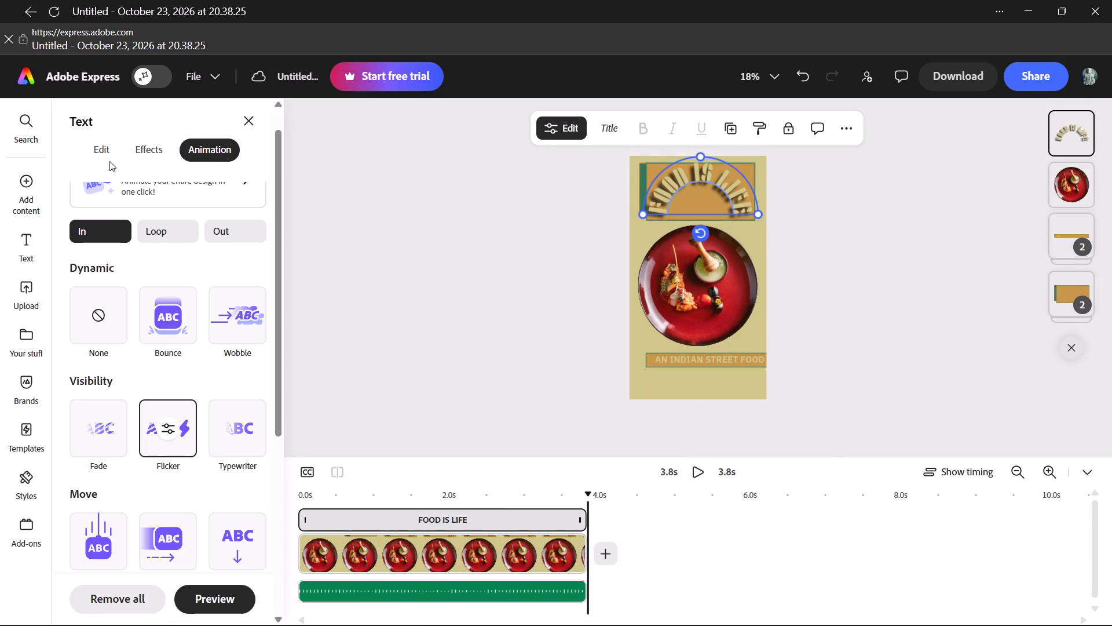
click(104, 155)
scroll(185, 357, down, 4)
scroll(184, 355, up, 2)
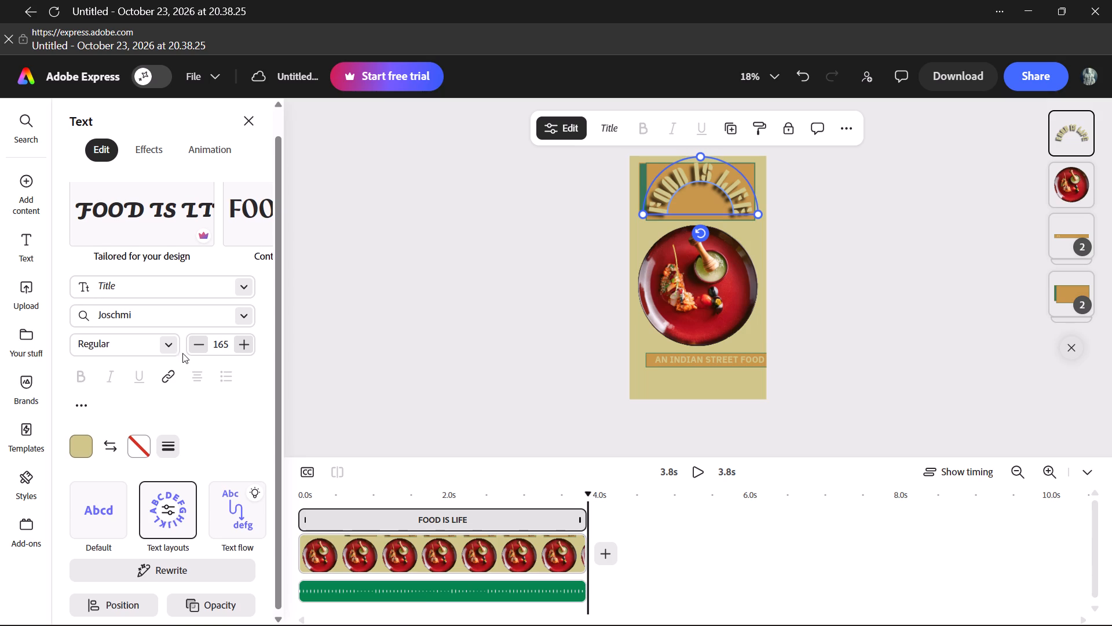
scroll(182, 353, up, 1)
click(156, 155)
scroll(152, 322, down, 7)
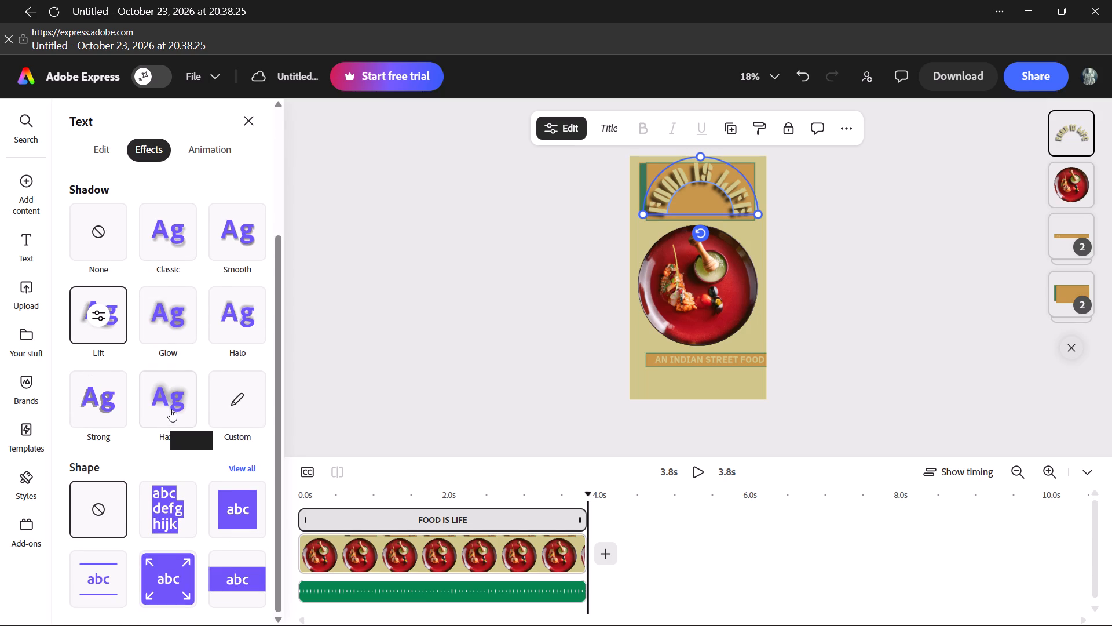
scroll(170, 406, up, 4)
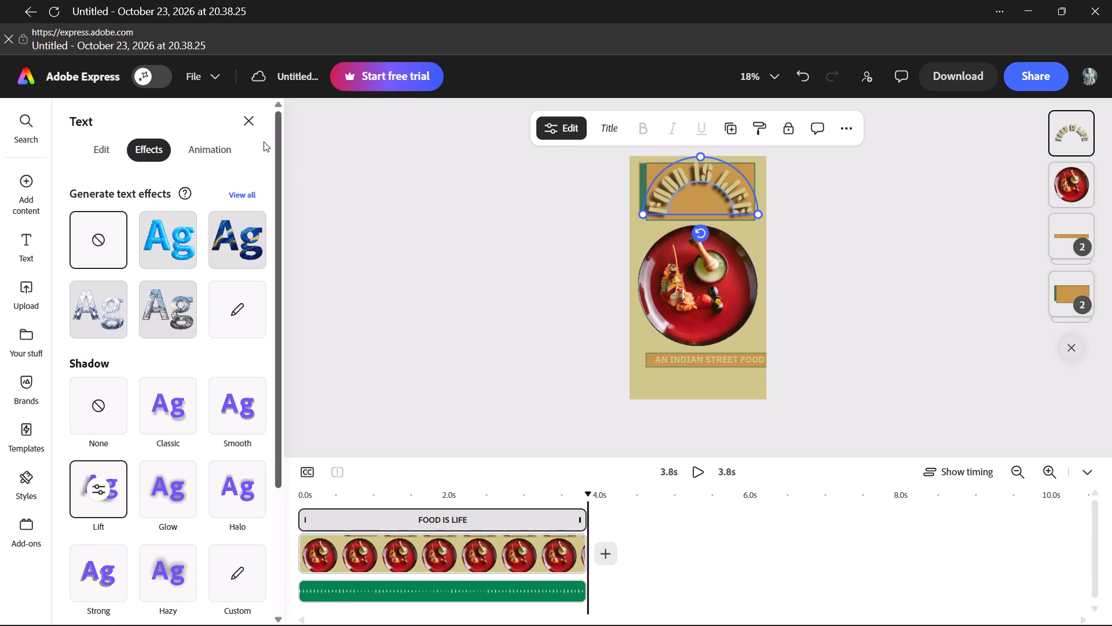
click(255, 128)
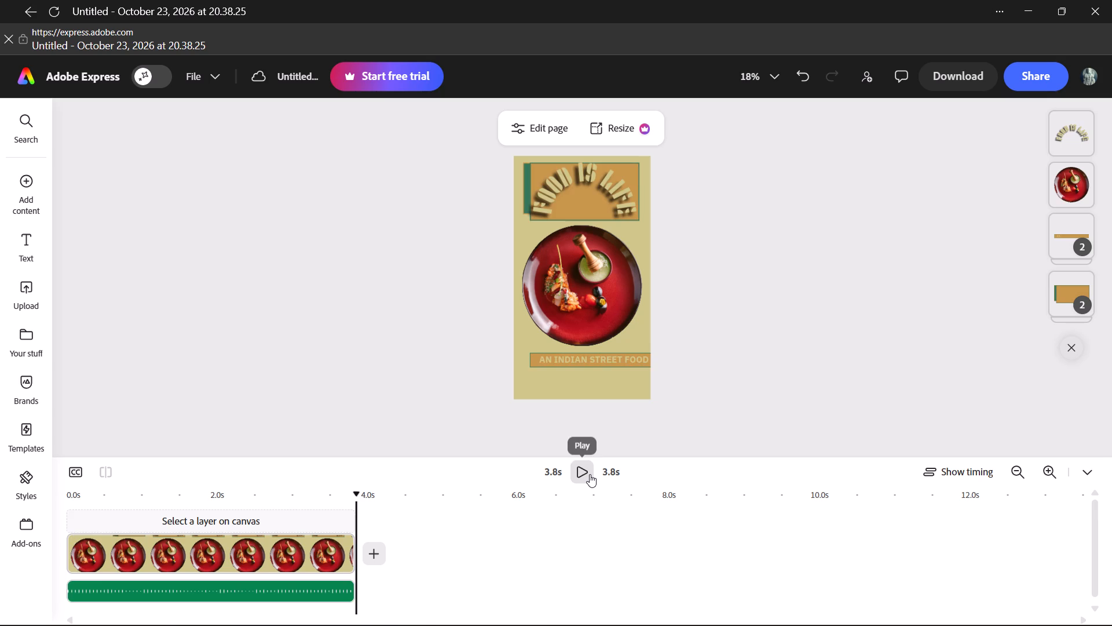
Play the whole design to review the title and caption animations together.
click(590, 474)
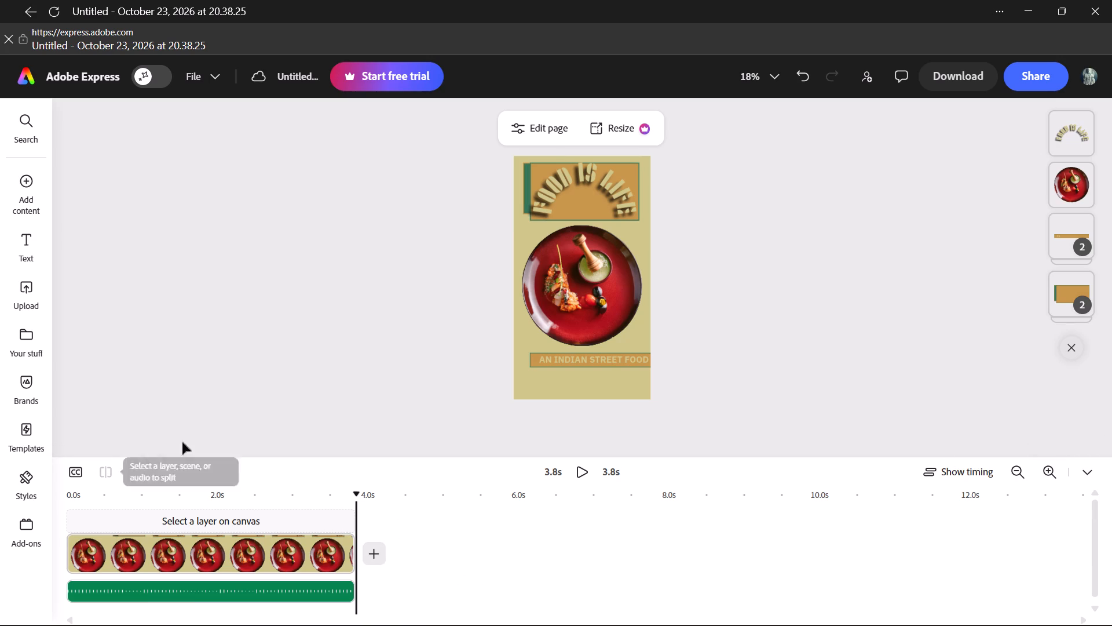
click(581, 465)
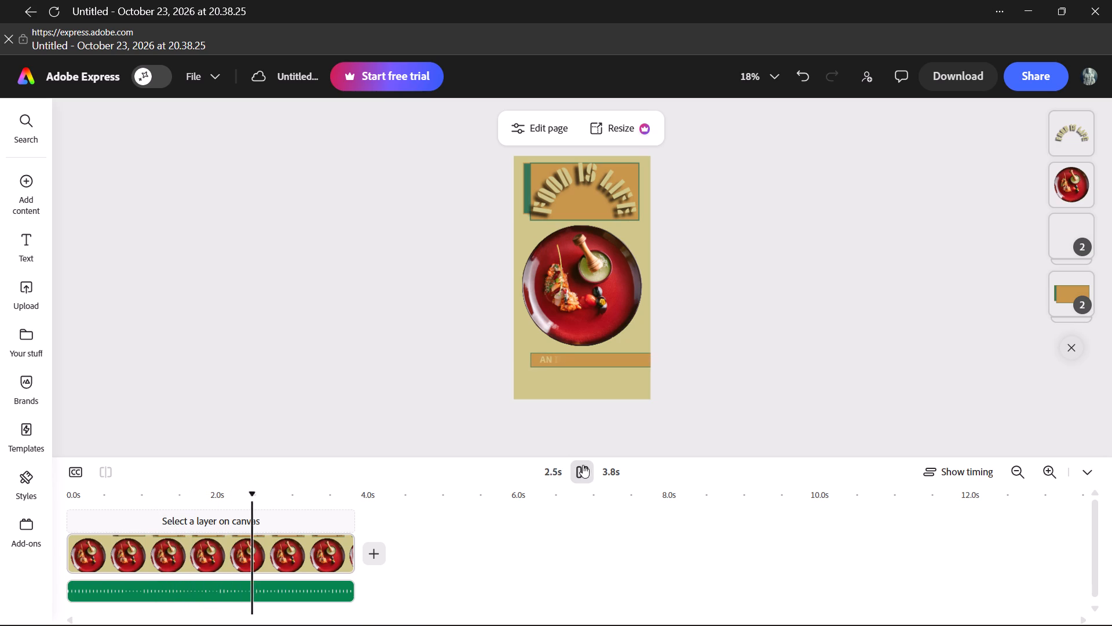
Apply the Color punch Photoshop filter to the plate photo.
click(579, 325)
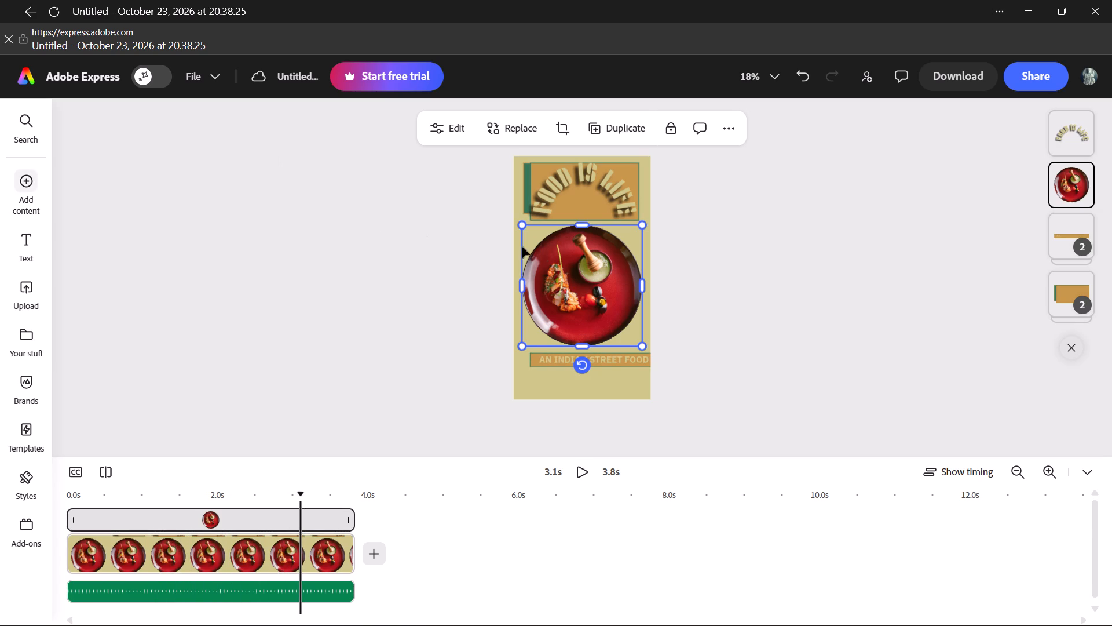
click(572, 264)
click(27, 201)
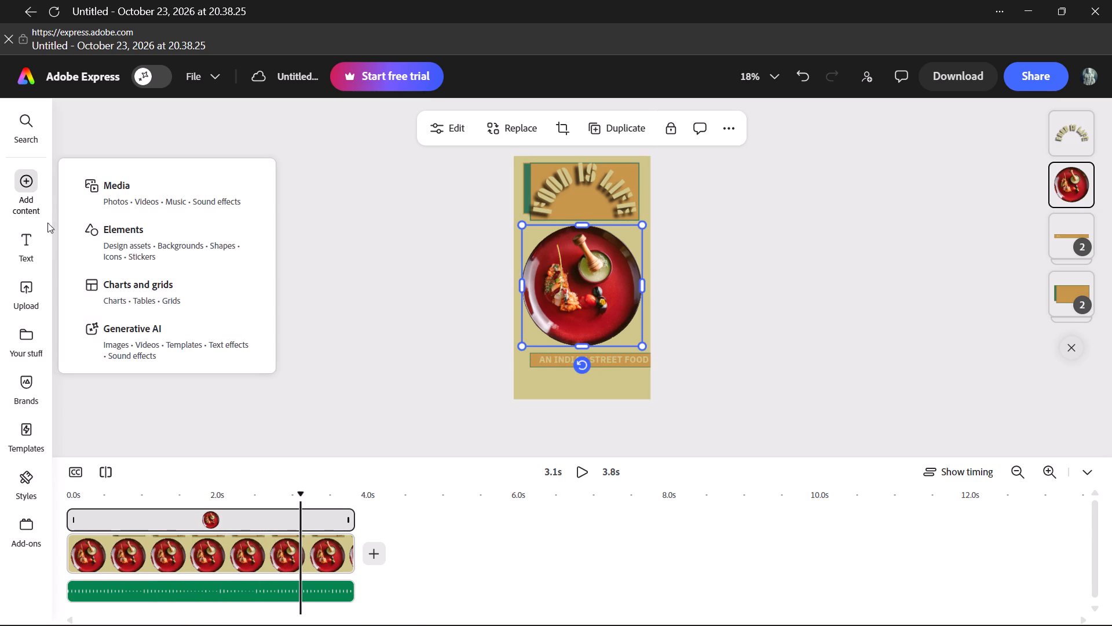
click(38, 249)
click(31, 250)
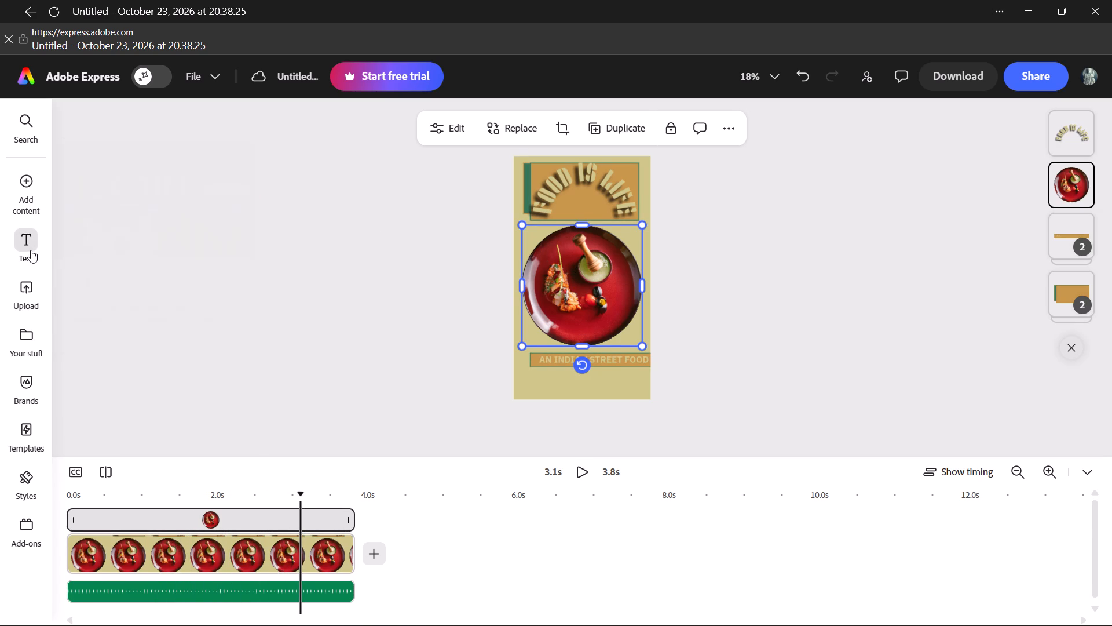
click(701, 274)
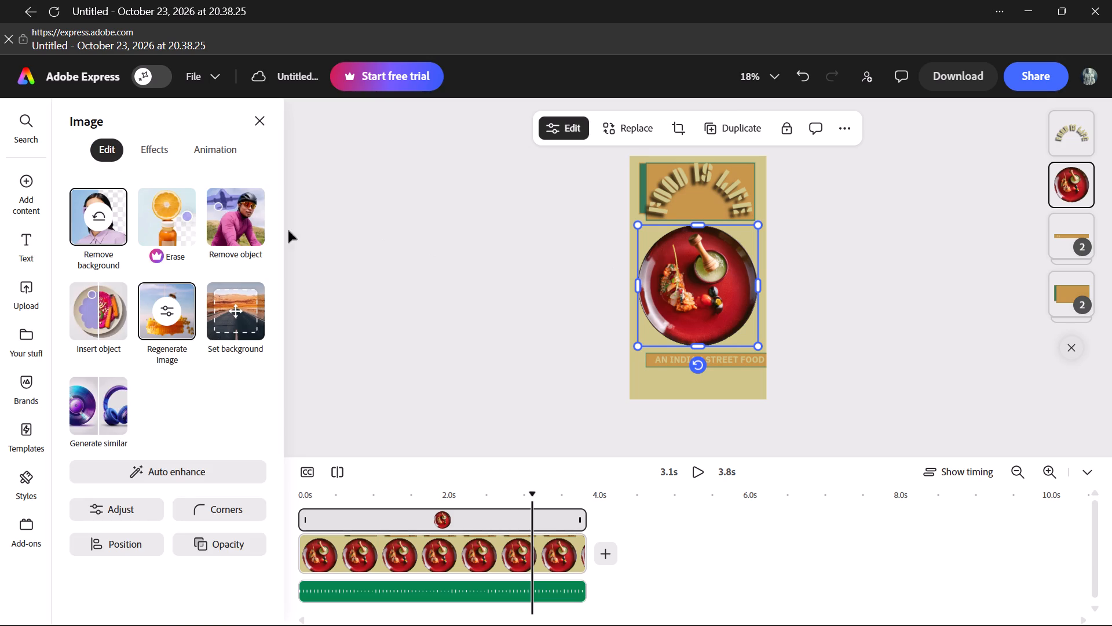
click(160, 165)
click(159, 156)
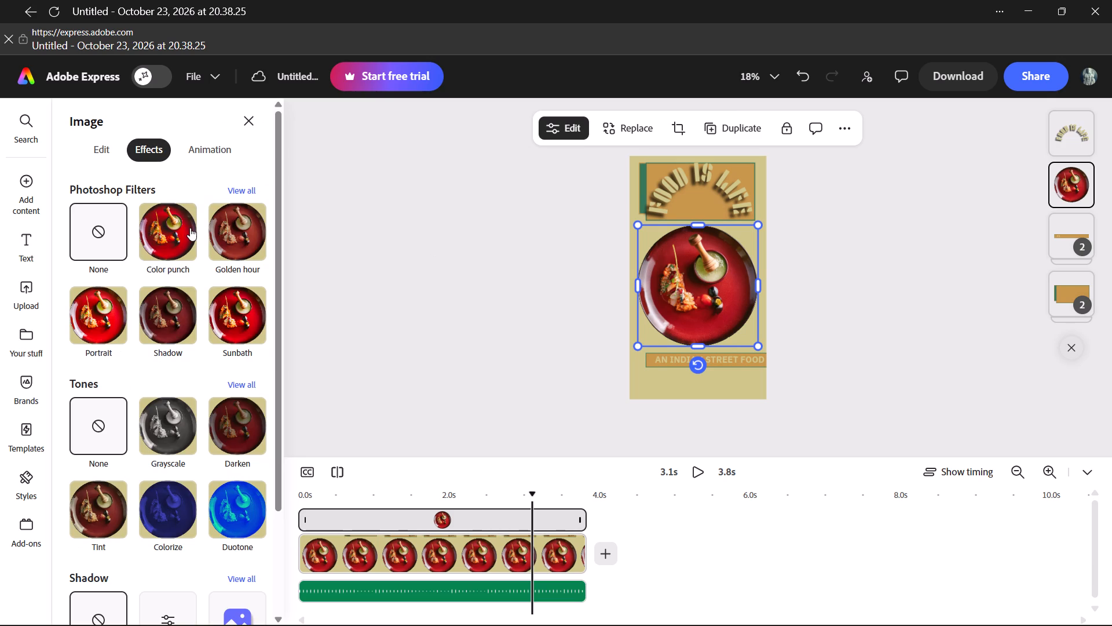
click(188, 227)
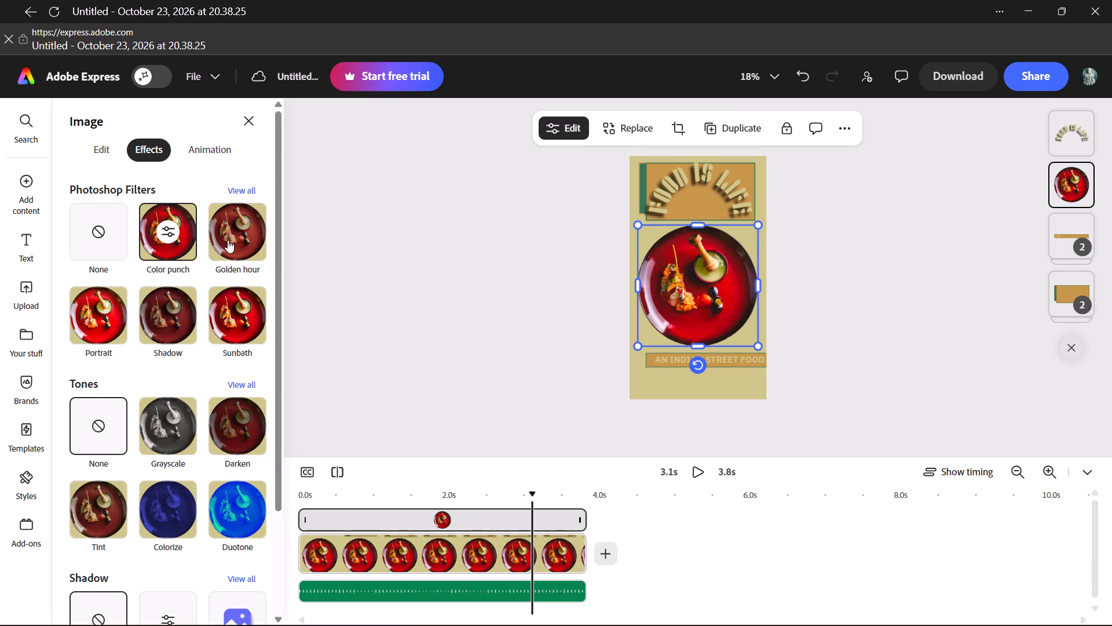
Compare Golden hour, Portrait, Grayscale and Sunbath on the plate photo, and settle on the Shadow Photoshop filter.
click(228, 240)
click(115, 312)
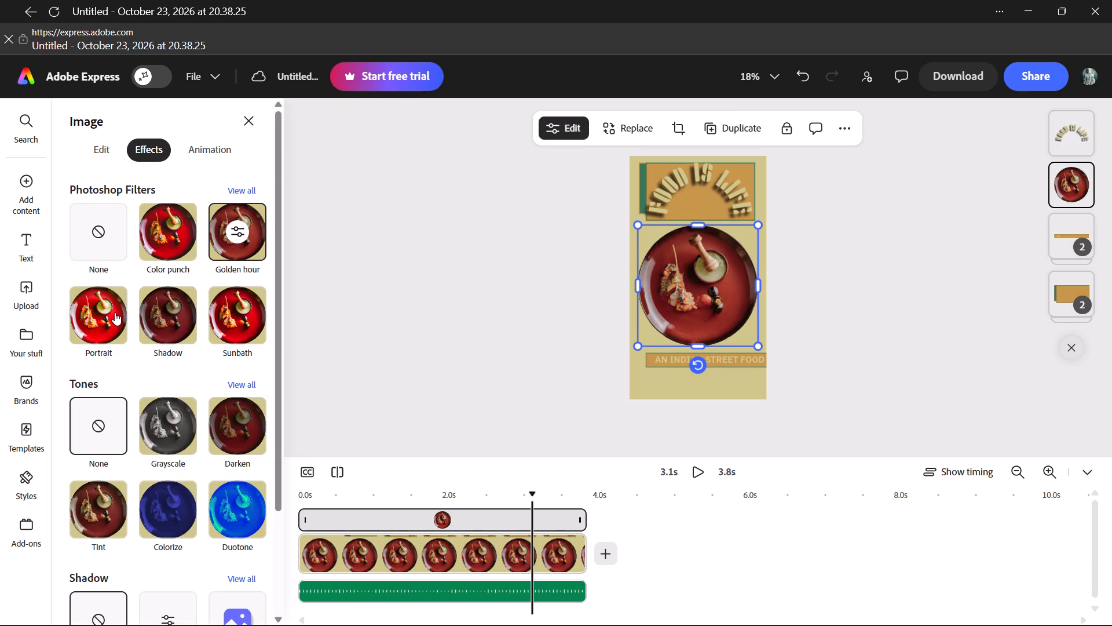
click(169, 431)
click(181, 332)
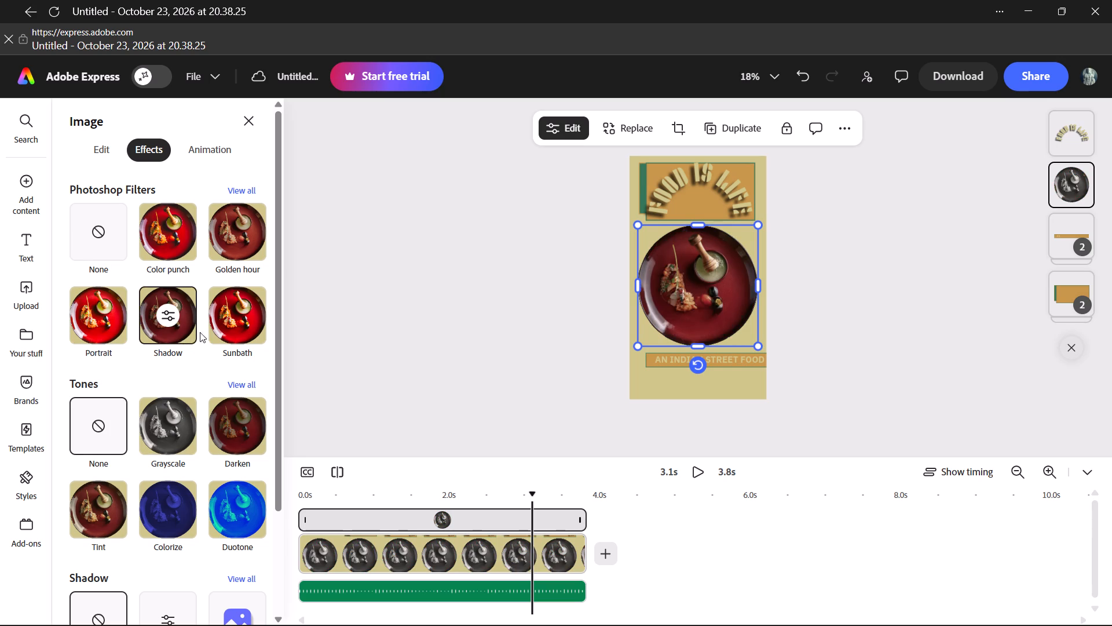
click(222, 329)
click(162, 330)
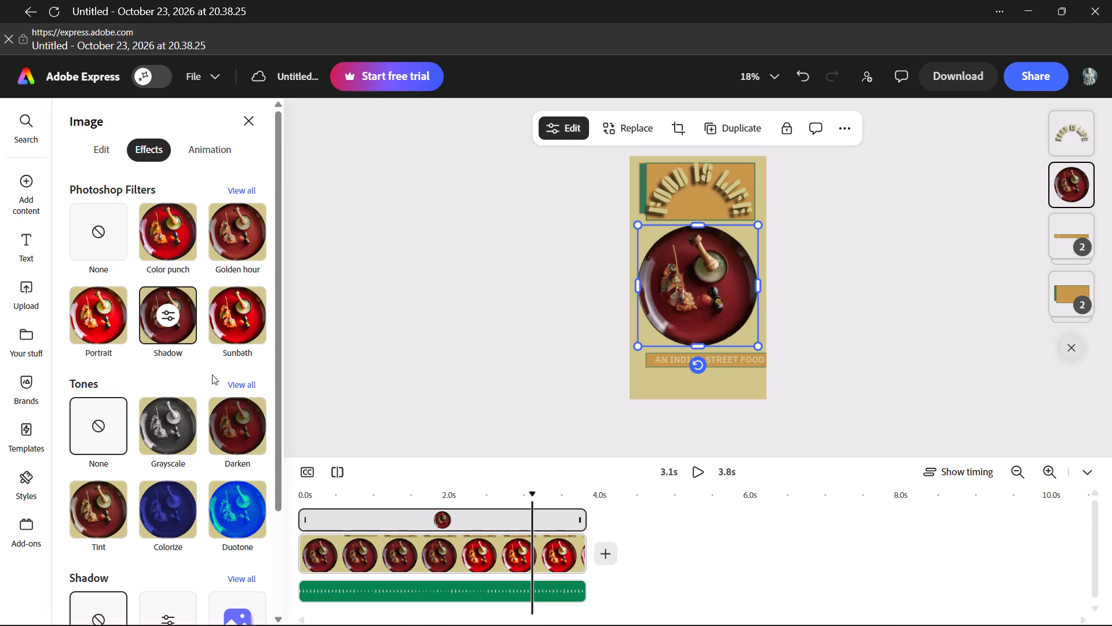
Compare the Smooth, Lift and Glow shadow styles on the plate photo, and settle on the Classic shadow.
scroll(212, 374, down, 3)
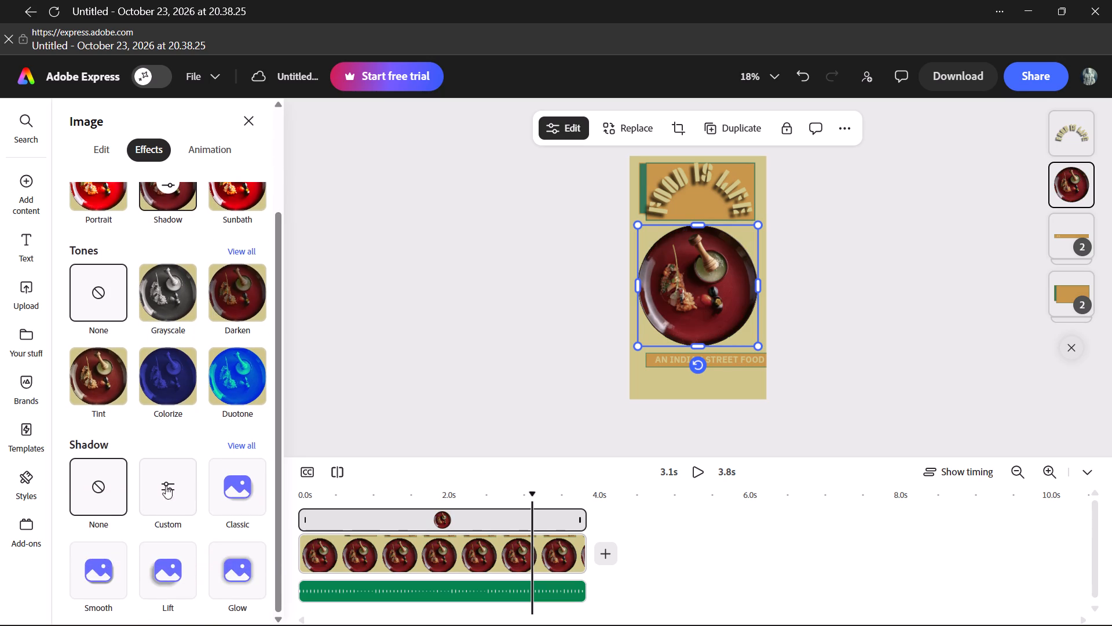
click(213, 481)
scroll(220, 456, down, 2)
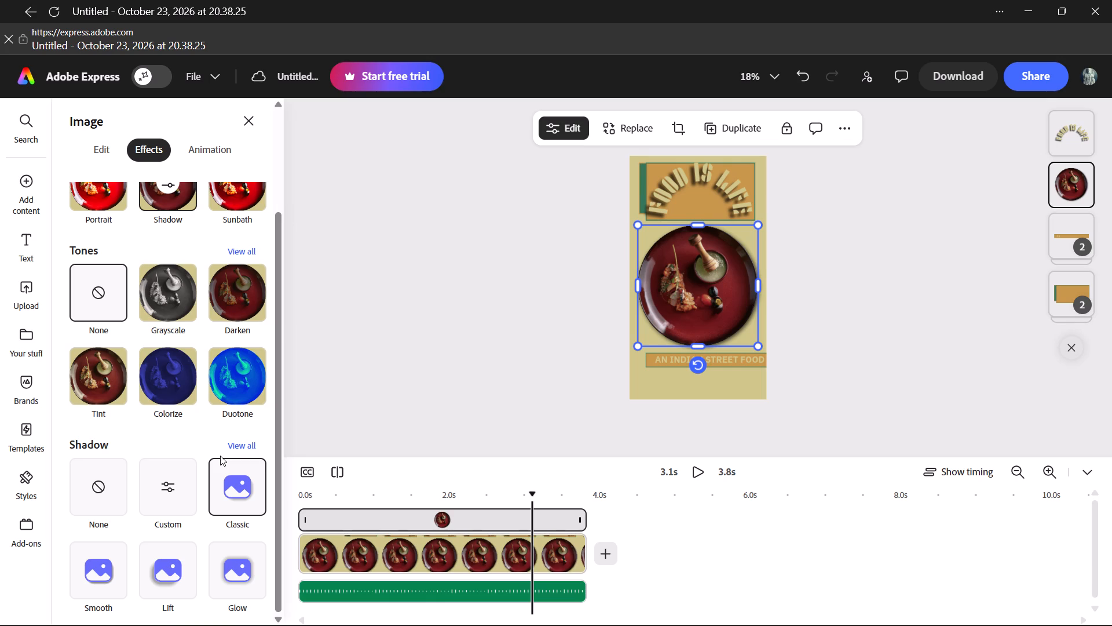
click(116, 556)
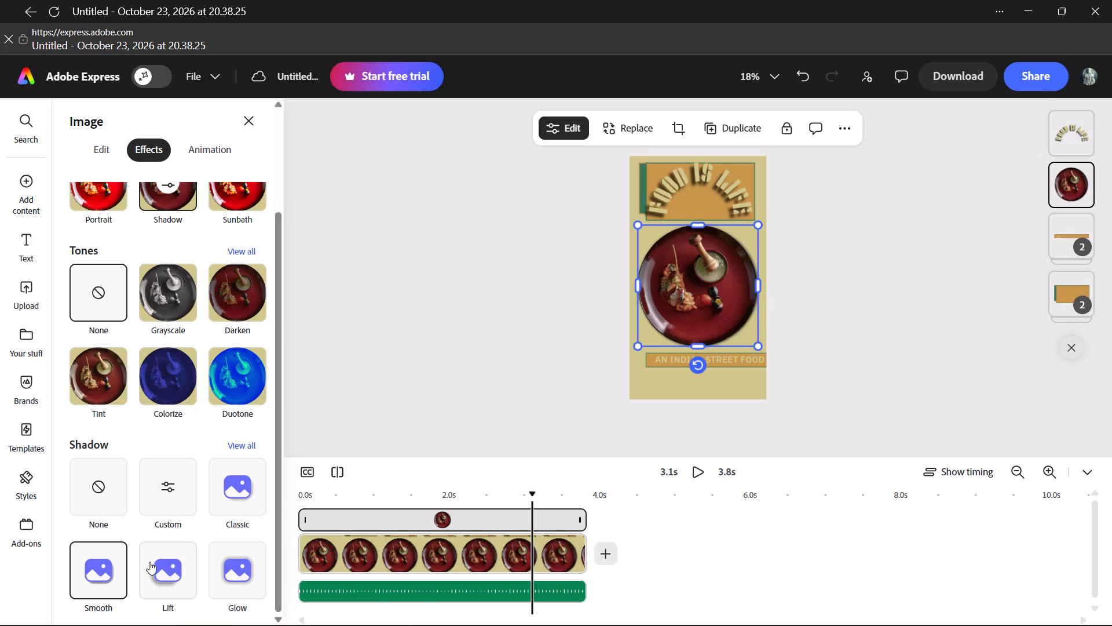
click(149, 562)
click(229, 567)
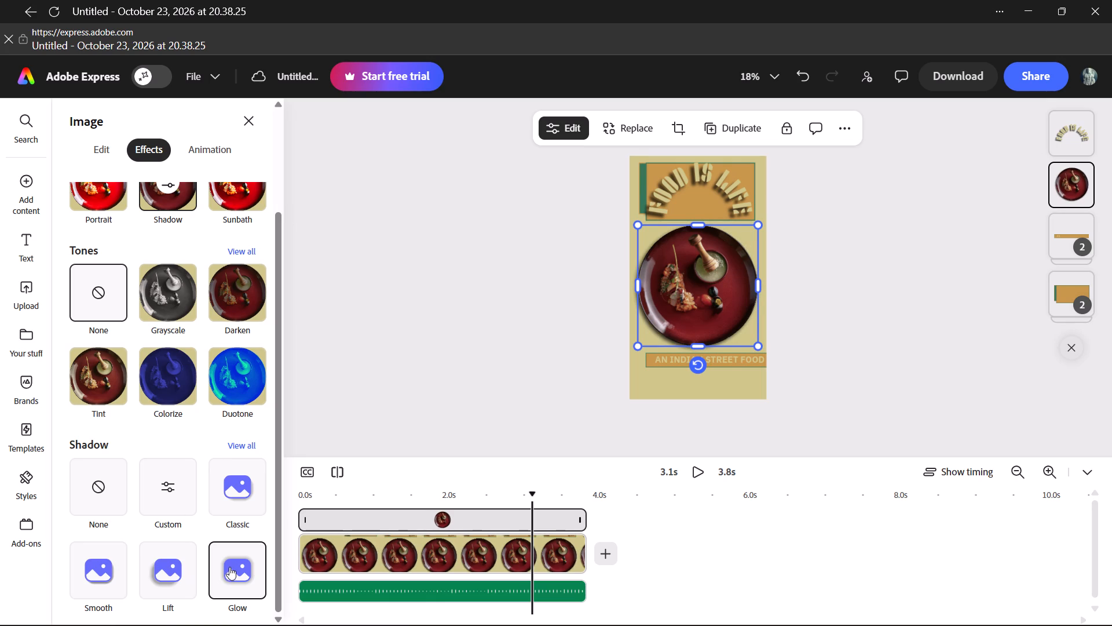
click(247, 501)
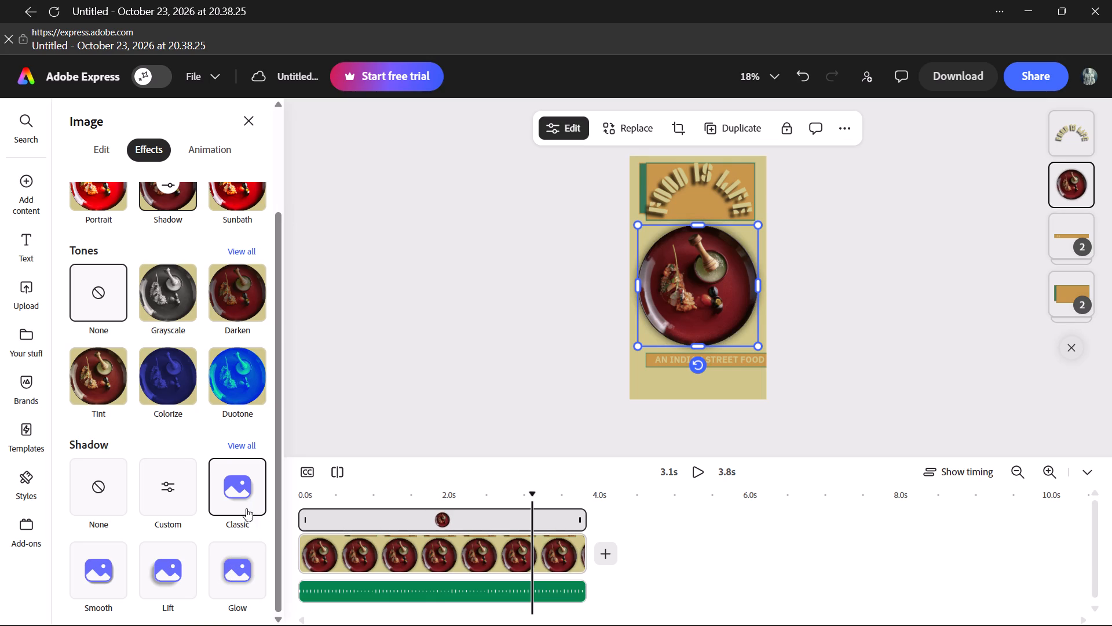
click(111, 578)
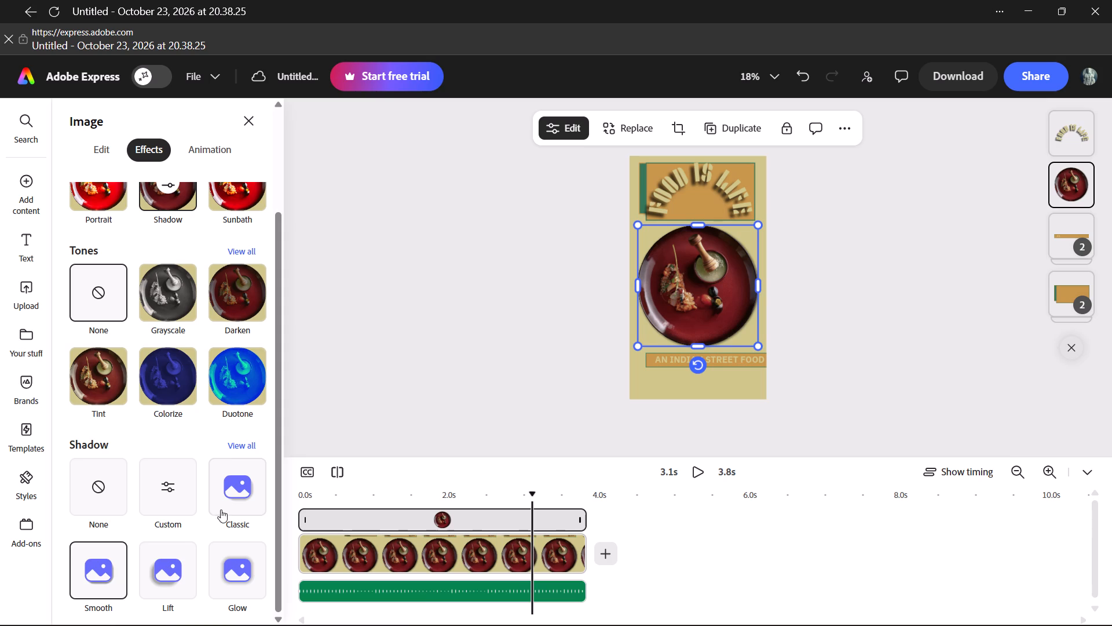
click(231, 498)
scroll(199, 503, down, 4)
scroll(184, 489, up, 7)
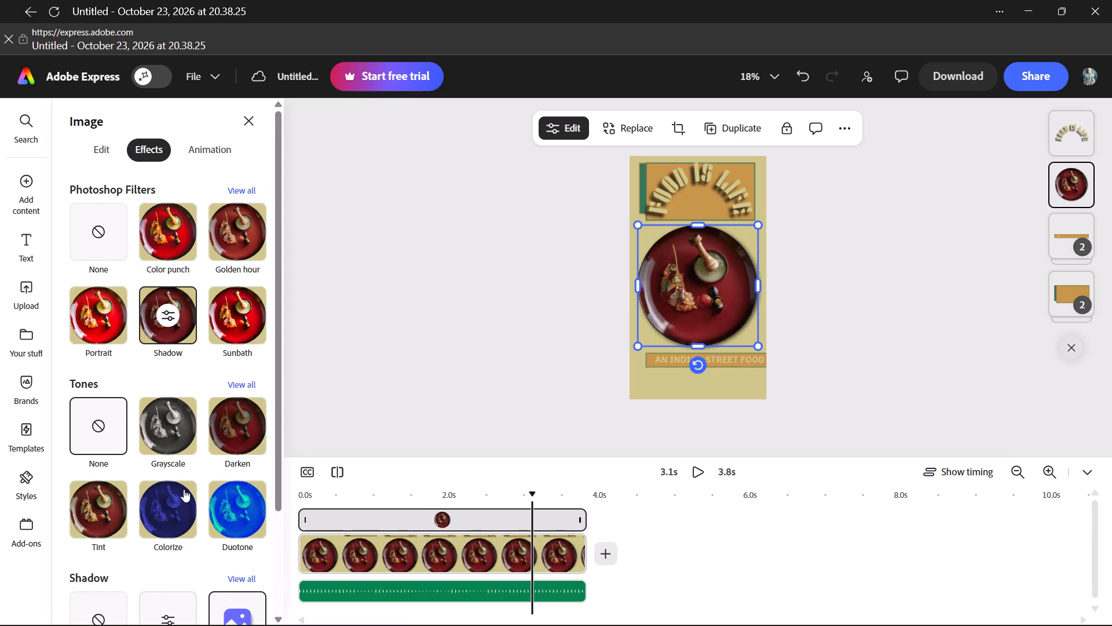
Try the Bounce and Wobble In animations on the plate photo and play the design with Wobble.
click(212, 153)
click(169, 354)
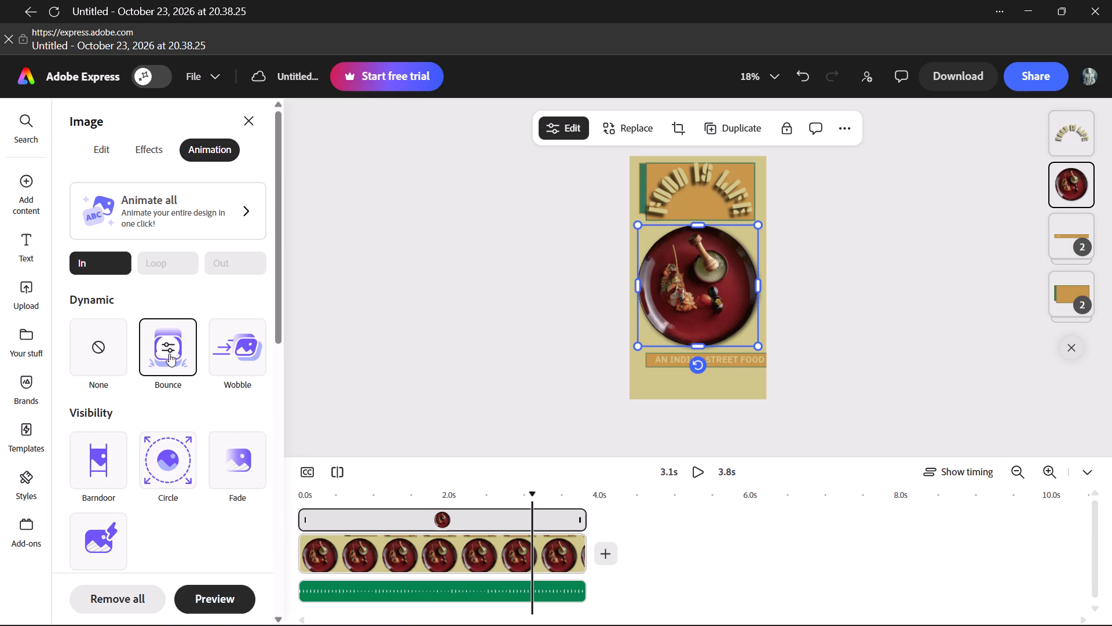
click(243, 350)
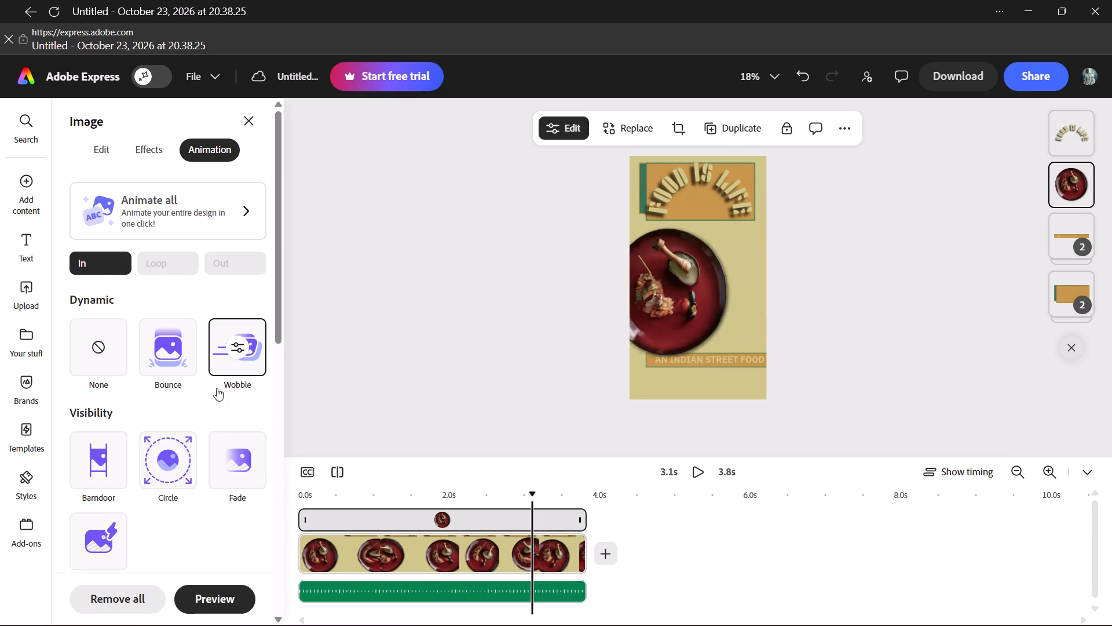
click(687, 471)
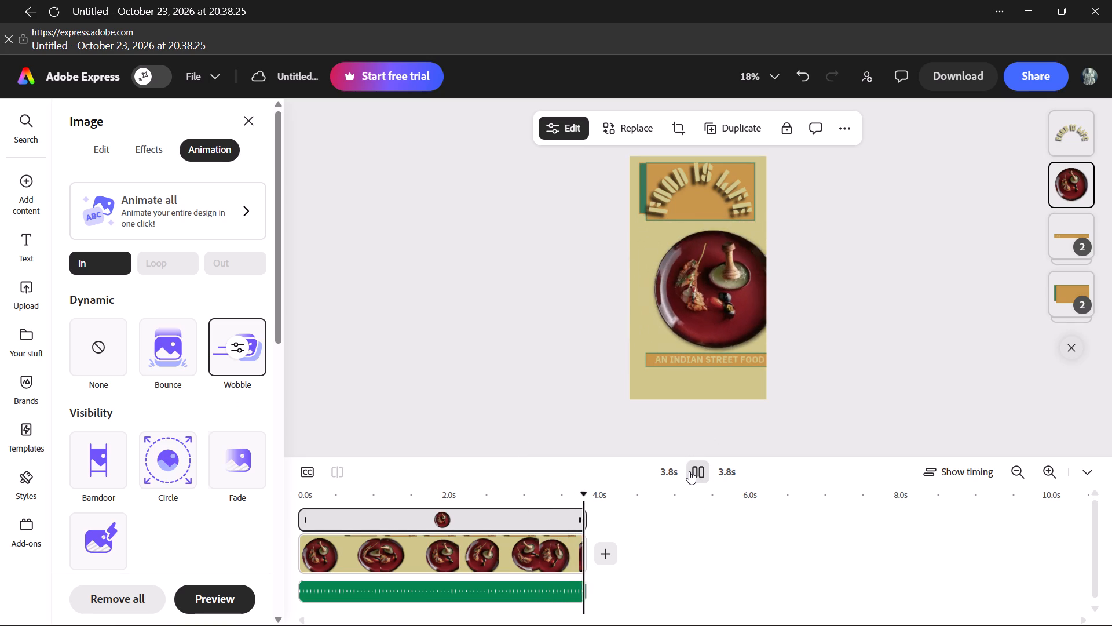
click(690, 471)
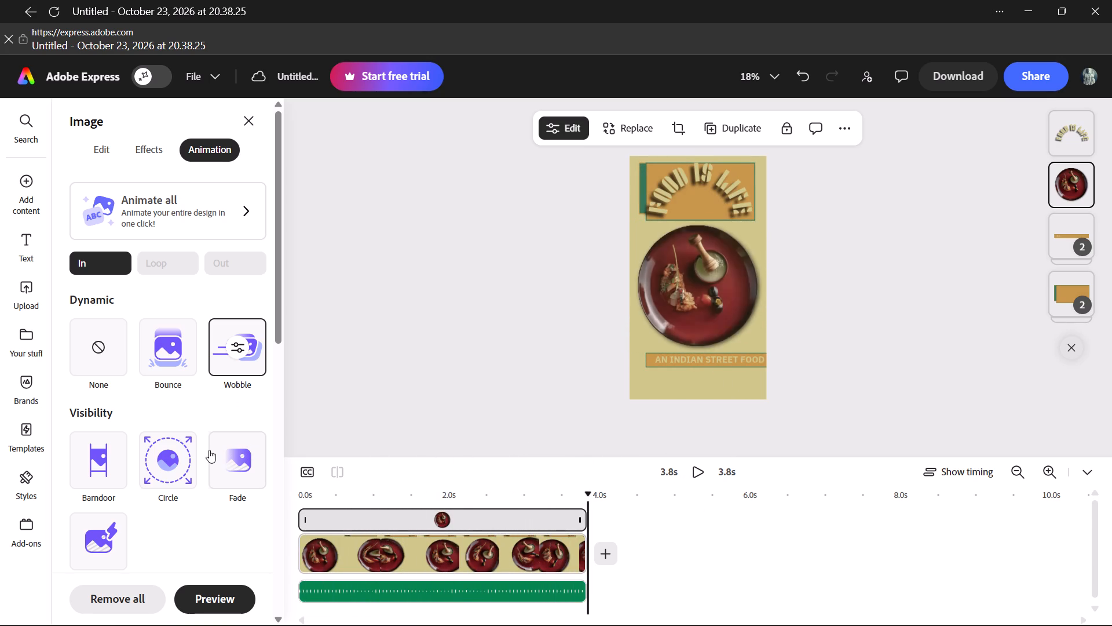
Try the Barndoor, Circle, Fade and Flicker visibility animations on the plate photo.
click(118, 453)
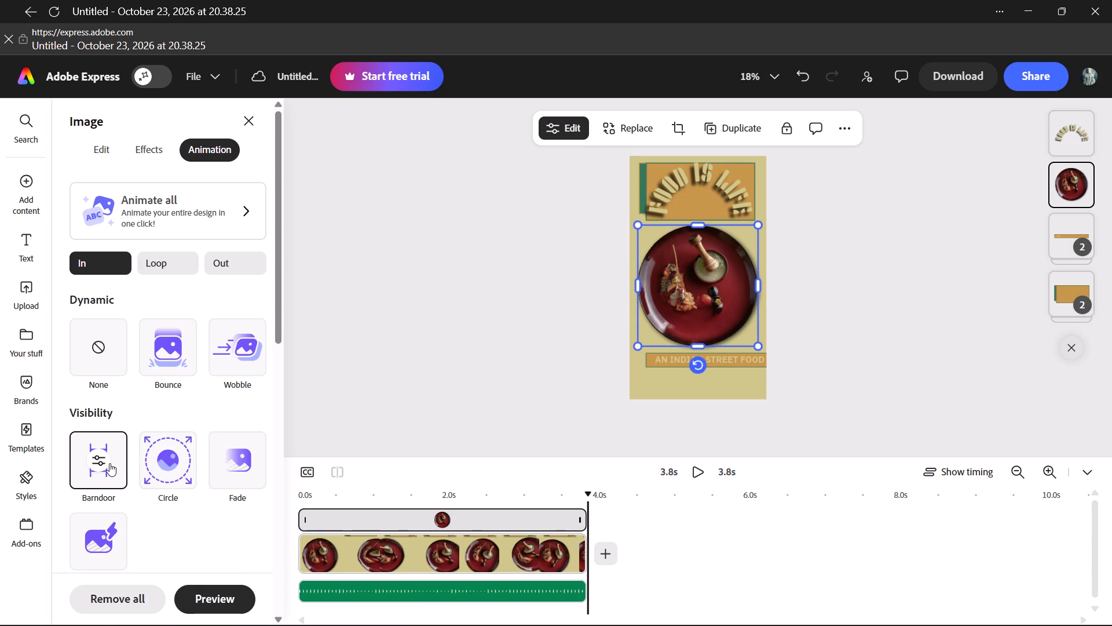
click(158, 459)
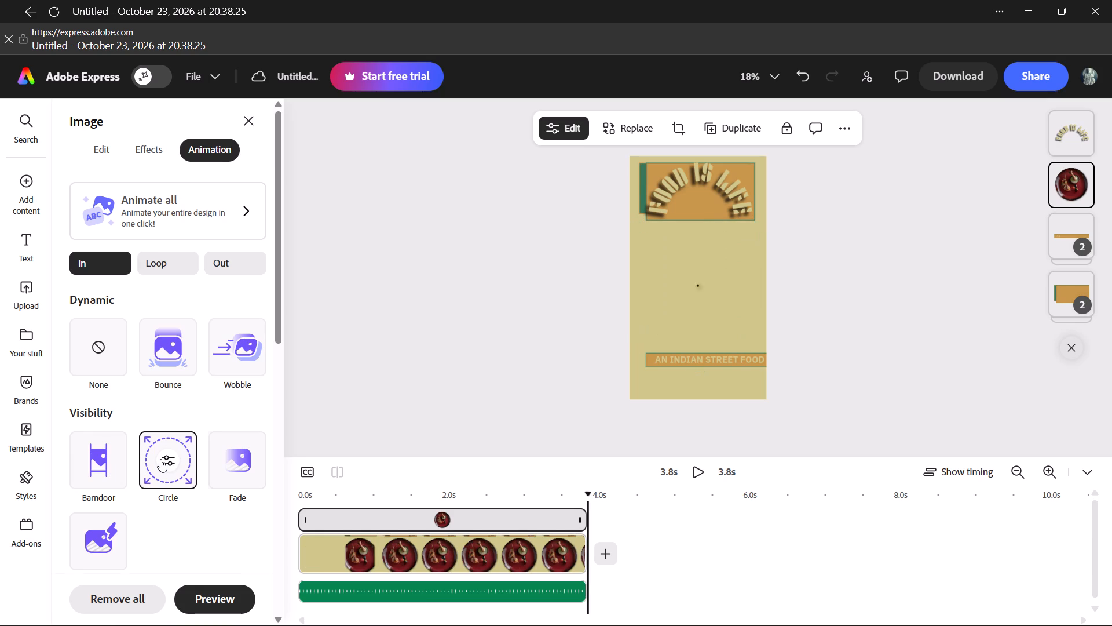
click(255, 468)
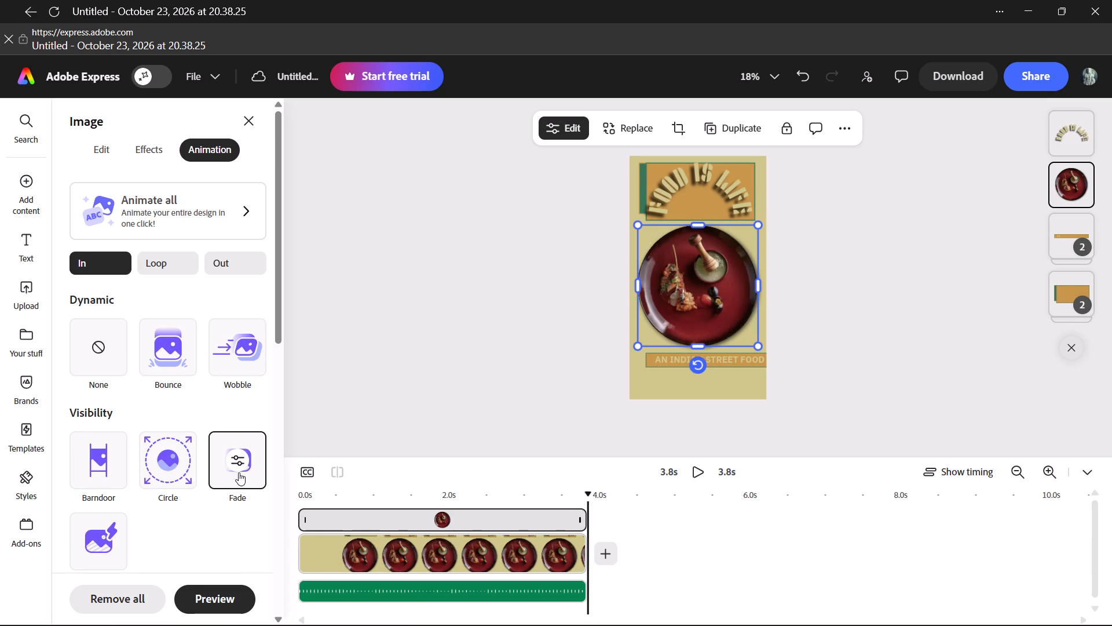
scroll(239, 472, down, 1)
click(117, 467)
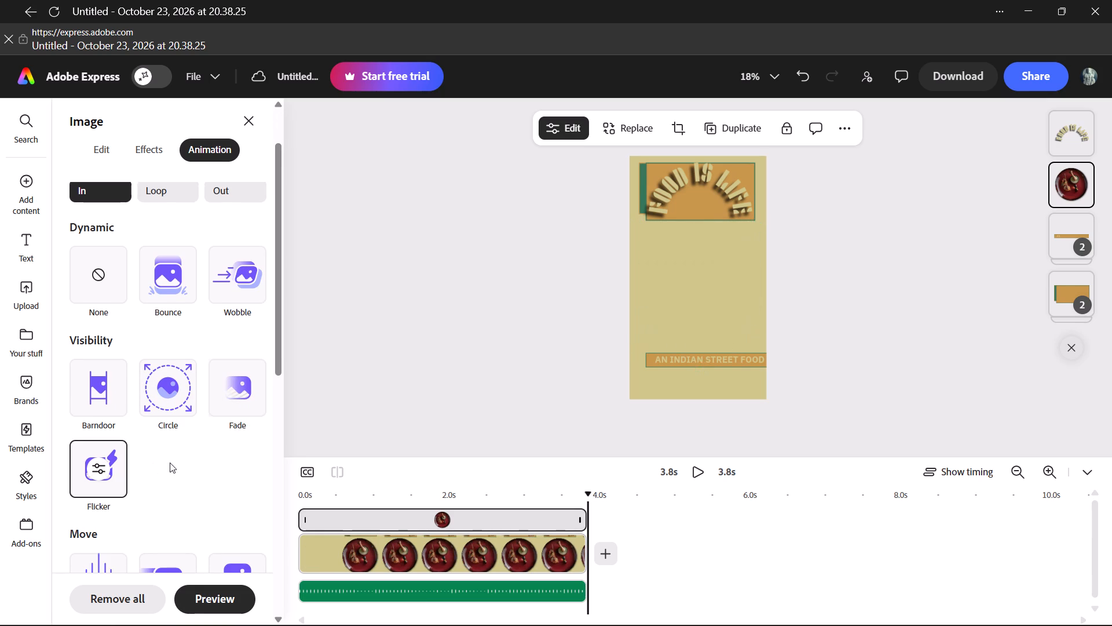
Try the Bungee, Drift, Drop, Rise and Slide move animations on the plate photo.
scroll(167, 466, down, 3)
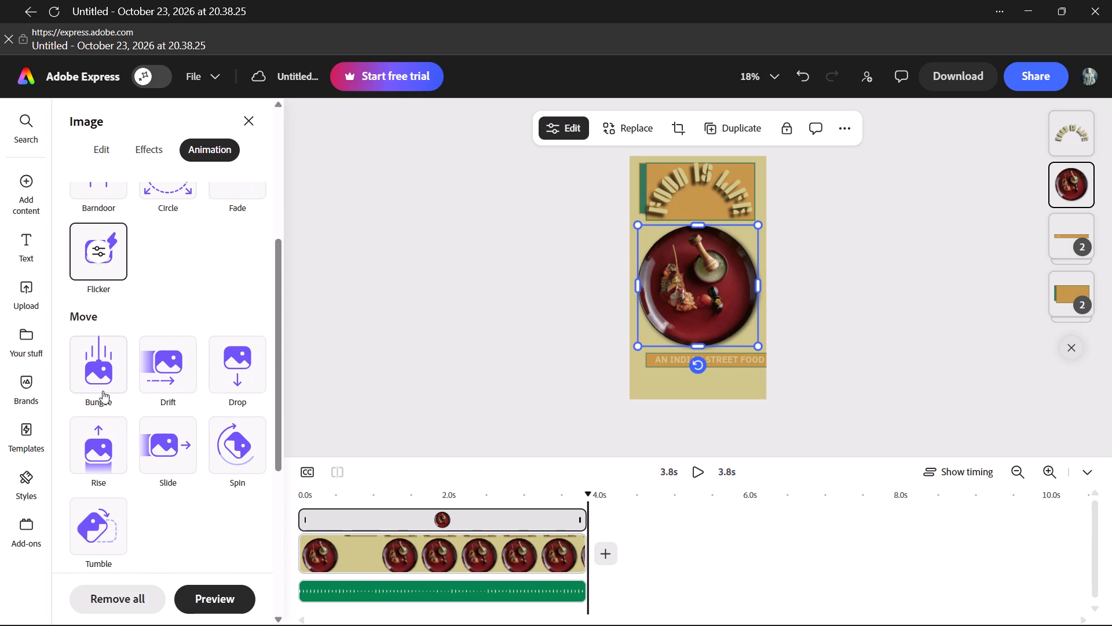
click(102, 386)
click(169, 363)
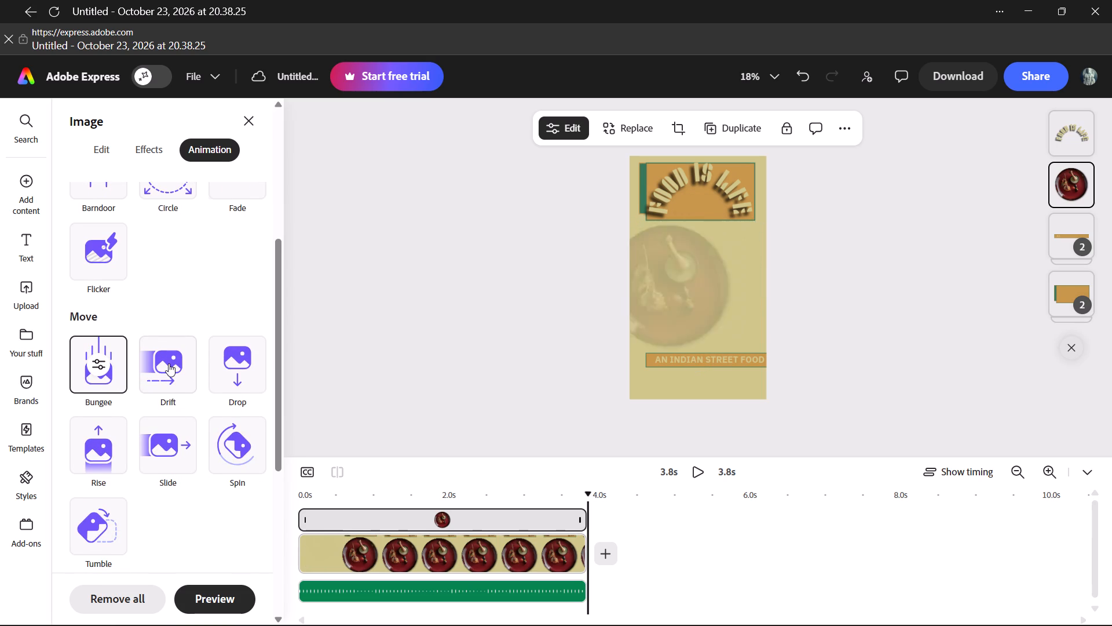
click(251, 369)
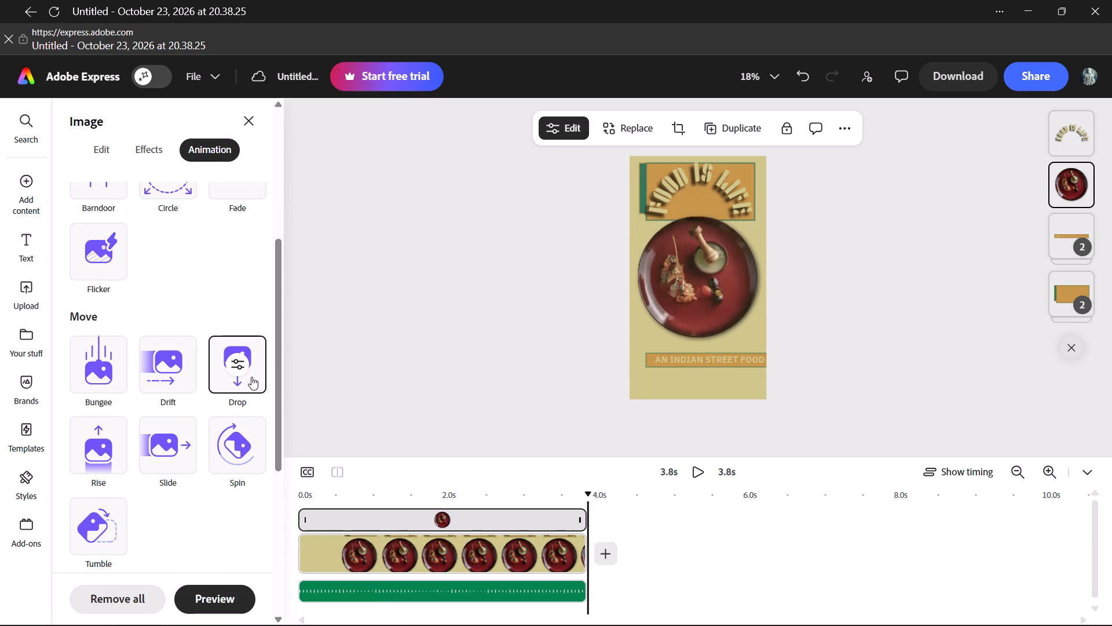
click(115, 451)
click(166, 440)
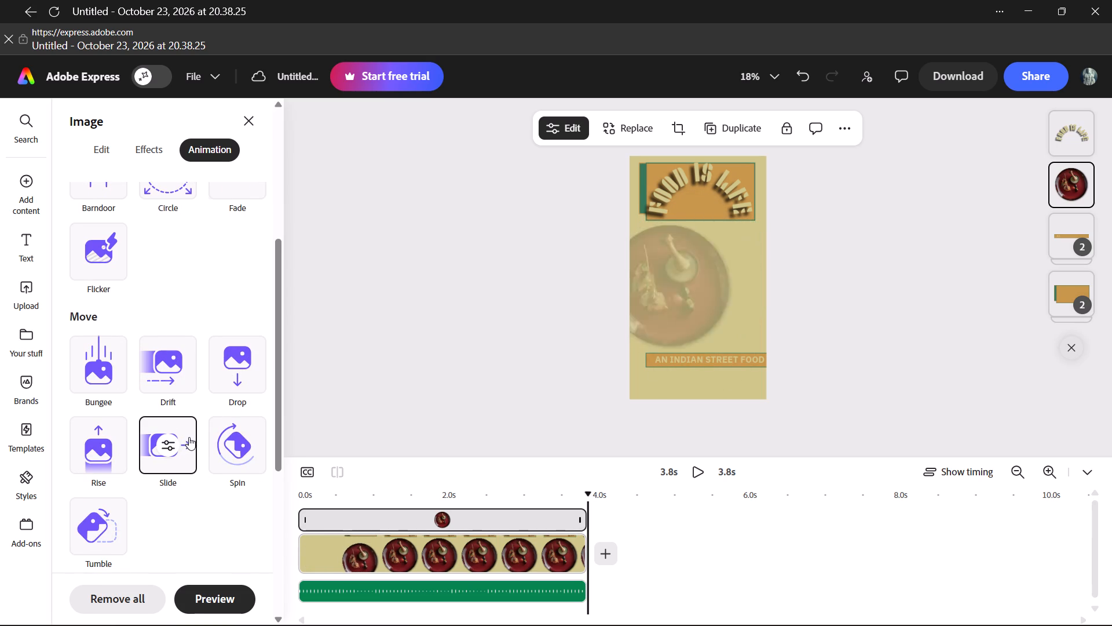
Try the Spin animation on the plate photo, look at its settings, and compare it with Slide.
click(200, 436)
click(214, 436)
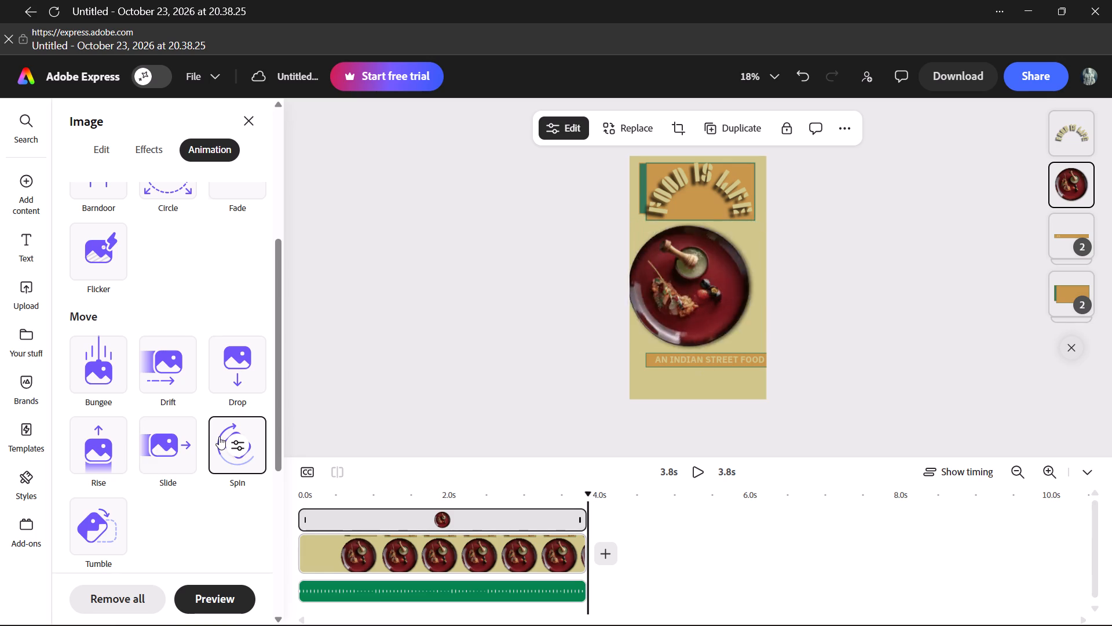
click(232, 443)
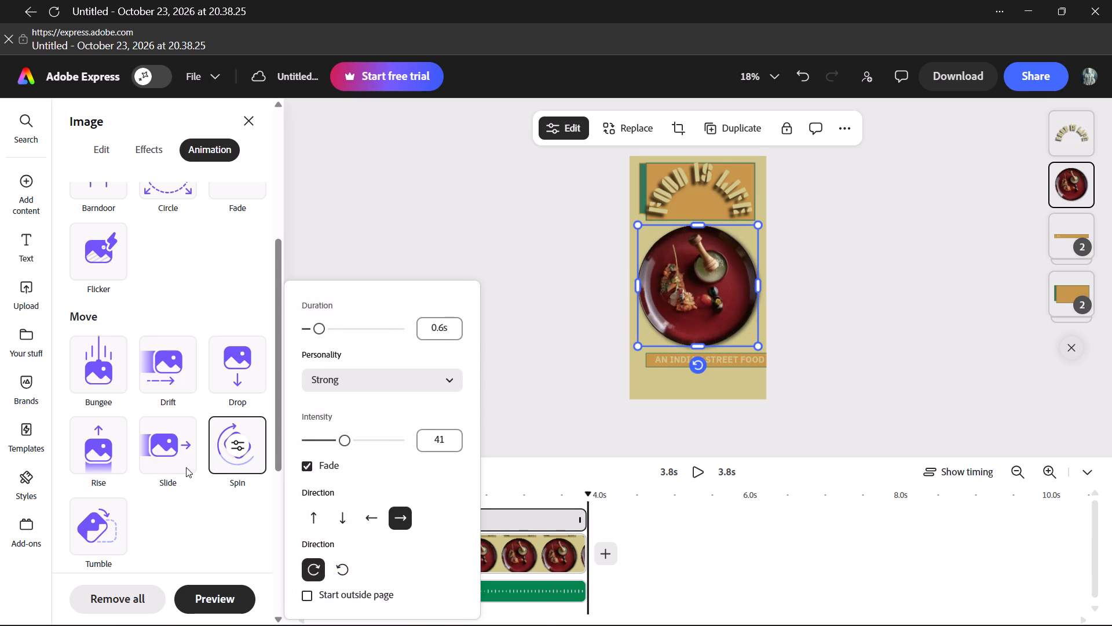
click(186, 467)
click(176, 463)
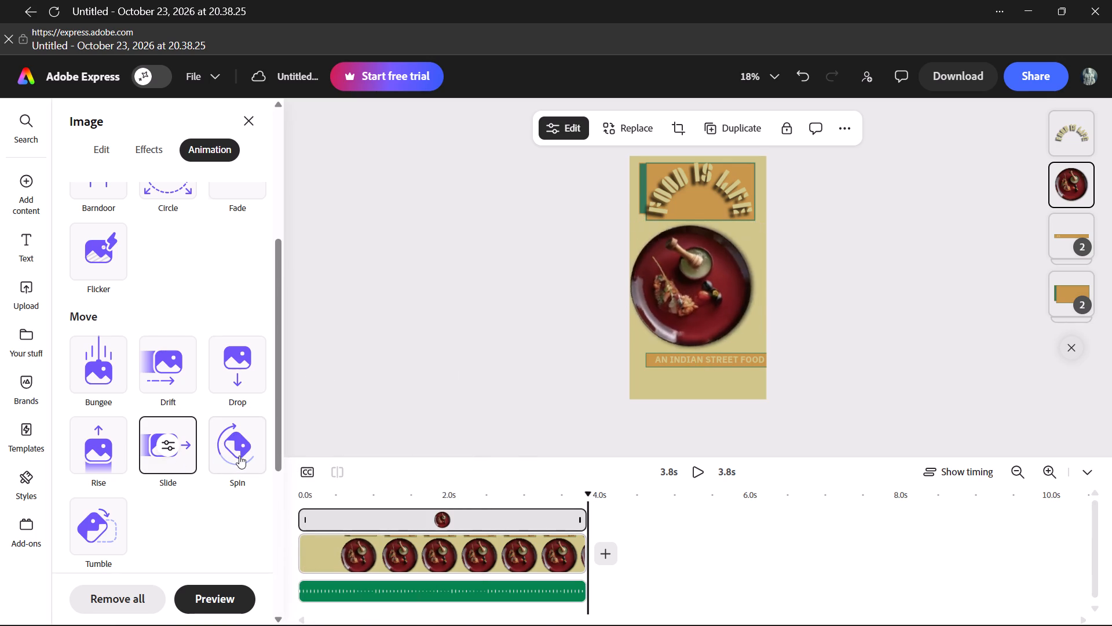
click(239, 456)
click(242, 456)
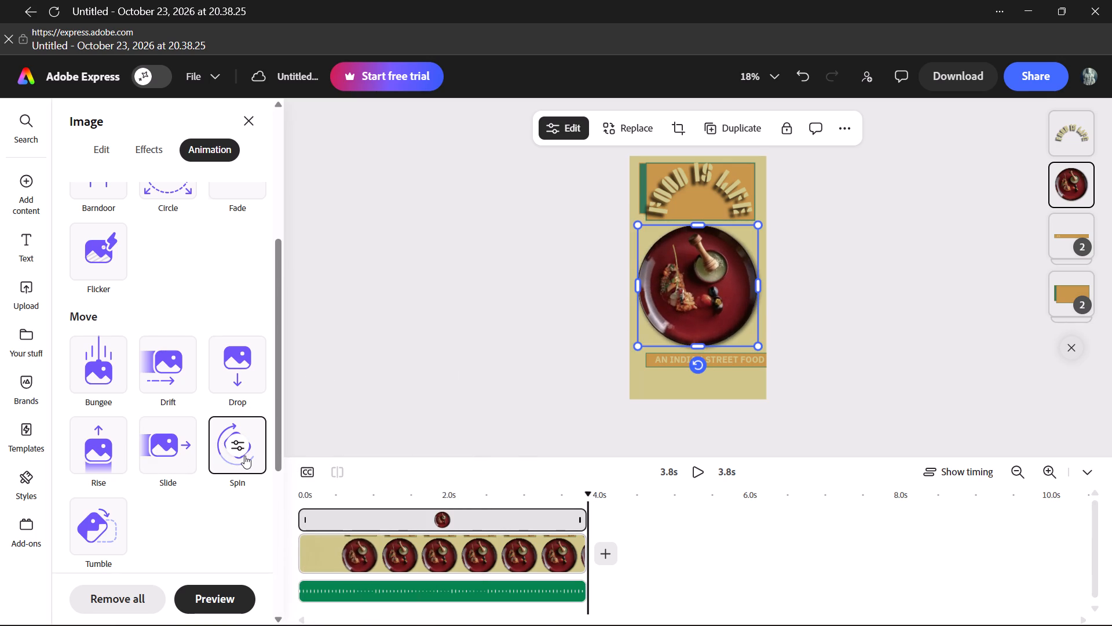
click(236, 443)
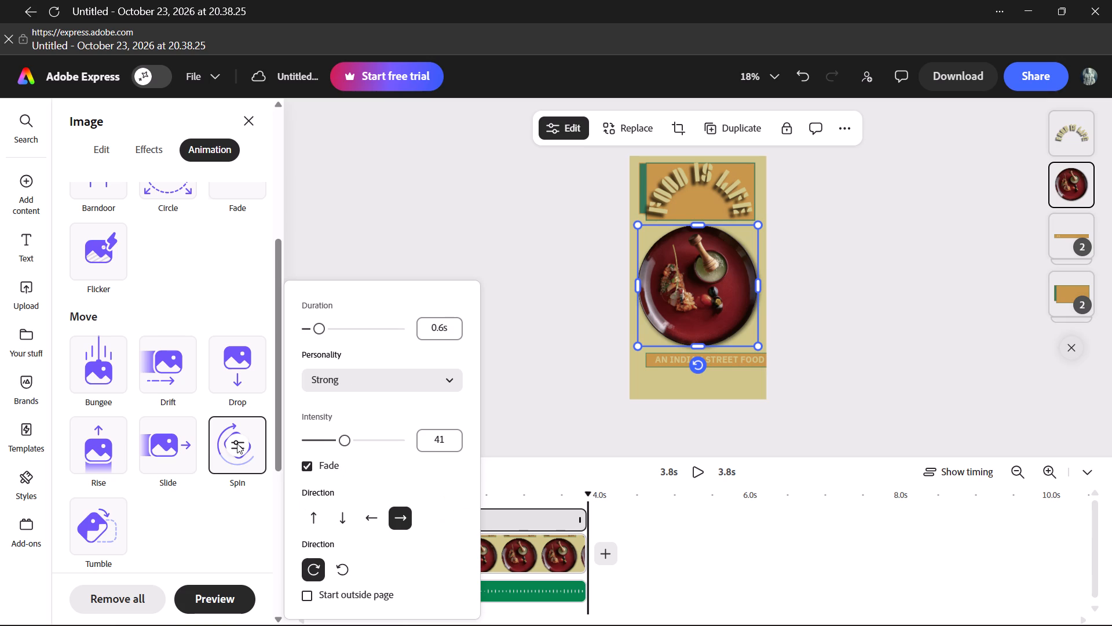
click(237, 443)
Apply the Tumble In animation to the plate photo and play the whole design.
click(119, 522)
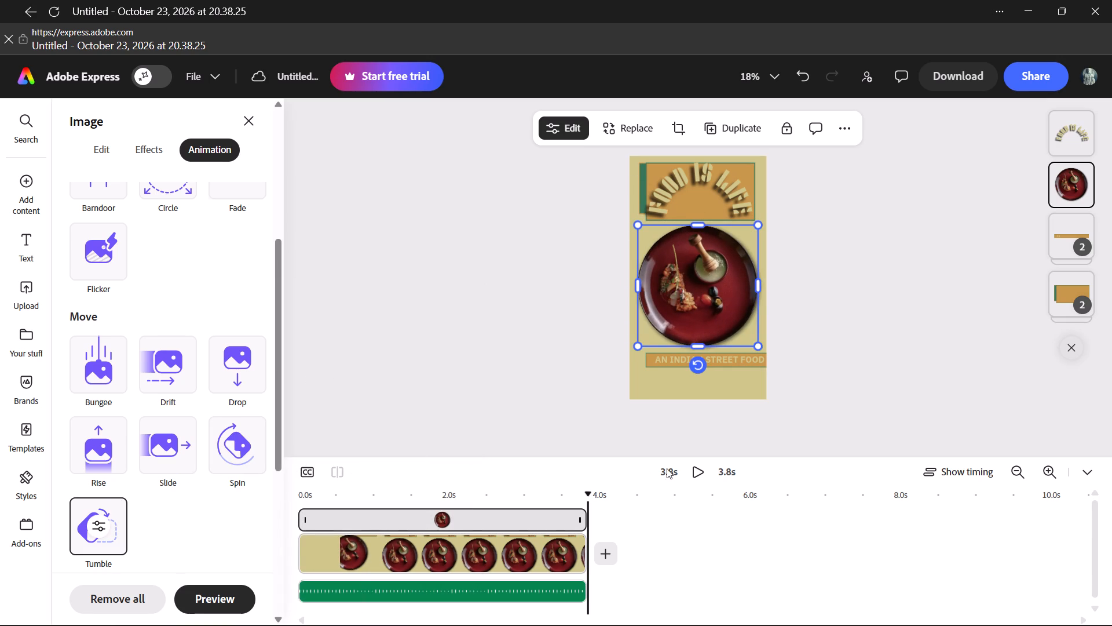
click(702, 468)
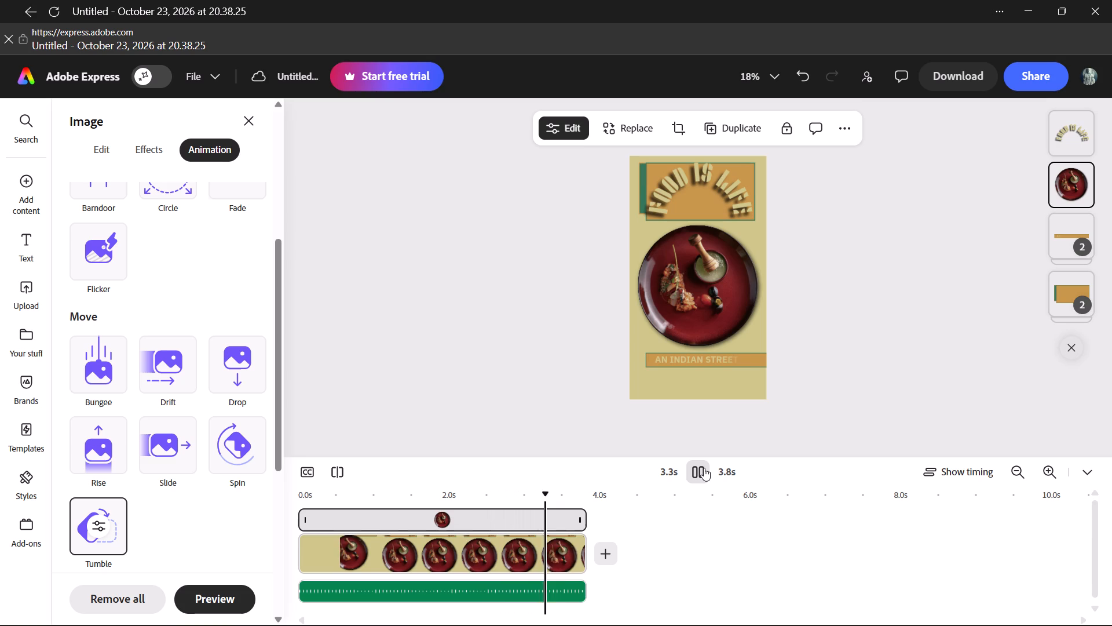
click(247, 129)
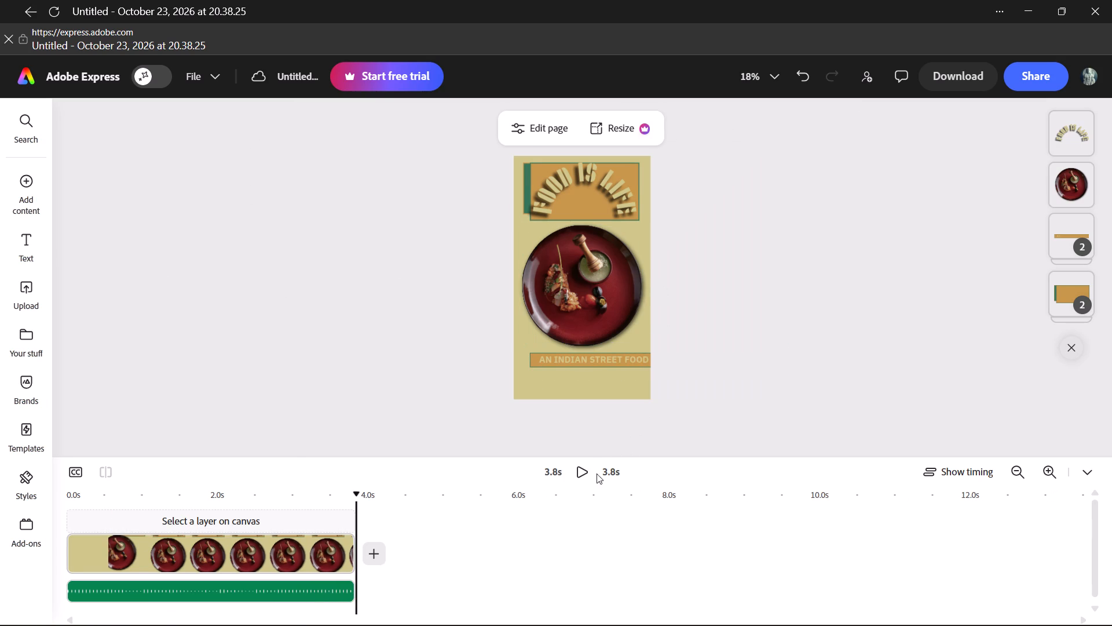
click(588, 476)
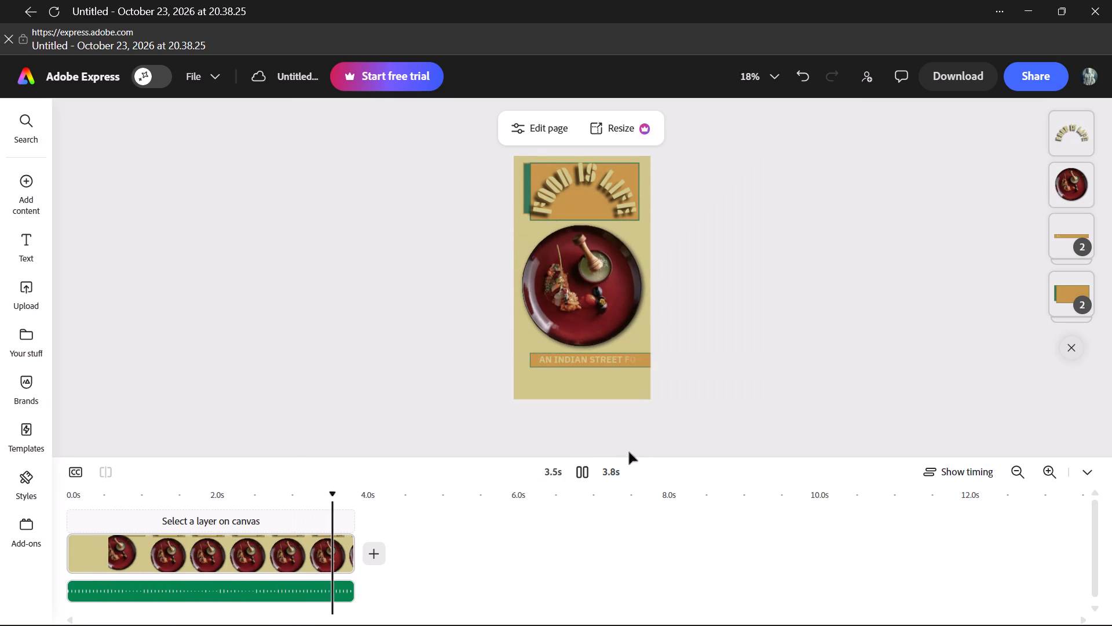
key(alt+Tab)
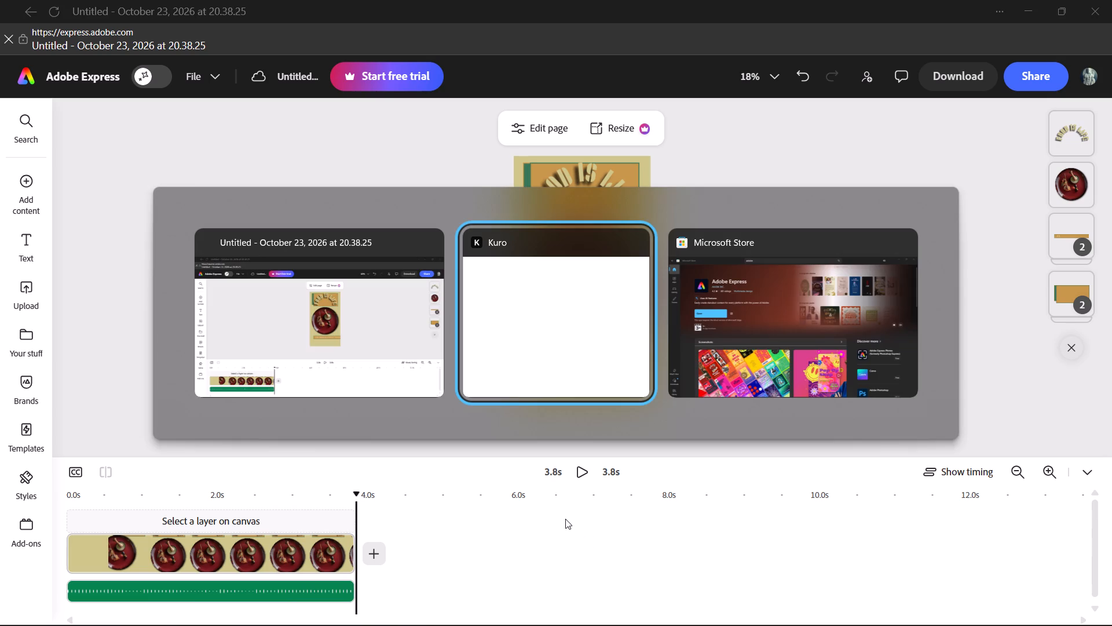
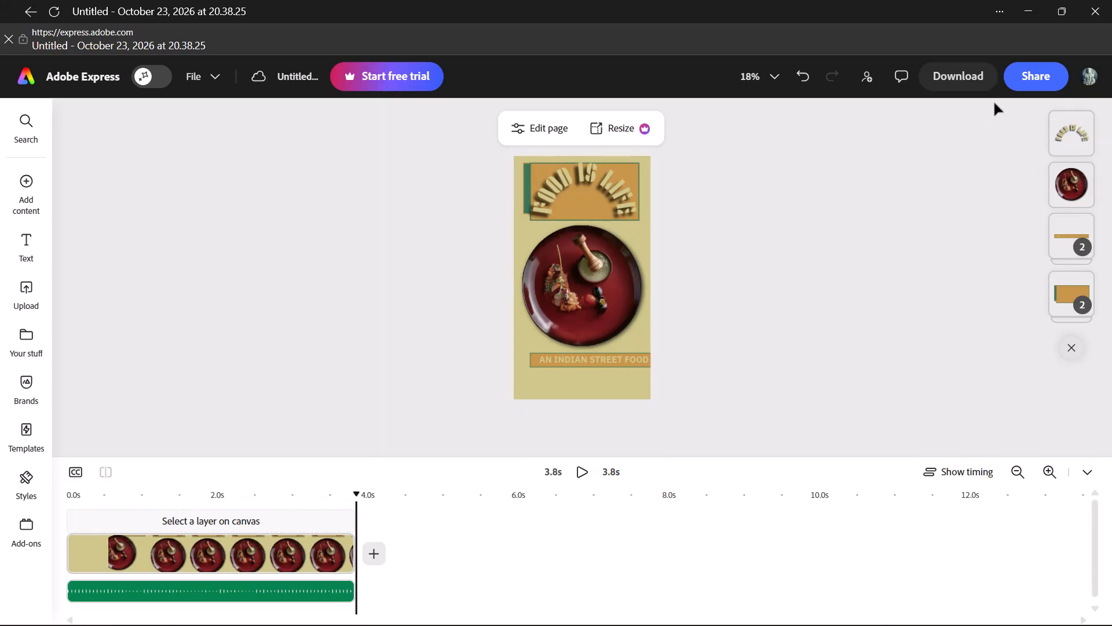
Look at the download options without downloading, and play the design.
click(973, 80)
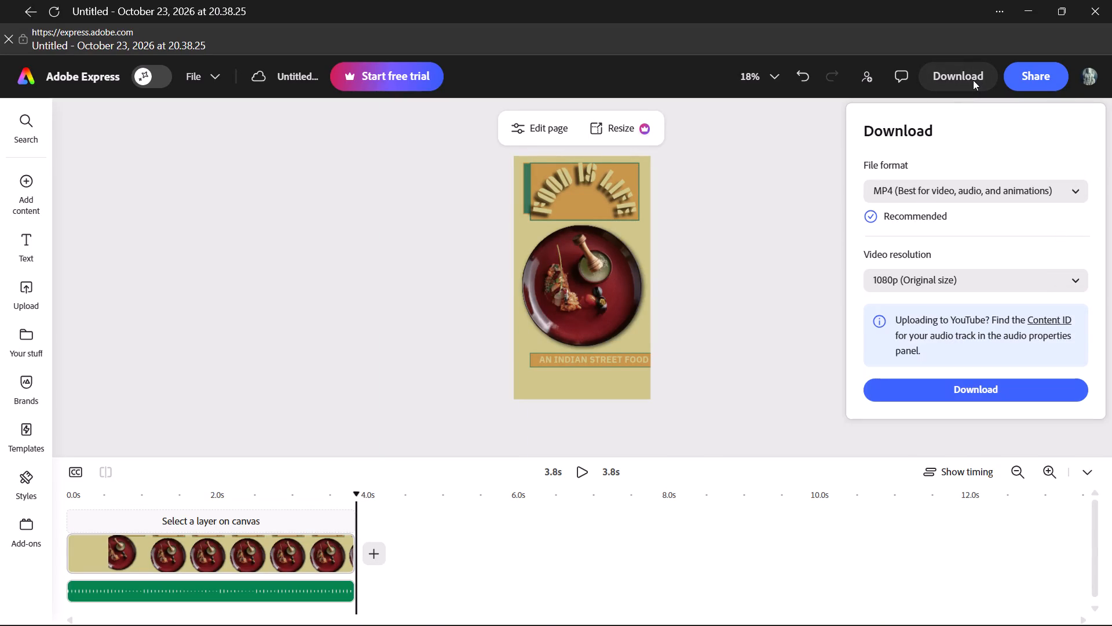
click(797, 210)
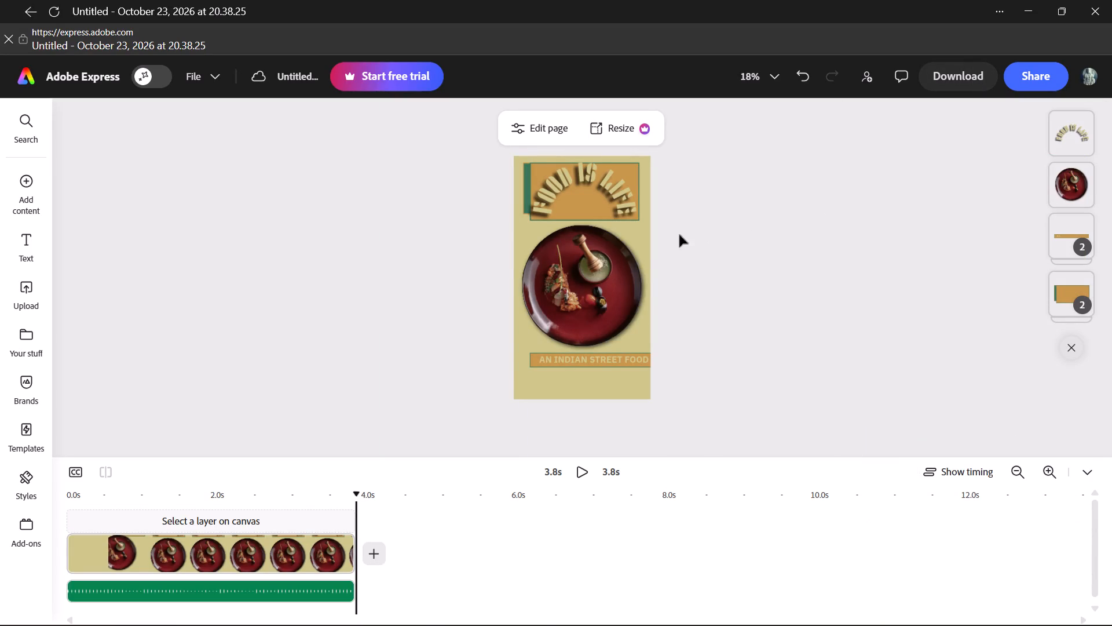
click(577, 473)
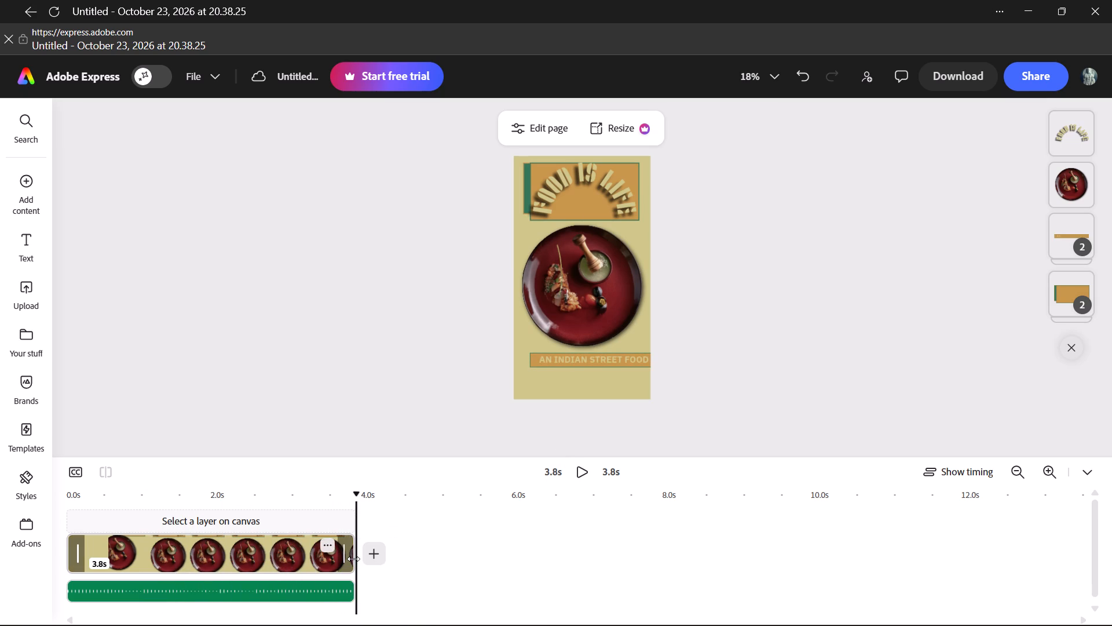
Extend the scene's duration on the timeline to 4.0 s and play the design.
drag(348, 559, 349, 559)
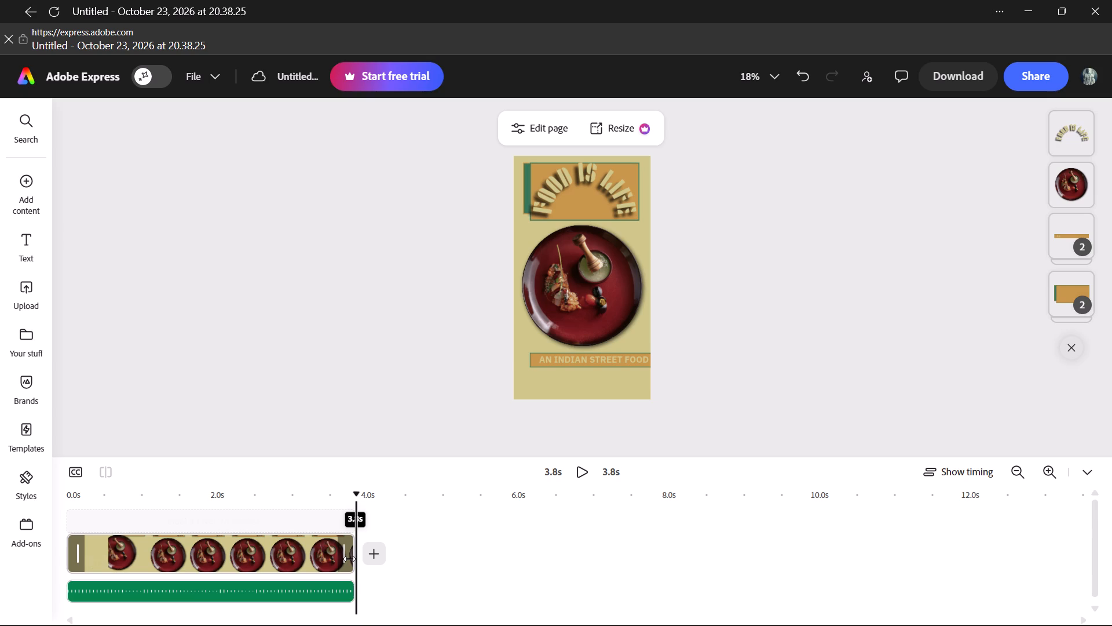
drag(349, 559, 359, 559)
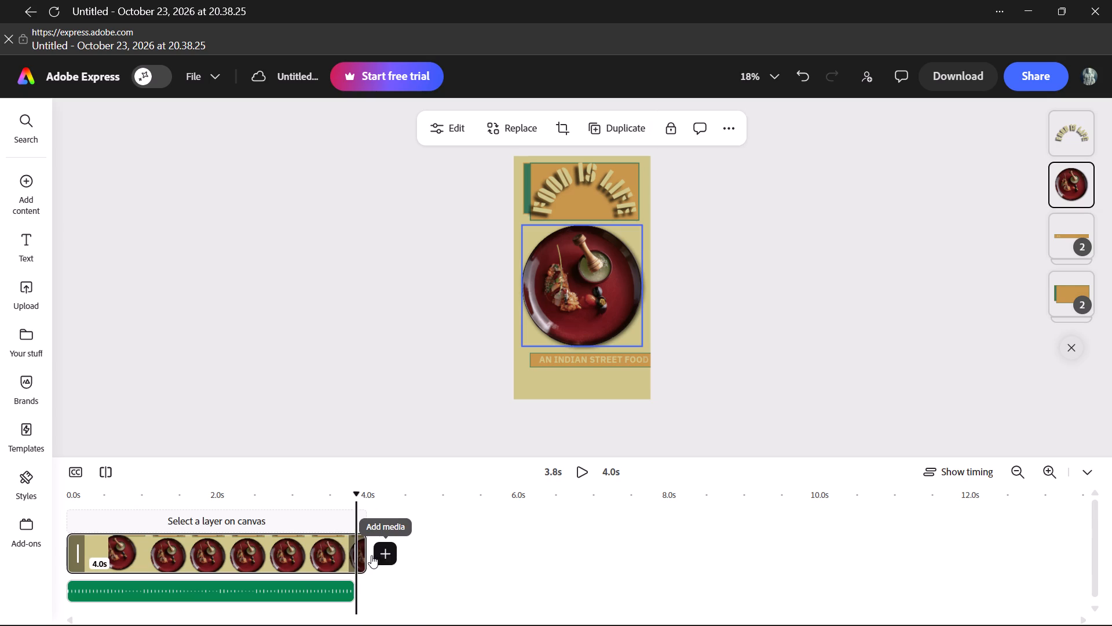
click(583, 479)
click(582, 478)
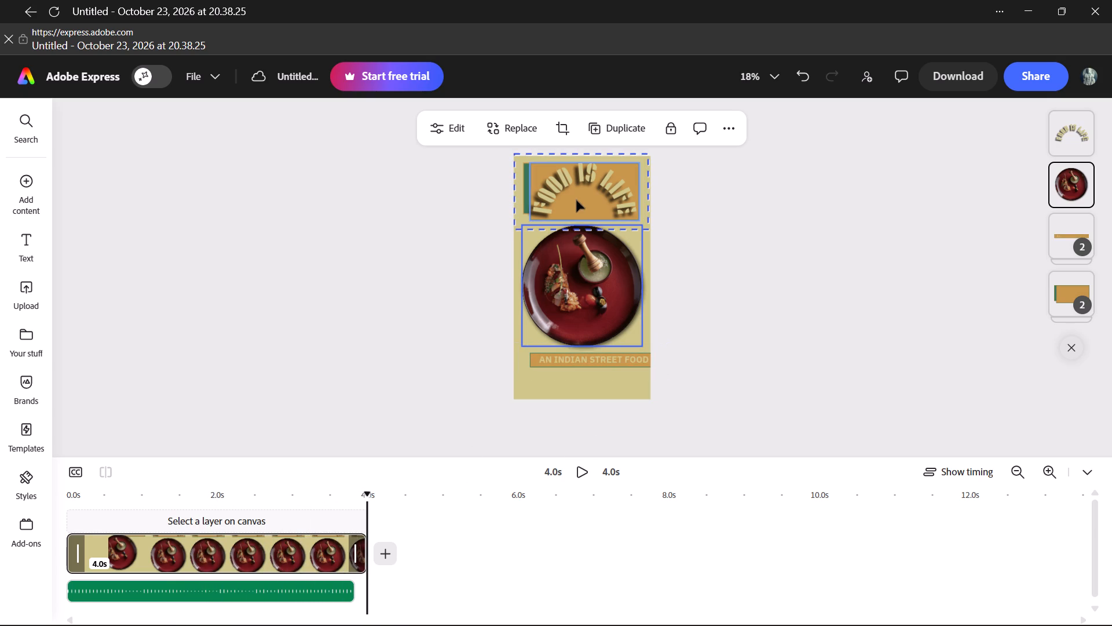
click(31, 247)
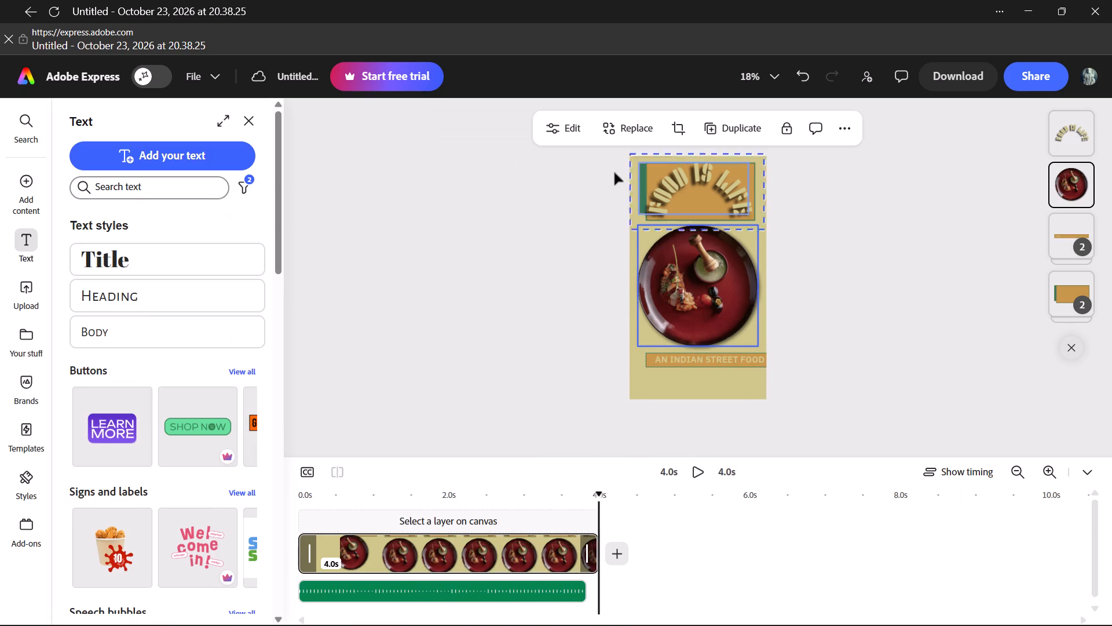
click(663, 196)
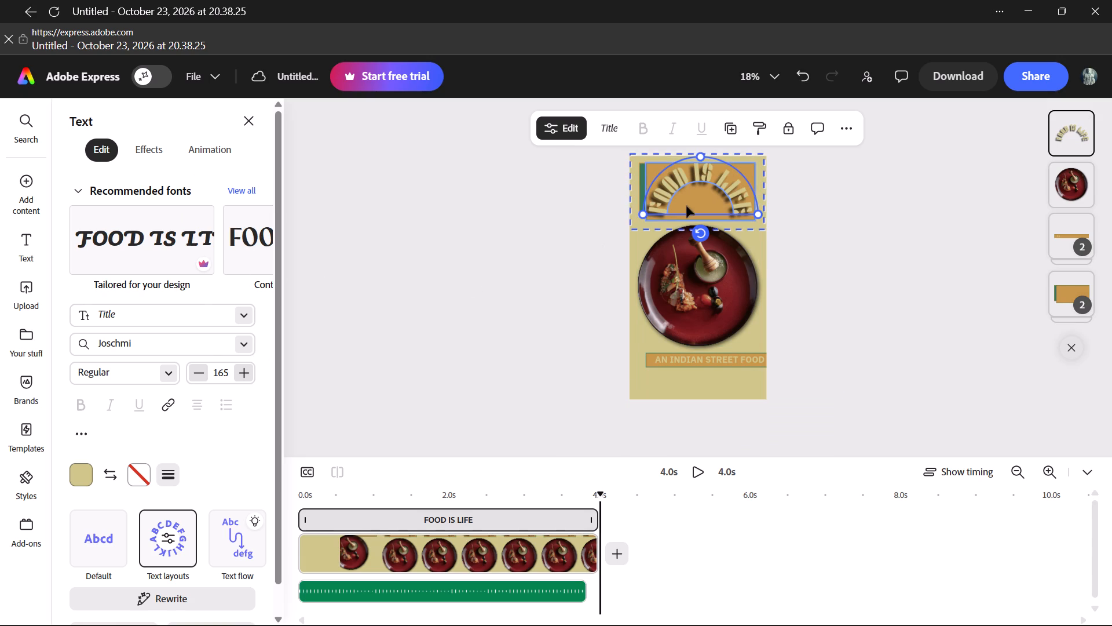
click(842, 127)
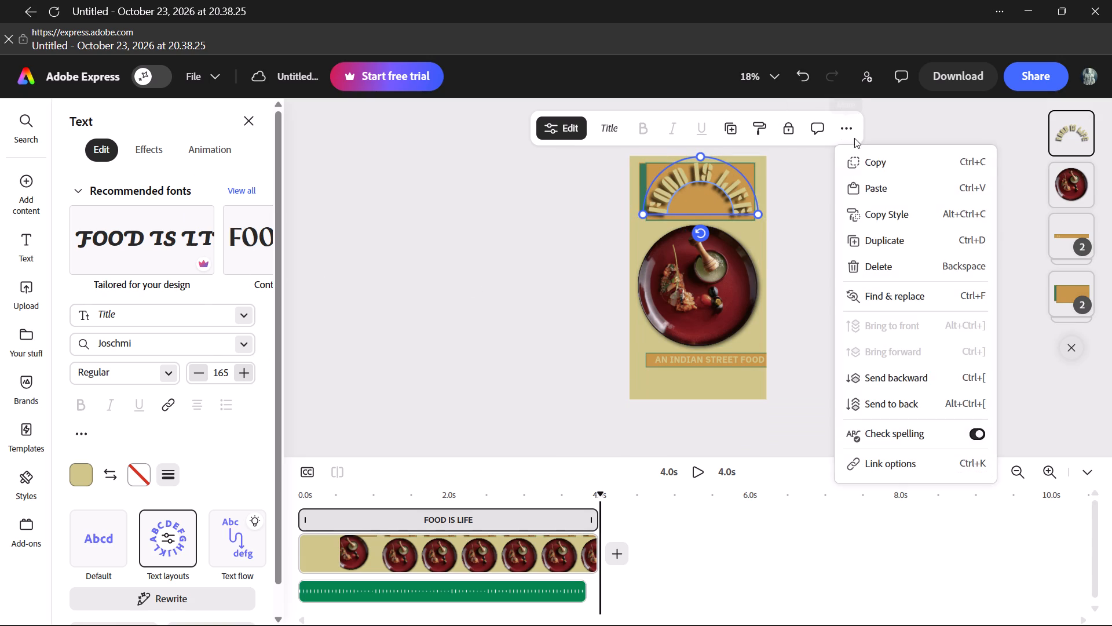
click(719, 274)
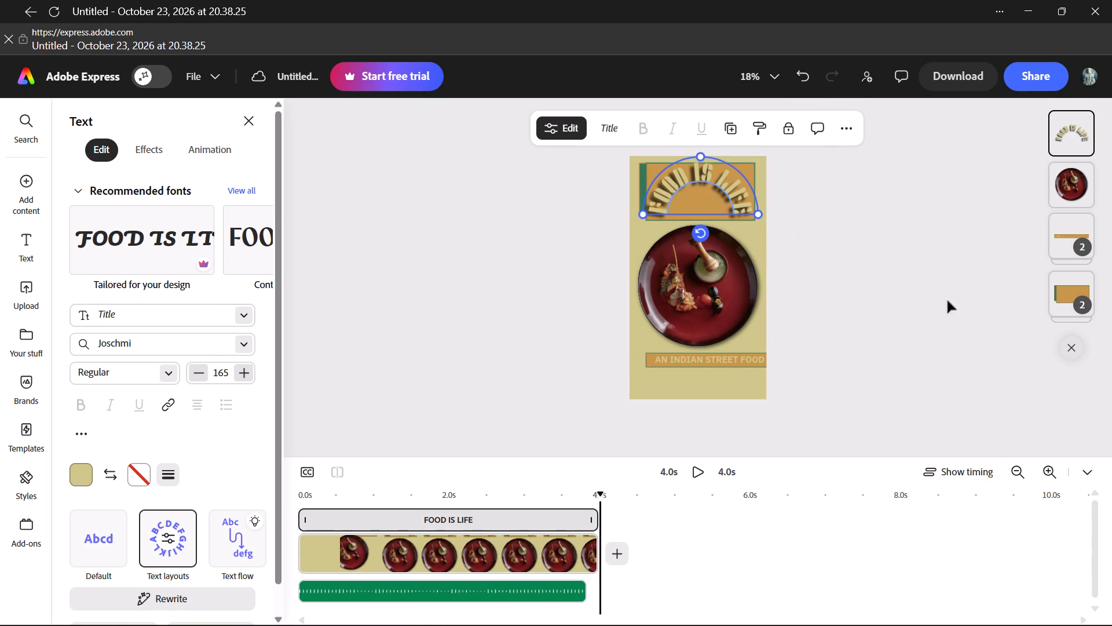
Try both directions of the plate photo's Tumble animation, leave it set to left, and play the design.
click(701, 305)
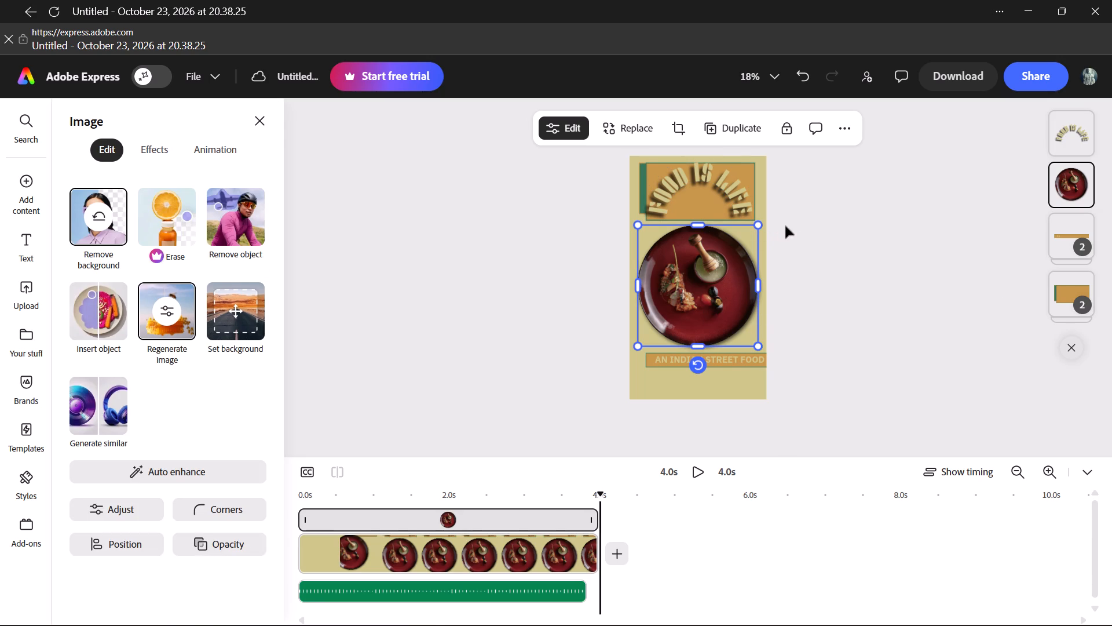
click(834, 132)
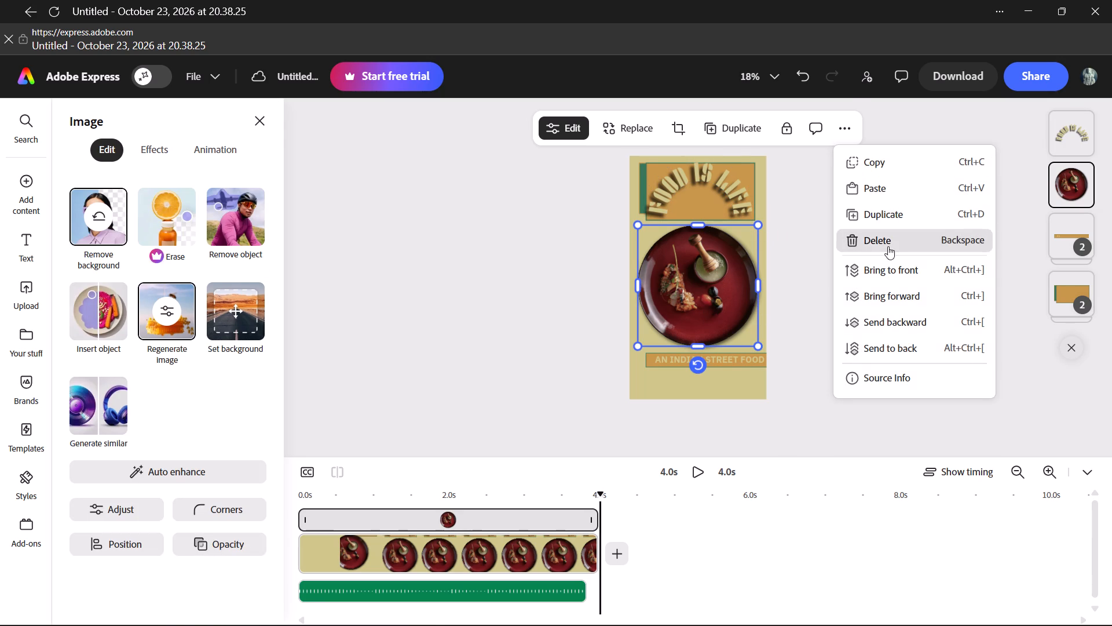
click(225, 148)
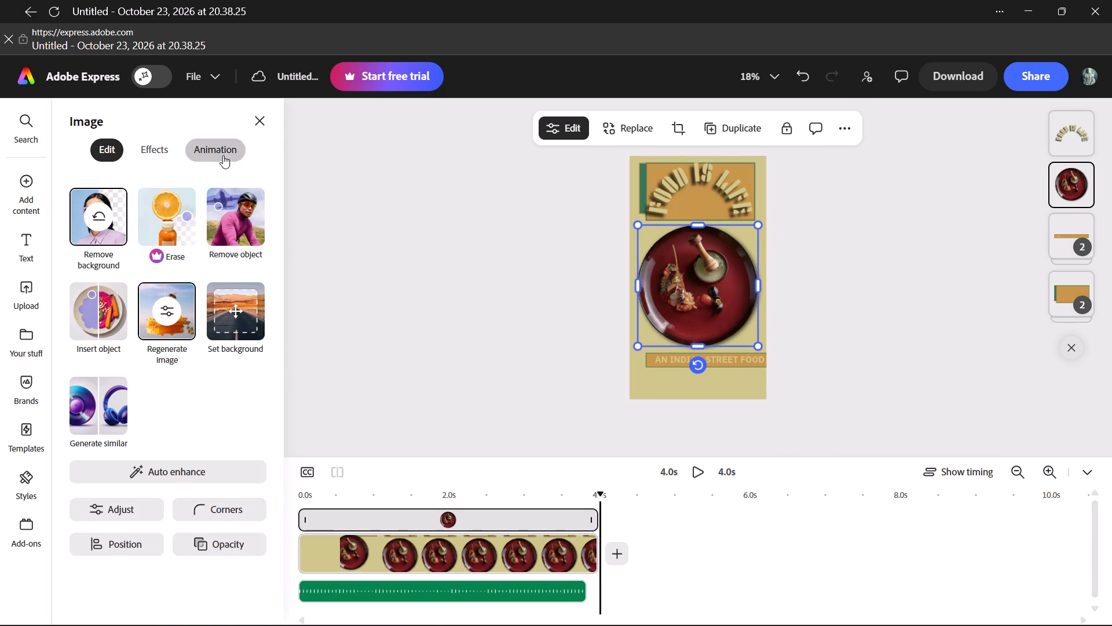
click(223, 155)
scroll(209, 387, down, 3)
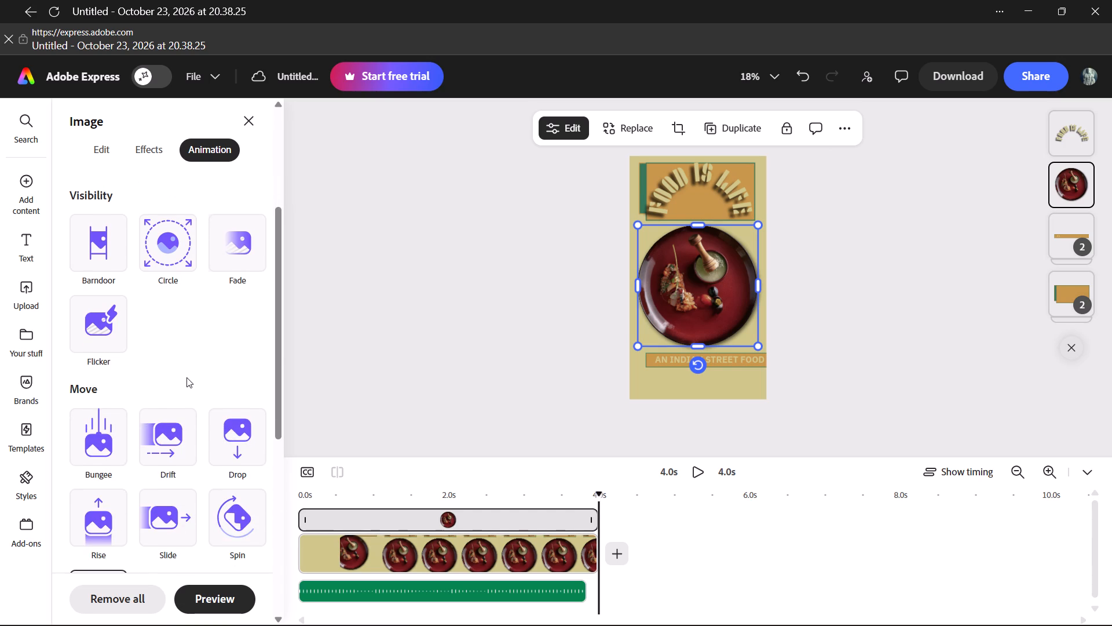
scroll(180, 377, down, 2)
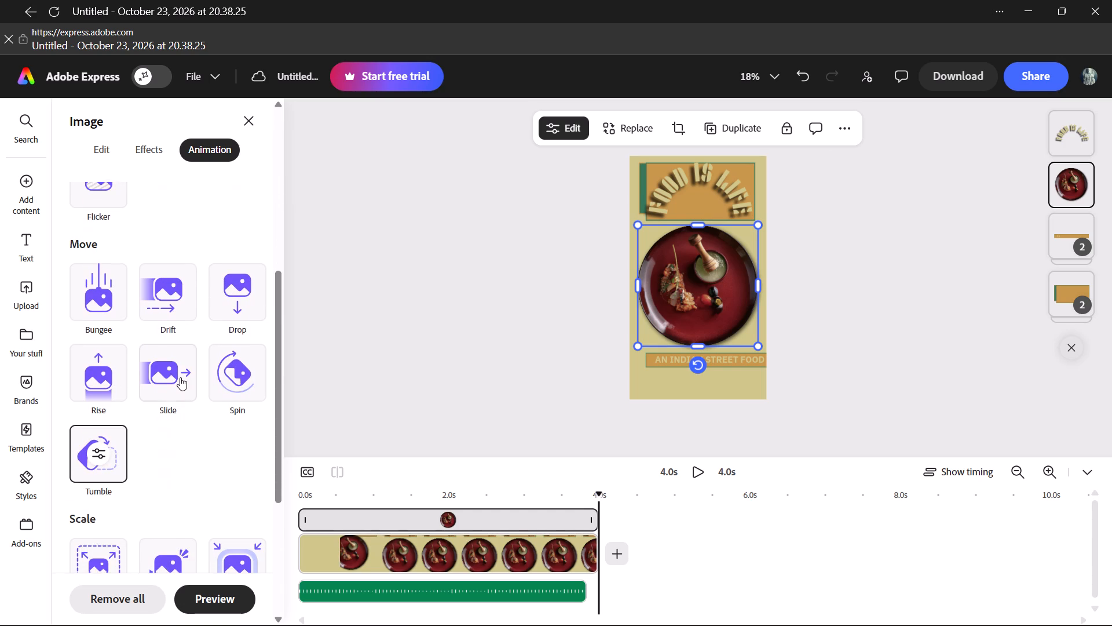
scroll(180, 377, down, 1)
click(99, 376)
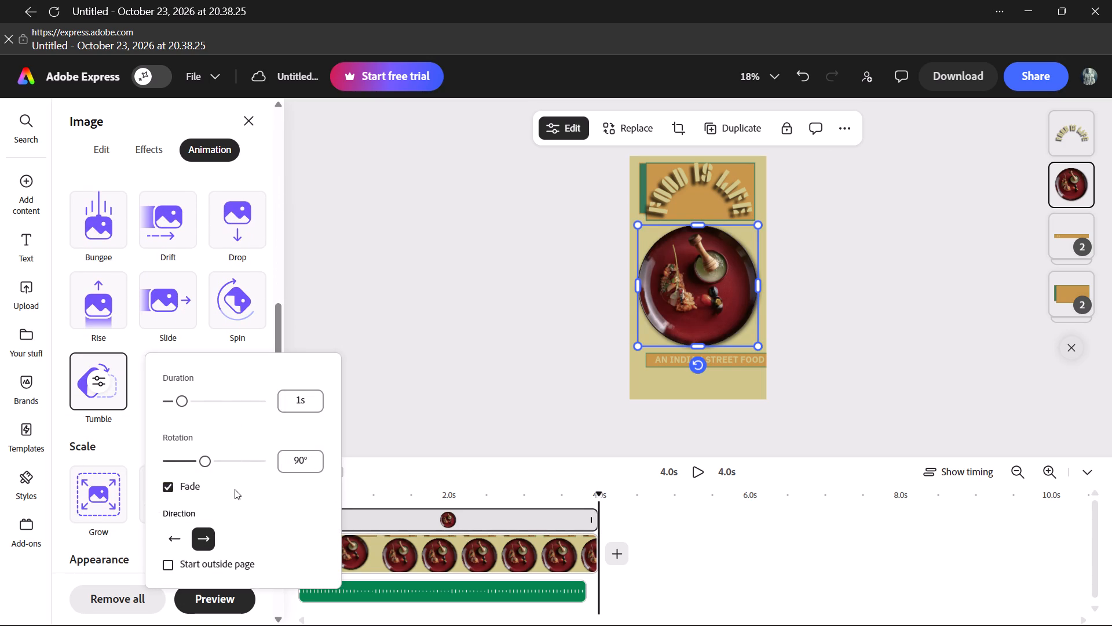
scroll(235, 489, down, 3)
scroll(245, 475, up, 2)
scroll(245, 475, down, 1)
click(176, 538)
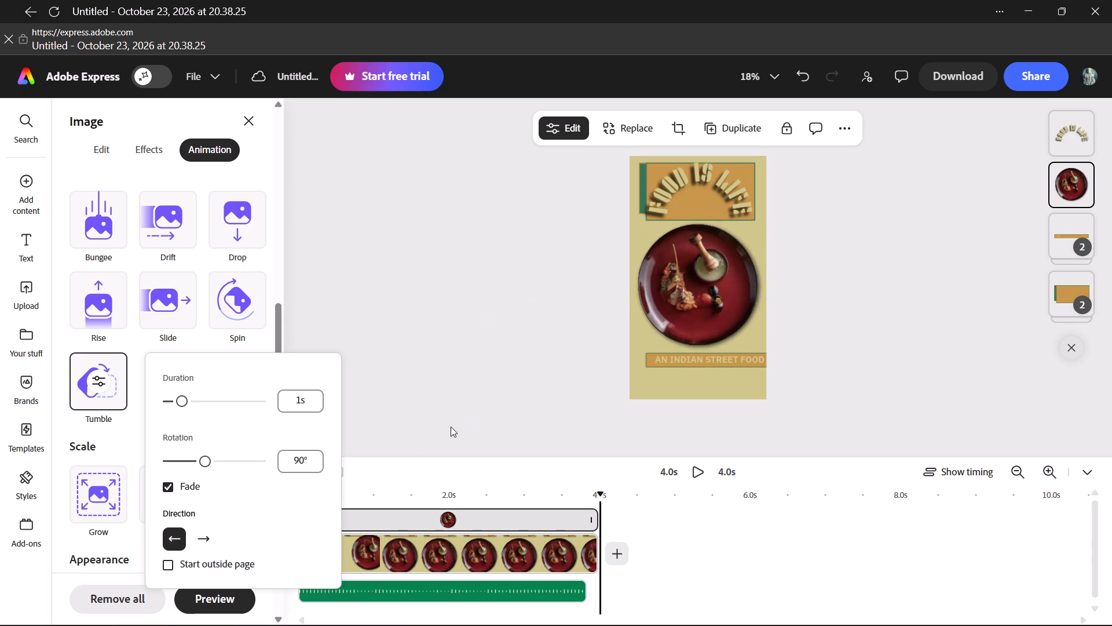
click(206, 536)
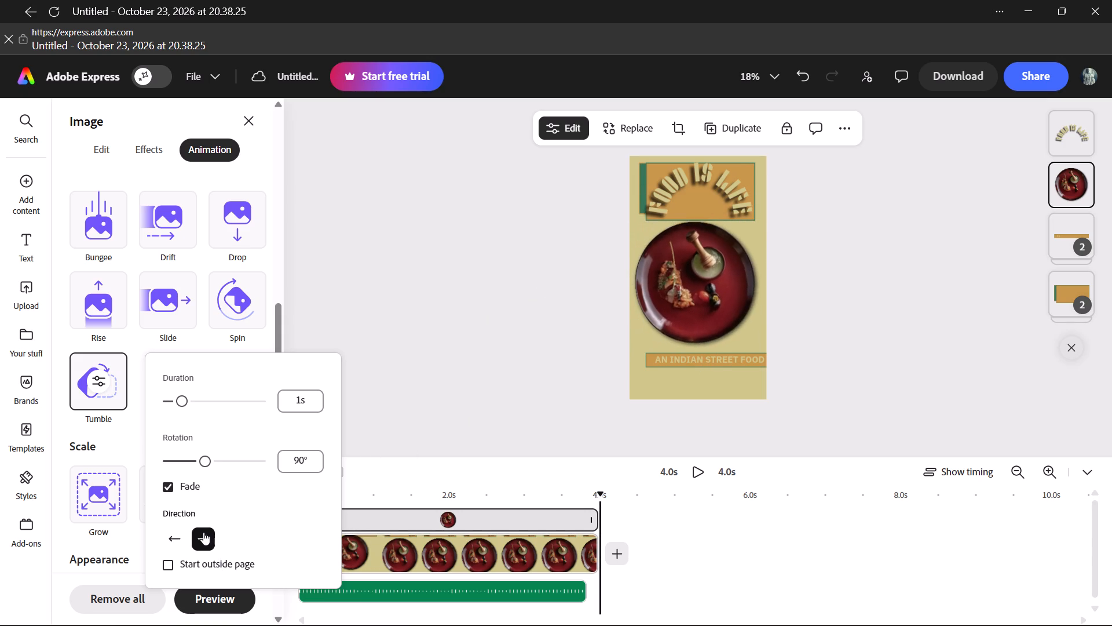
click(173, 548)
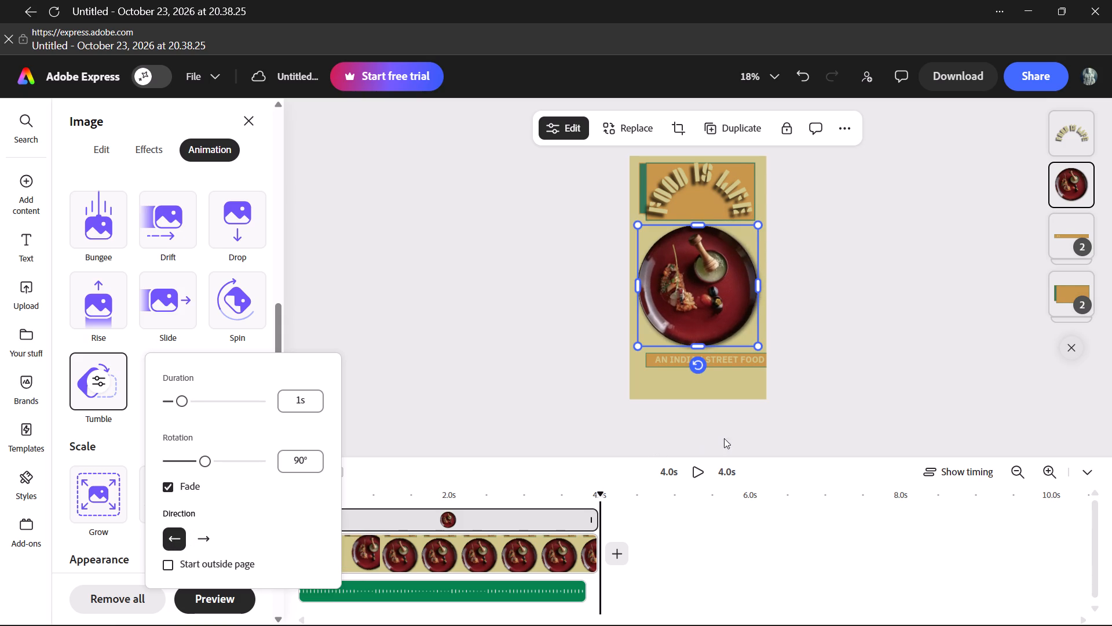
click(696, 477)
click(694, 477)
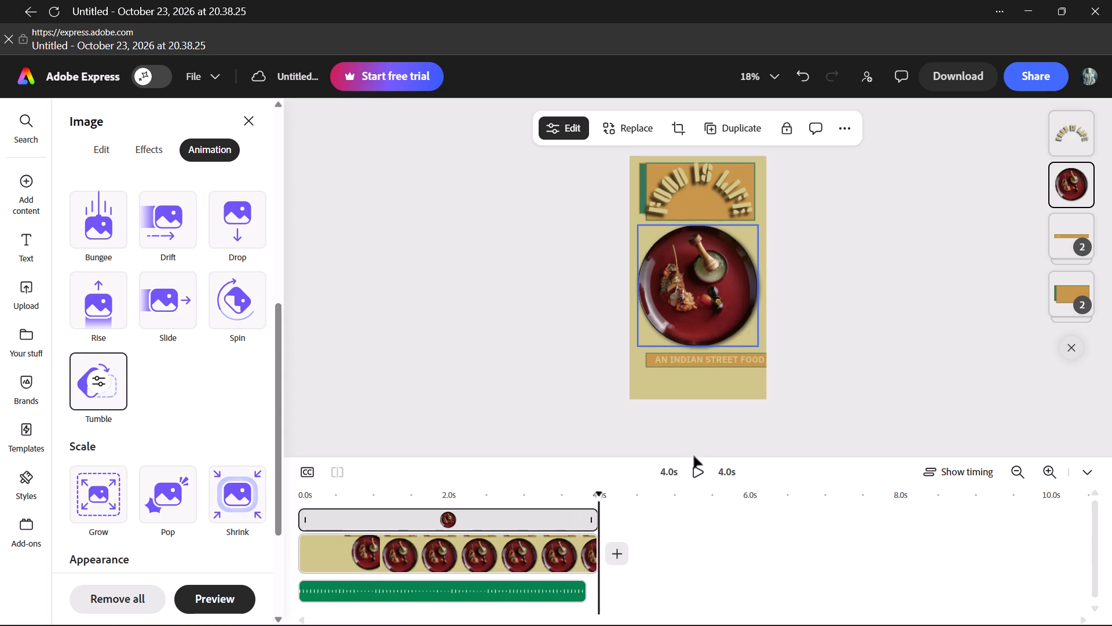
Replace the plate photo's Tumble animation with the Shrink scale animation.
click(224, 511)
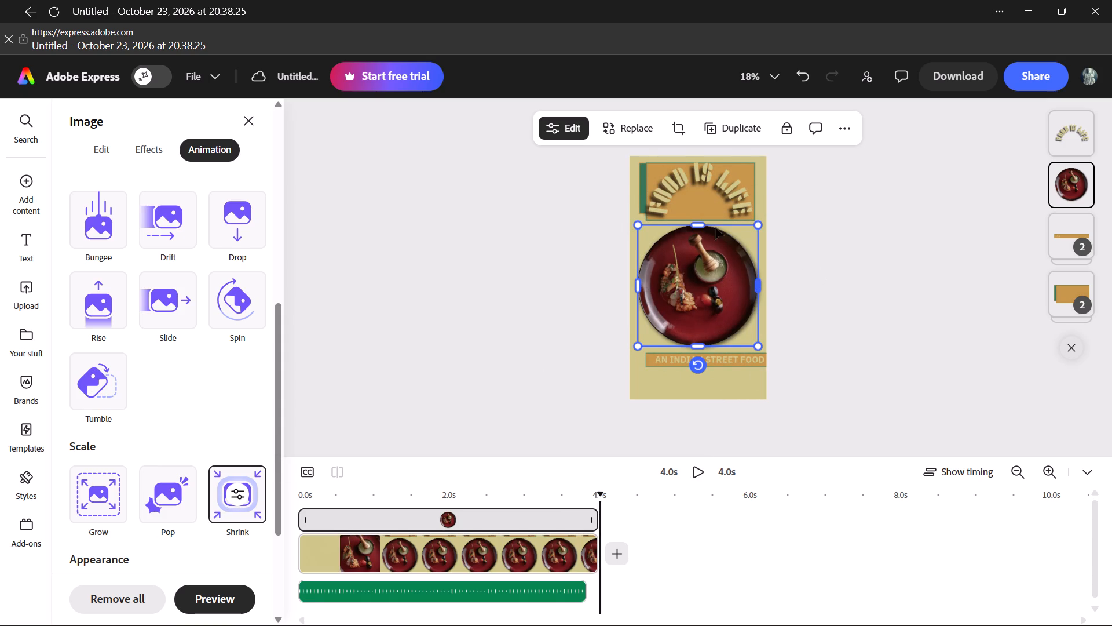
click(247, 126)
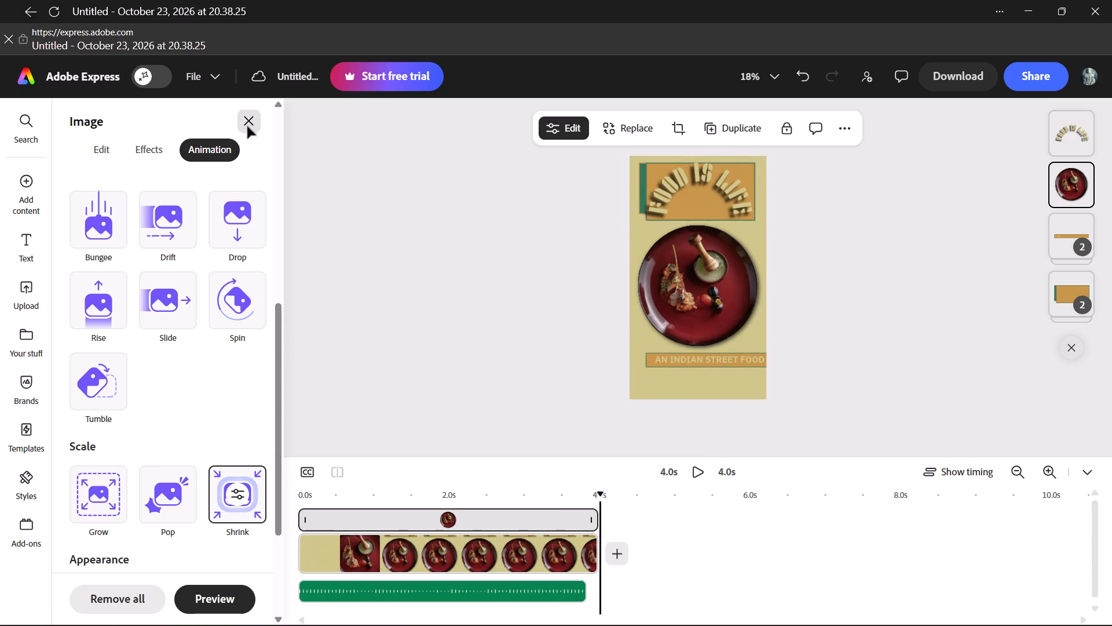